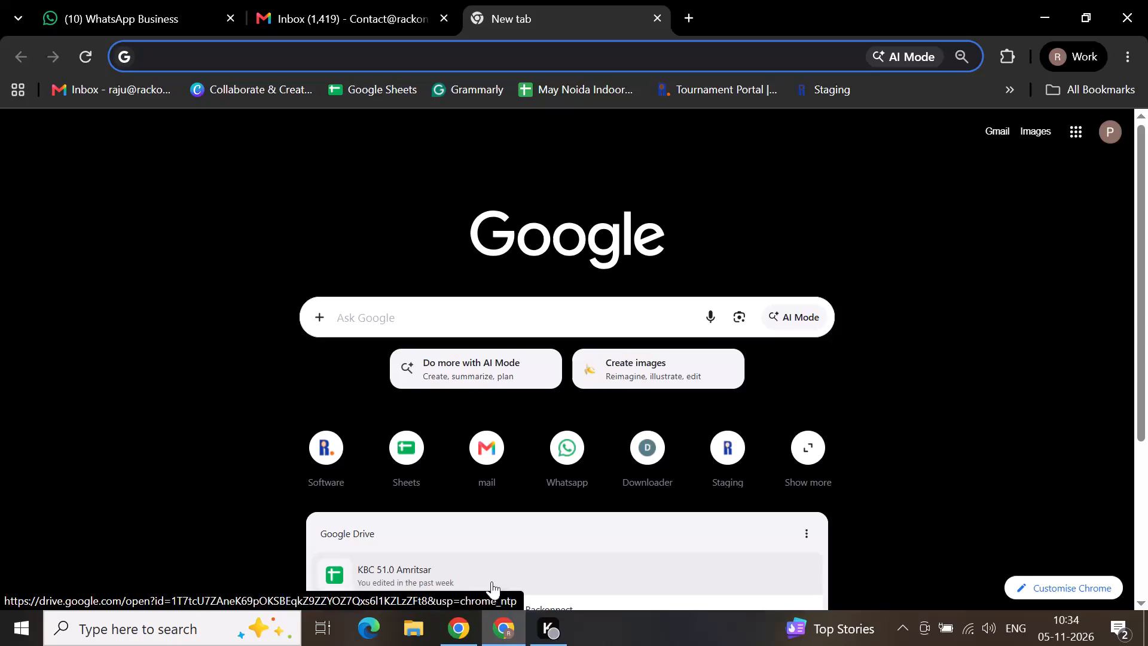
# Open the Tracking and Management Events 2026- Rackonnect spreadsheet and bring up its KBC Winners sheet.
pyautogui.click(523, 57)
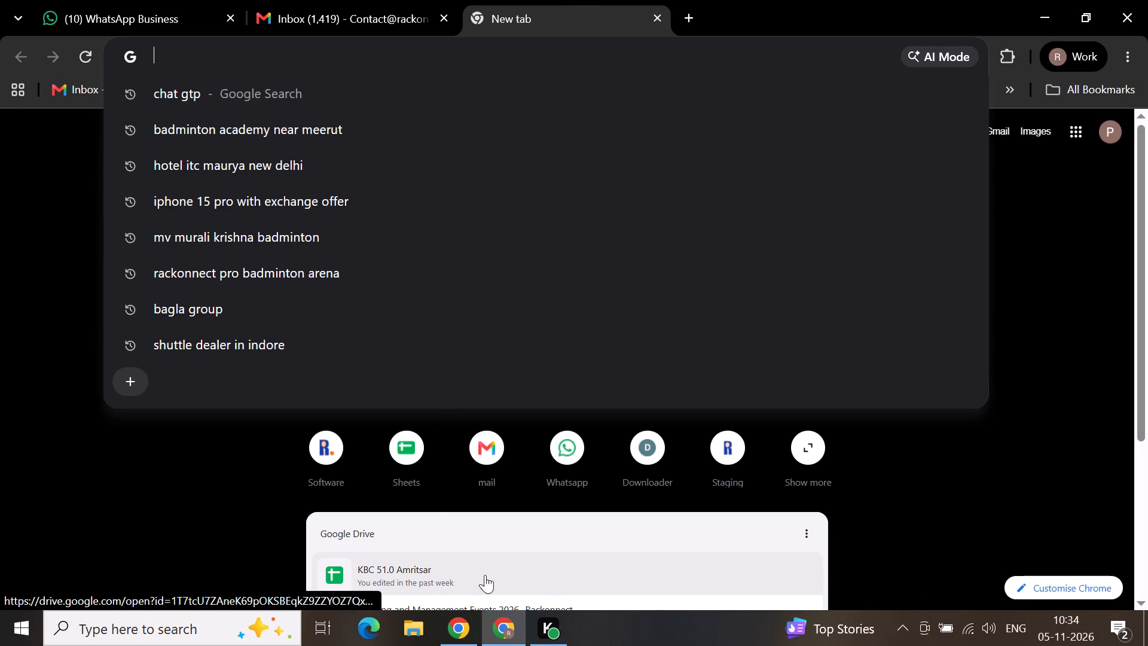
pyautogui.scroll(-1, 576, 548)
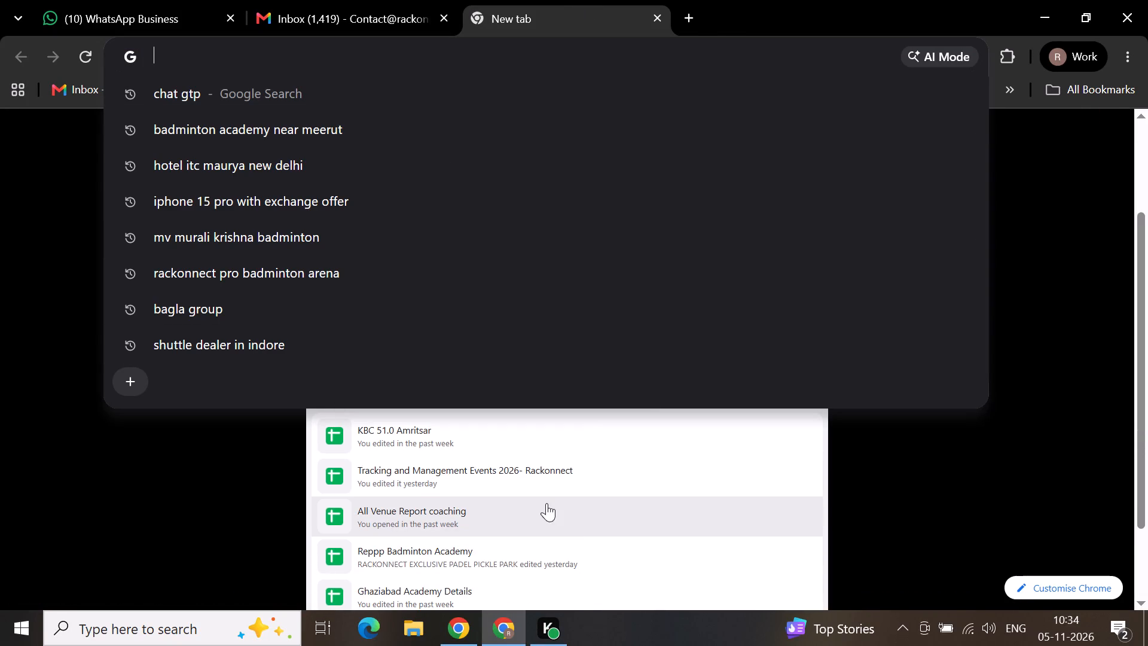
pyautogui.click(531, 475)
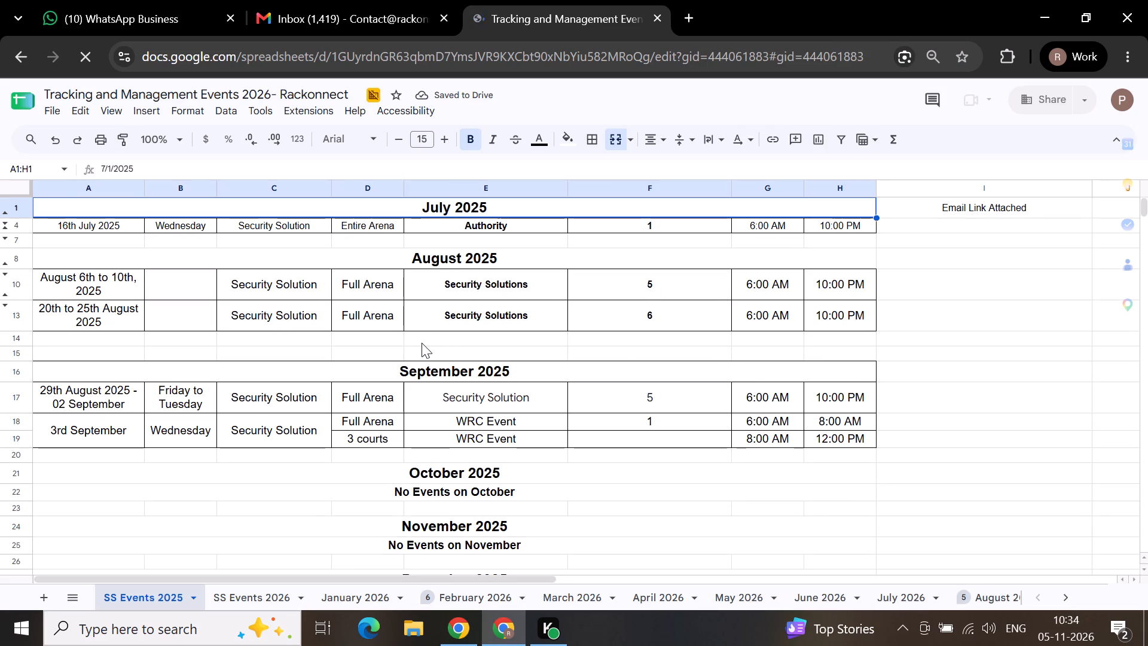
pyautogui.click(1066, 603)
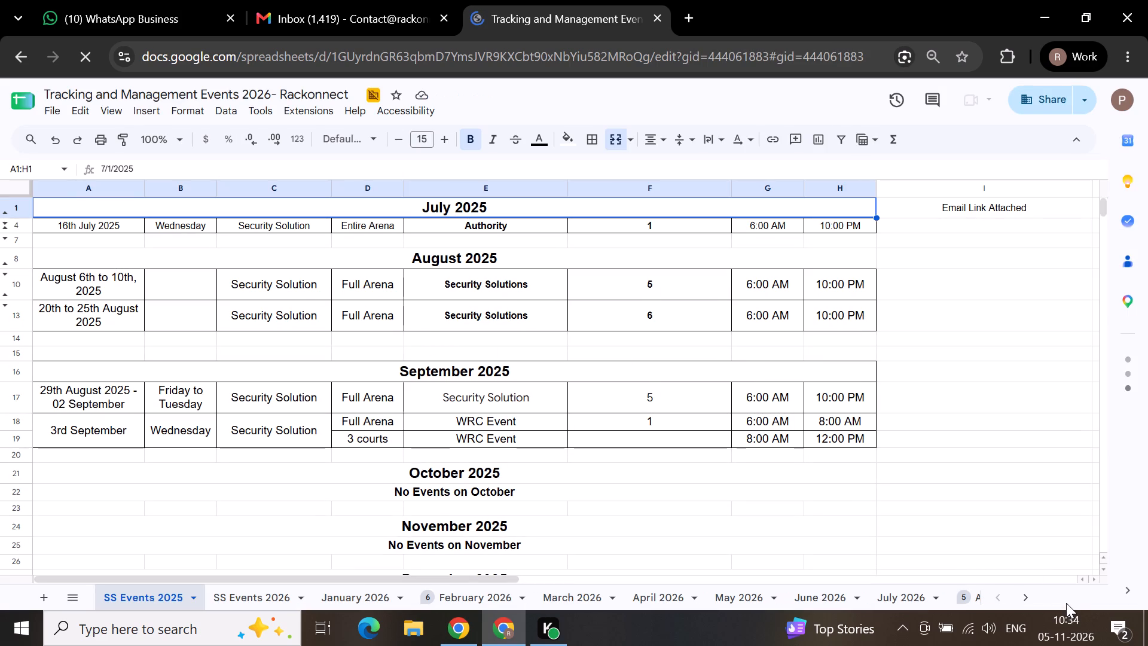
pyautogui.click(1029, 598)
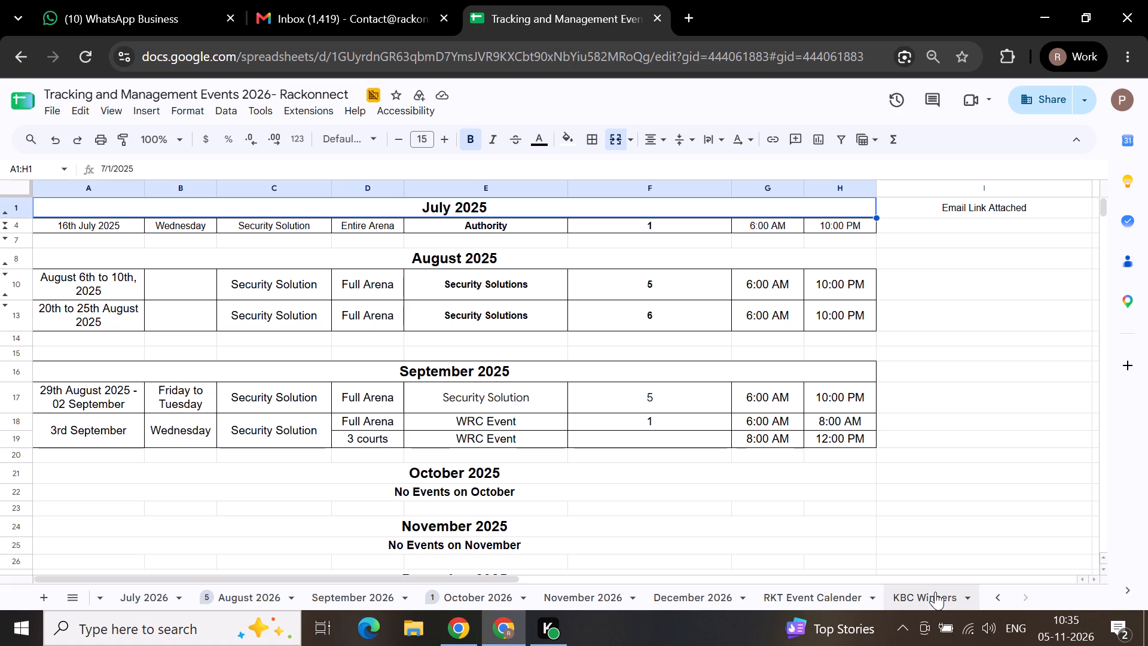
pyautogui.click(935, 592)
pyautogui.scroll(1, 541, 390)
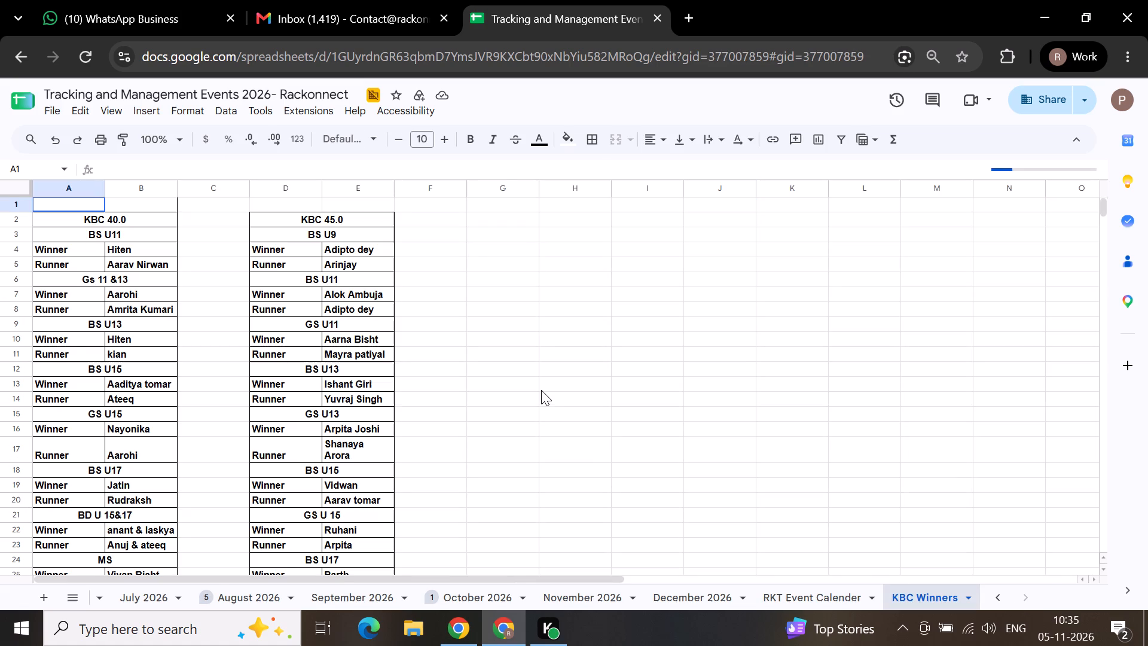
pyautogui.scroll(1, 541, 390)
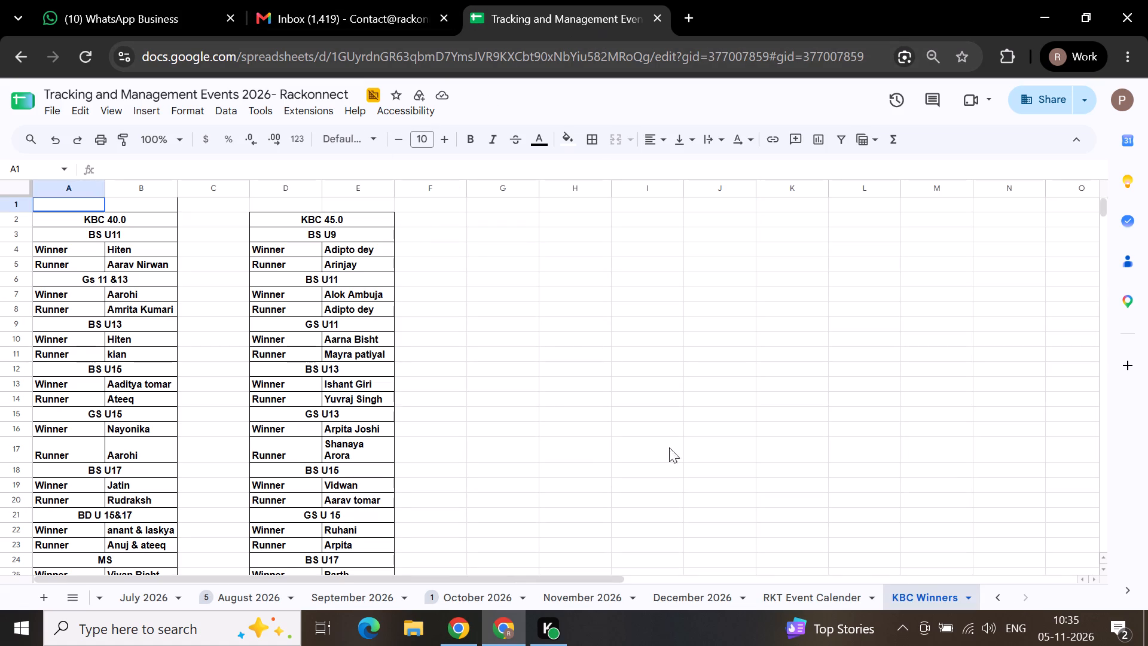
# Check the KBC tournament entries on the RKT Event Calender sheet.
pyautogui.click(797, 601)
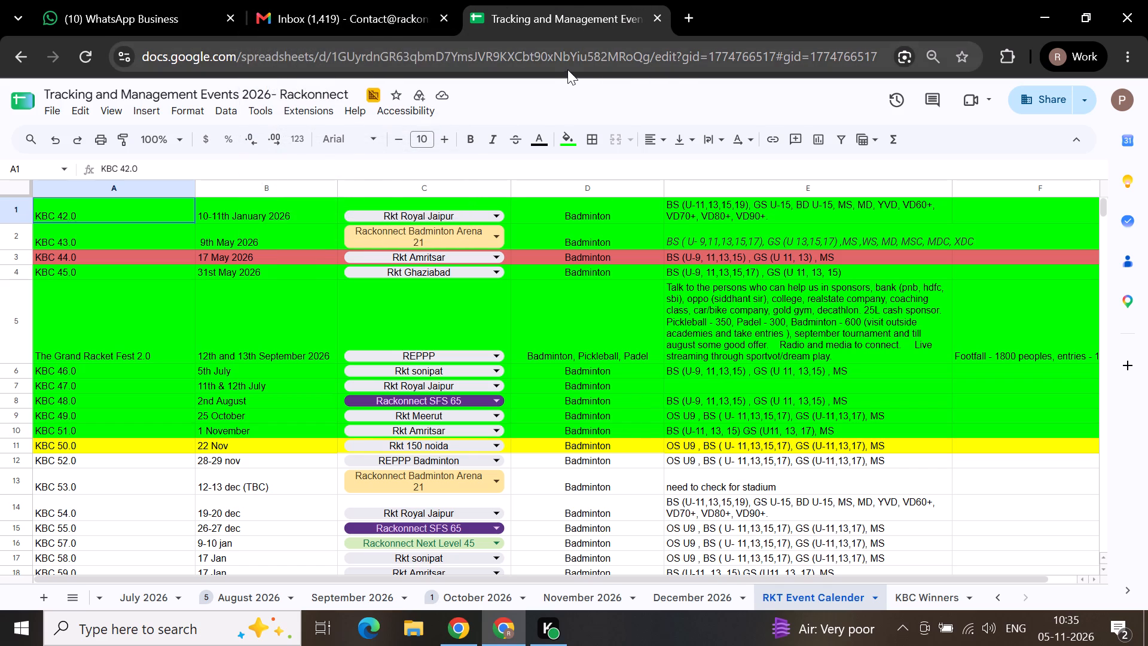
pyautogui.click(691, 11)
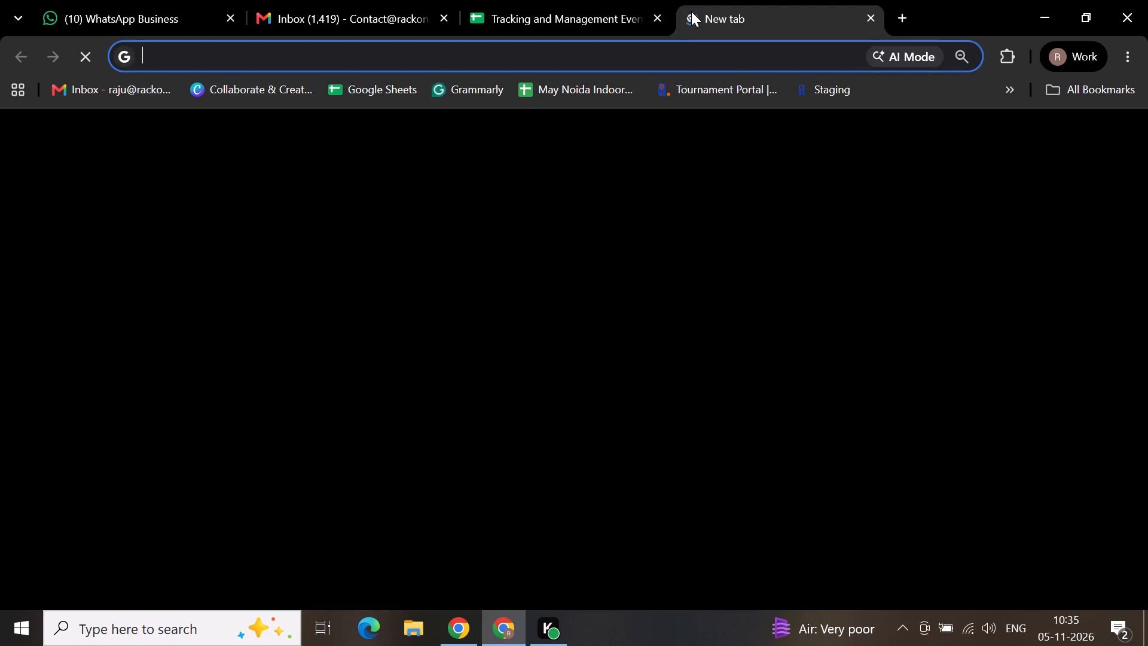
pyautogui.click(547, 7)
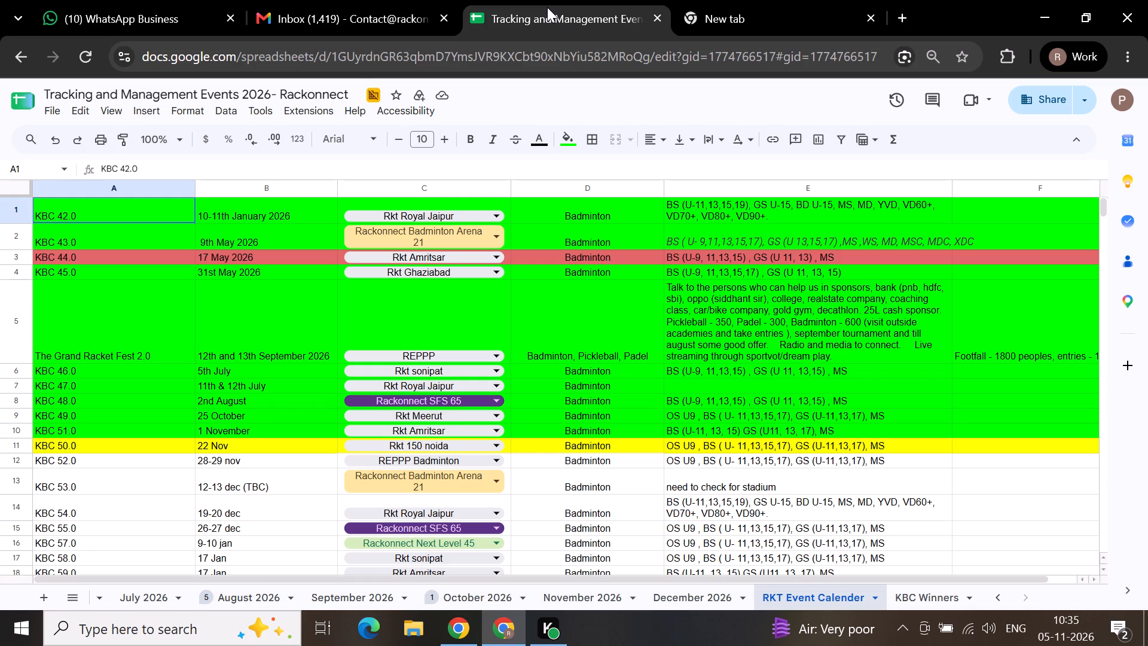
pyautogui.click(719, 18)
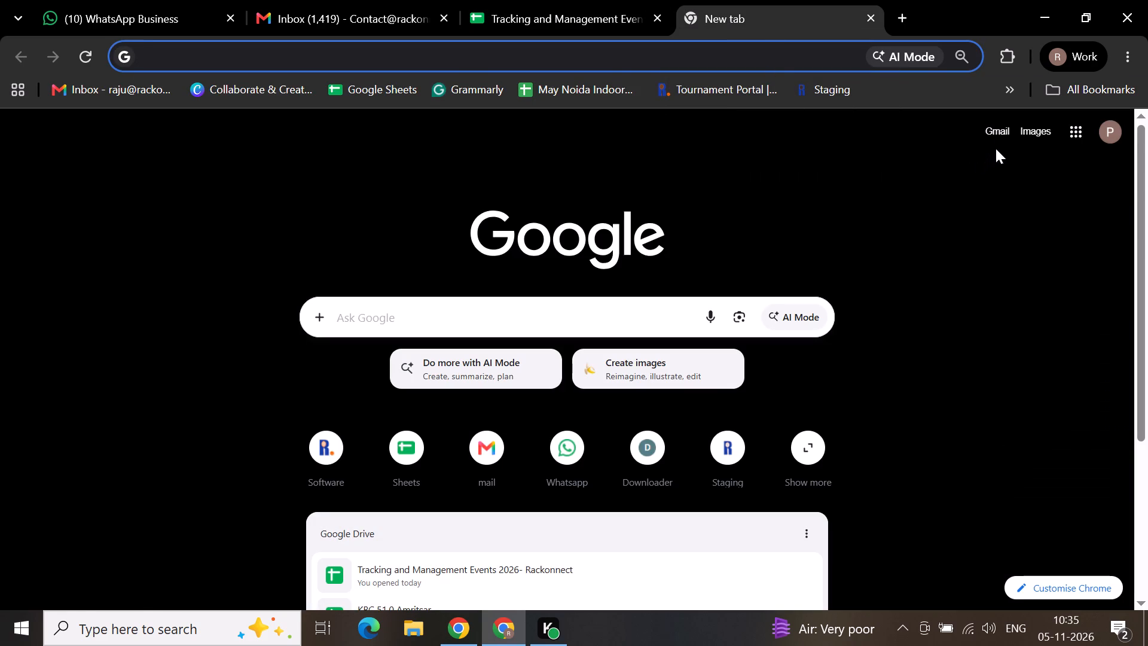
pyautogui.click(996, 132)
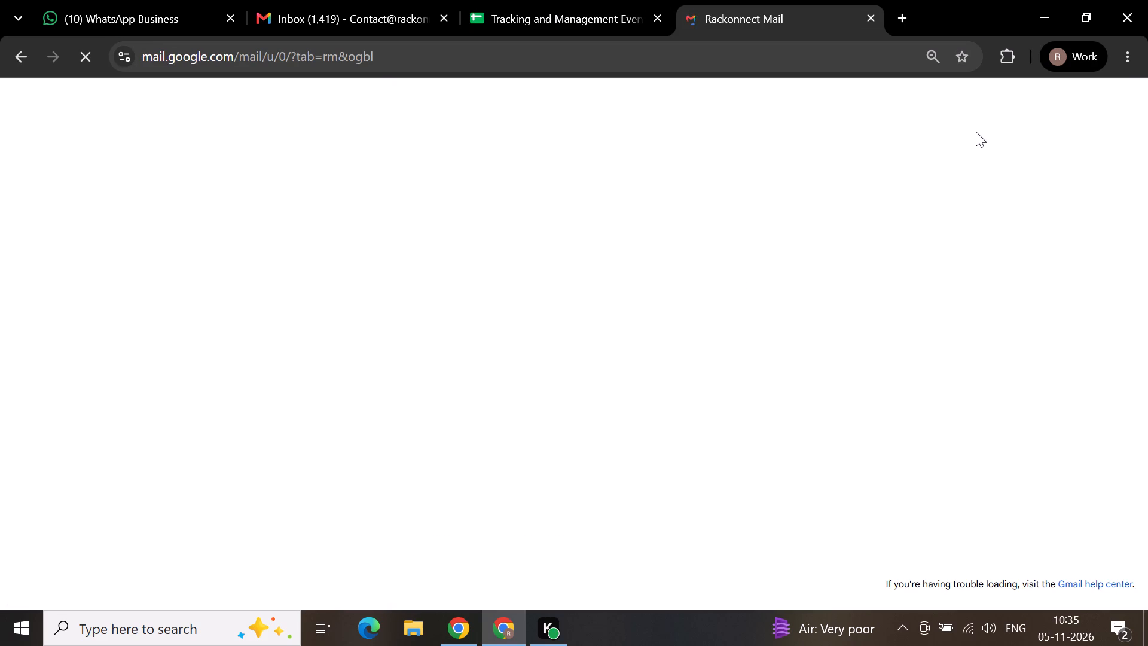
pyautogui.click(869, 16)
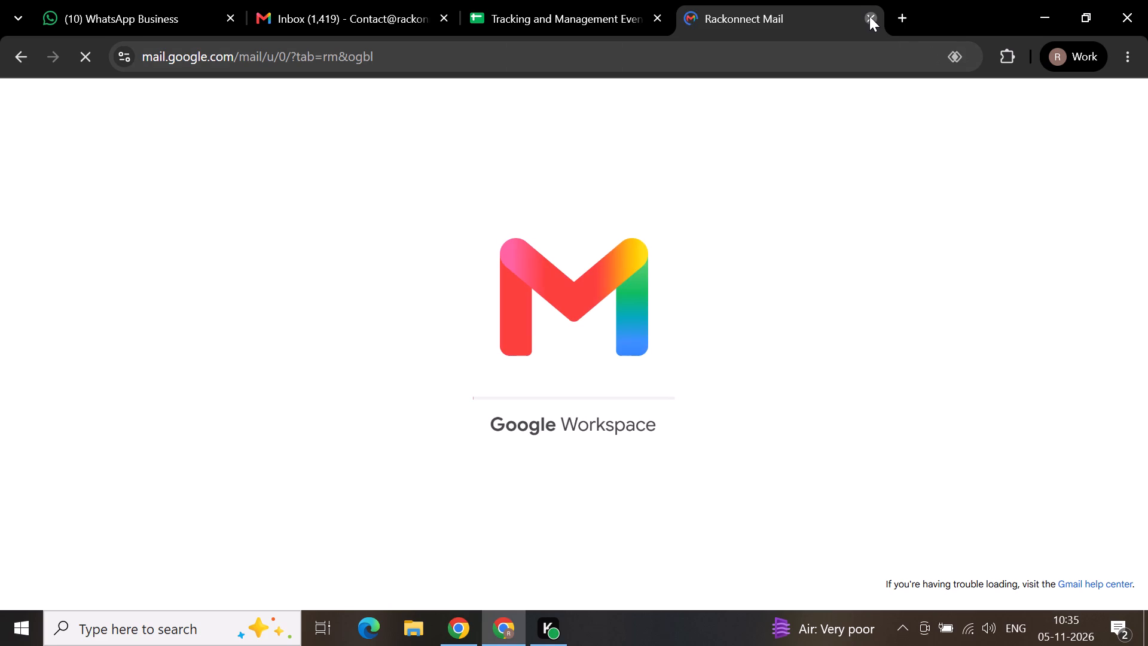
# Look up "kbc 46" in a new tab and open the KBC 46.0 Sonipat spreadsheet.
pyautogui.click(688, 21)
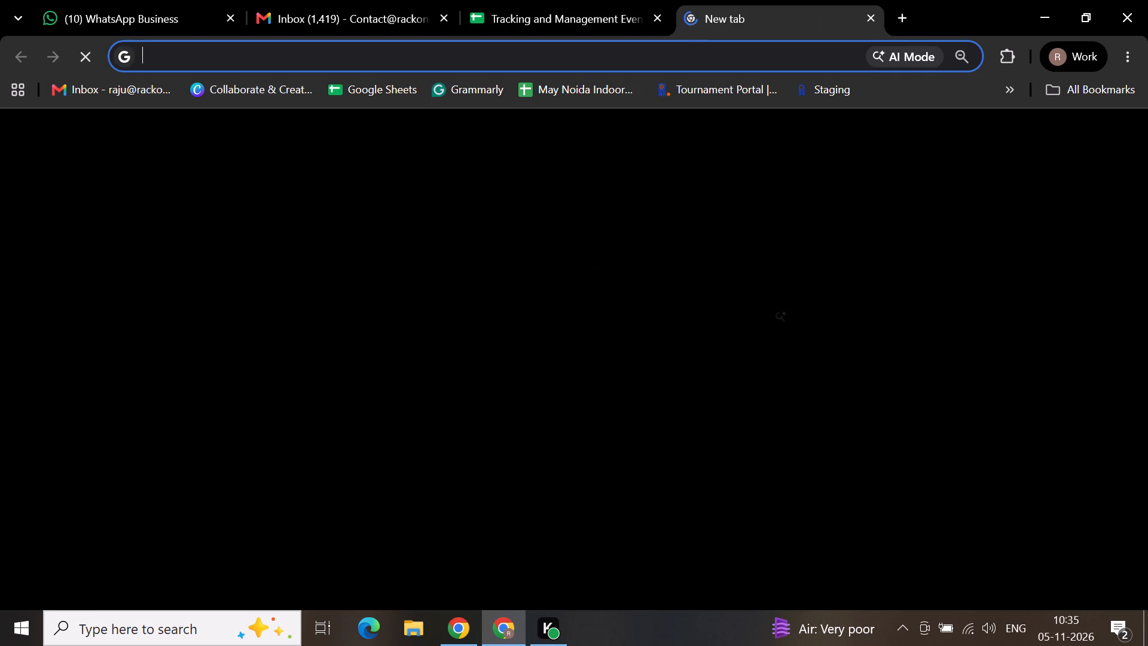
pyautogui.click(671, 51)
pyautogui.write('kbc')
pyautogui.press('space')
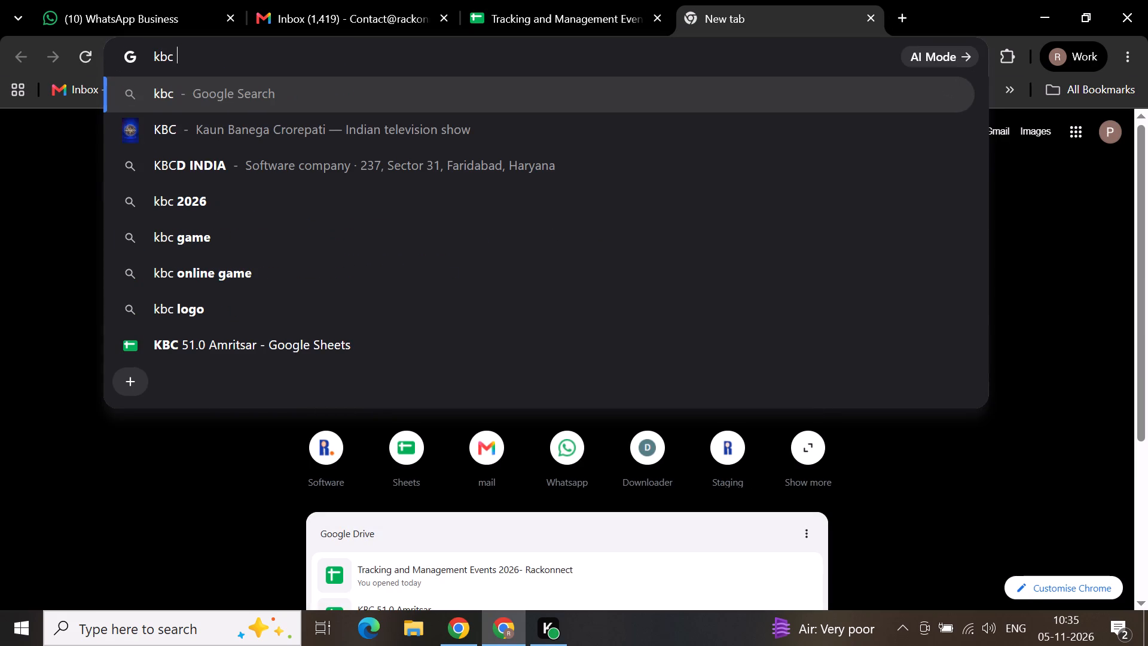
pyautogui.write('4')
pyautogui.press('6')
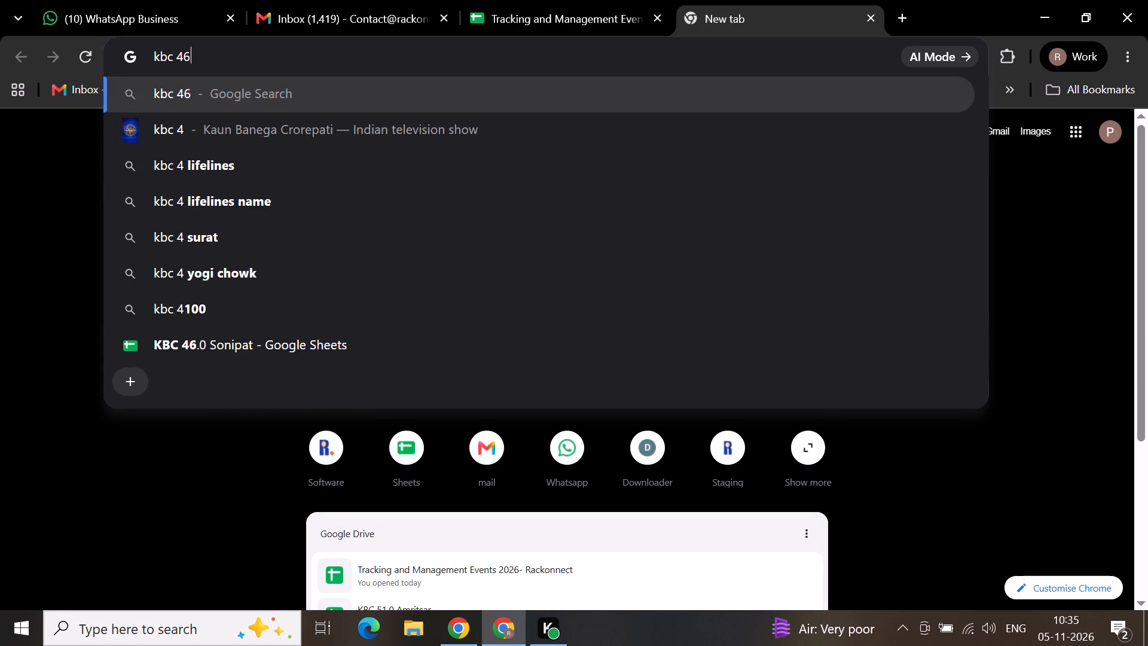
pyautogui.click(490, 342)
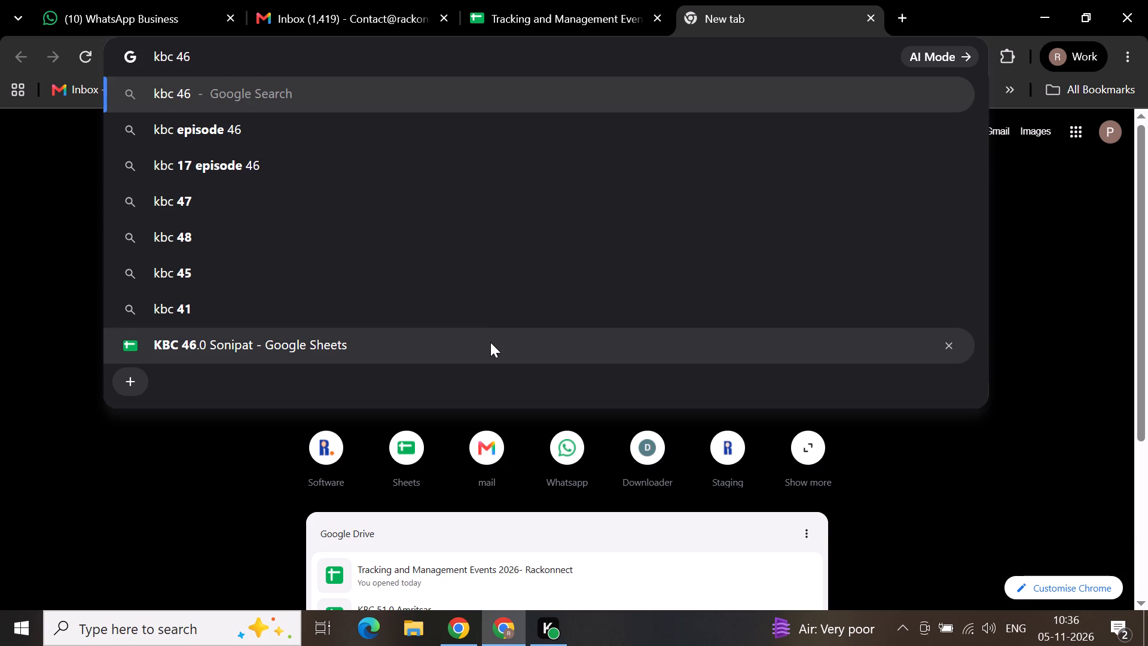
# Return to the KBC Winners sheet of the Tracking and Management Events 2026 spreadsheet.
pyautogui.click(585, 1)
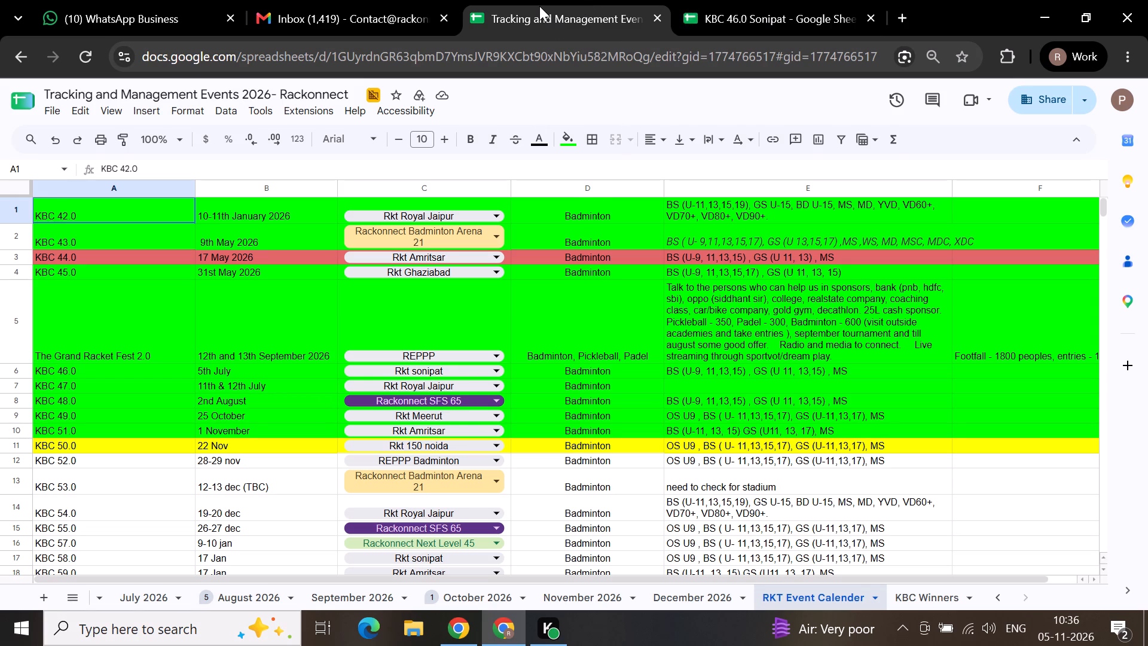
pyautogui.click(917, 595)
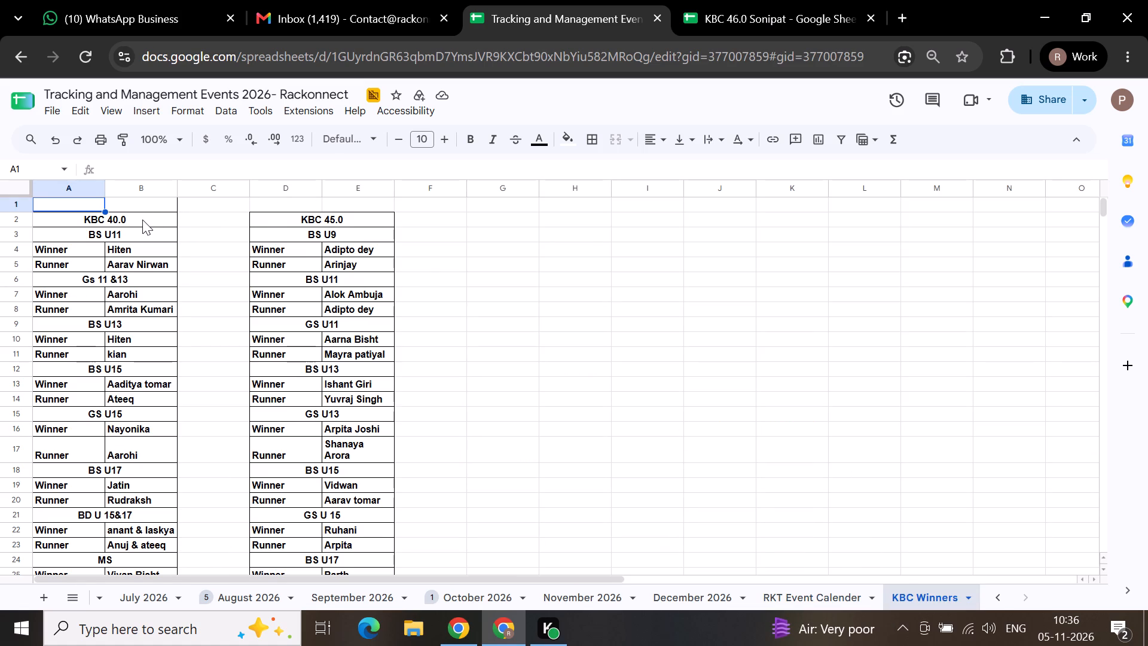
# Copy the KBC 45.0 winners table (D2:E29) and paste it three times, starting at cells G2, J2 and M2.
pyautogui.click(264, 219)
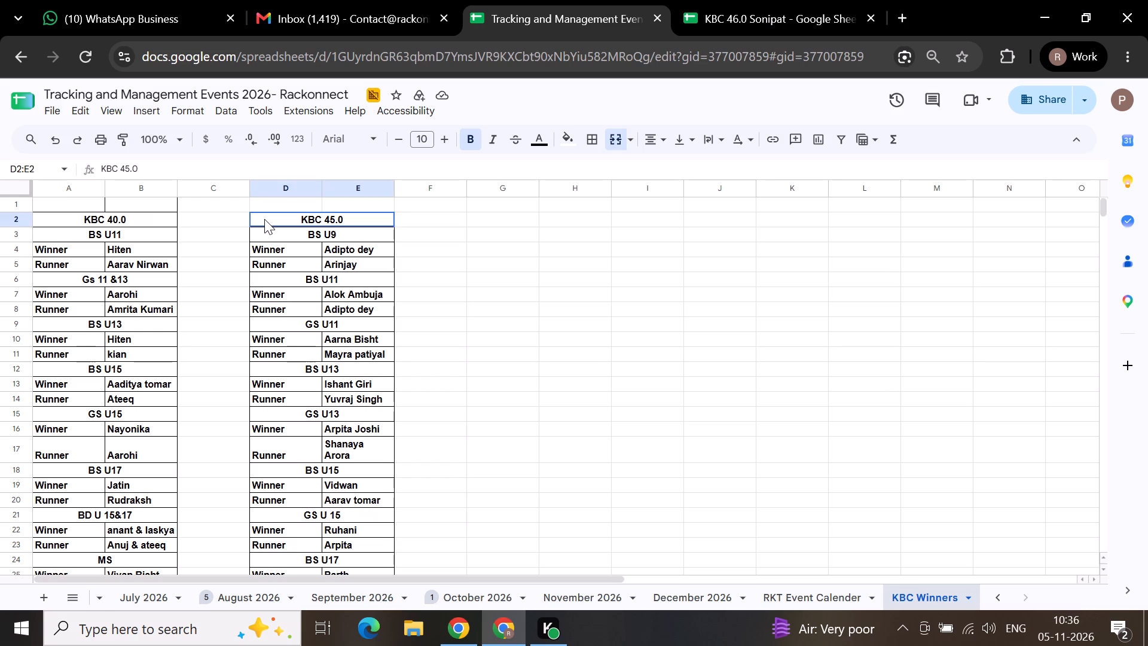
pyautogui.moveTo(264, 219); pyautogui.dragTo(299, 562)
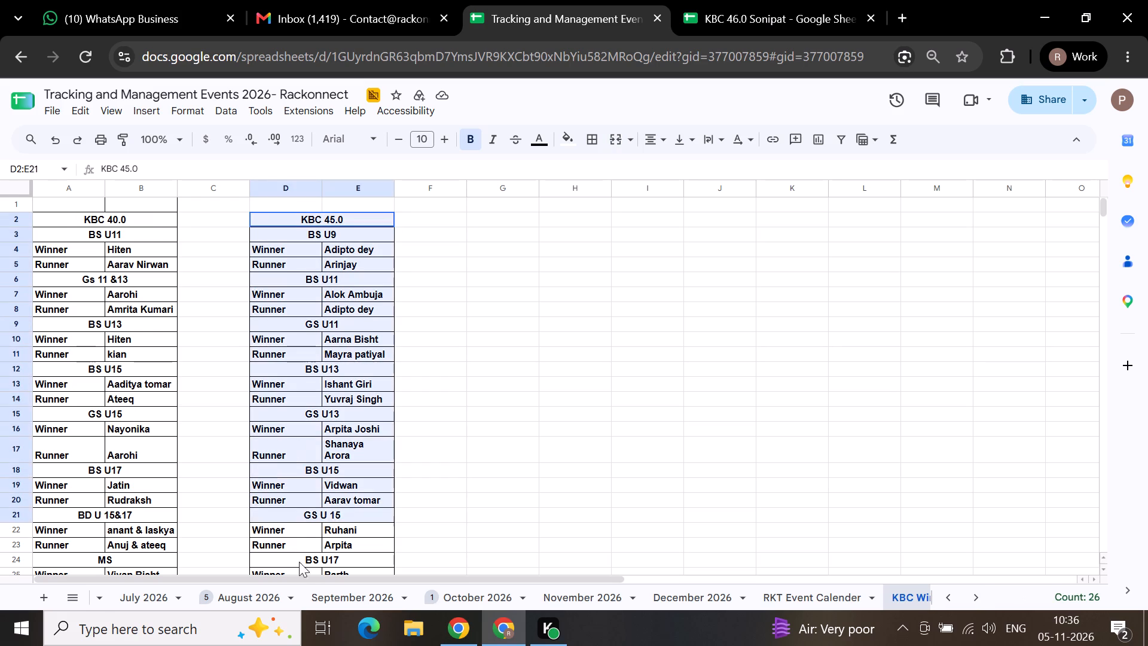
pyautogui.moveTo(299, 562); pyautogui.dragTo(327, 456)
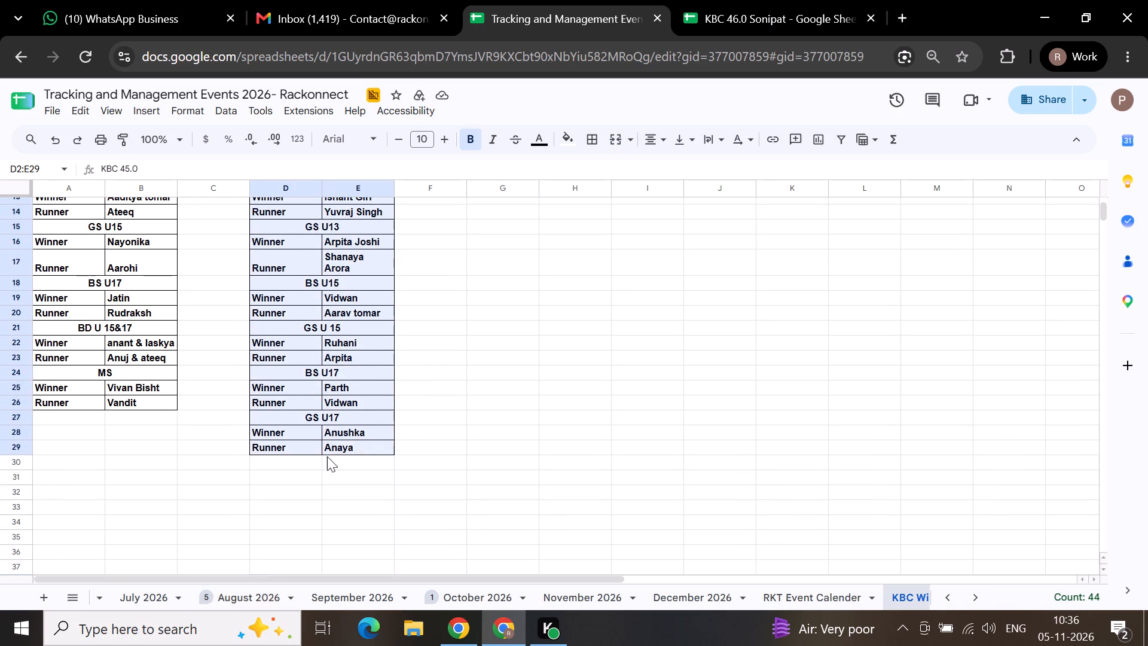
pyautogui.moveTo(327, 456); pyautogui.dragTo(331, 453)
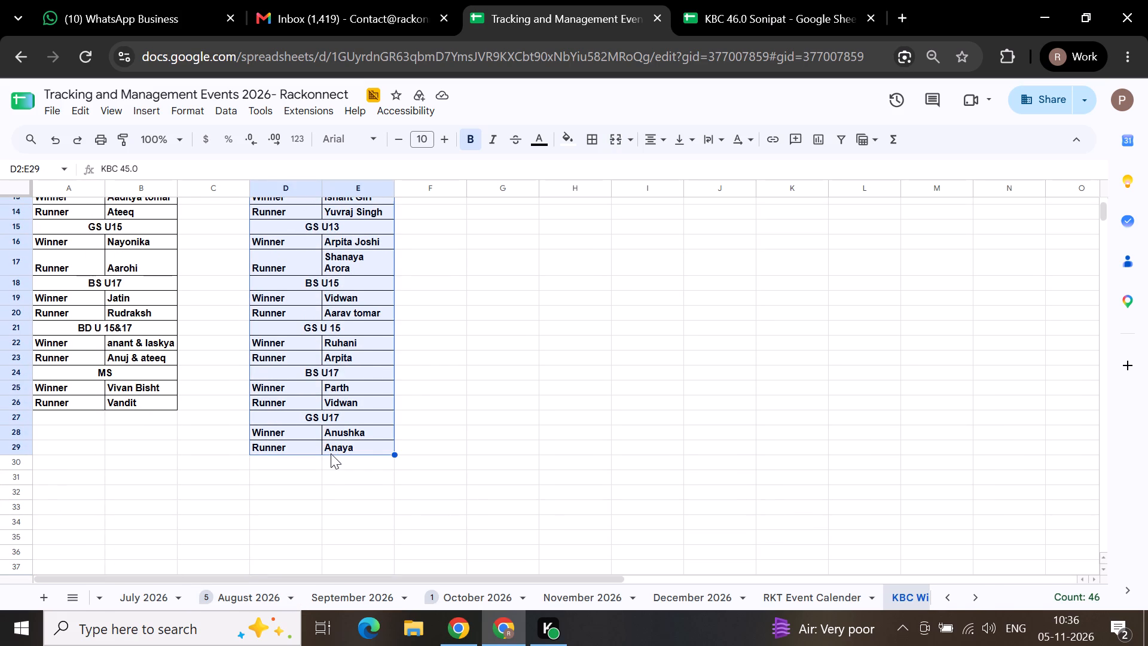
pyautogui.hotkey('ctrl', 'c')
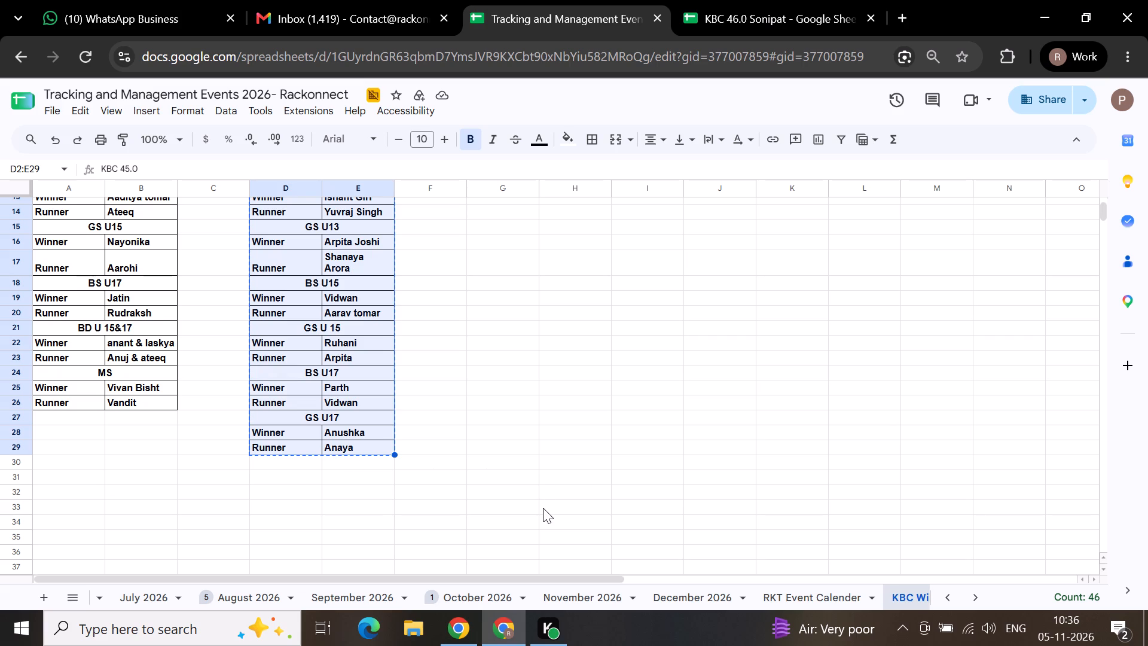
pyautogui.click(543, 508)
pyautogui.scroll(4, 543, 508)
pyautogui.click(543, 508)
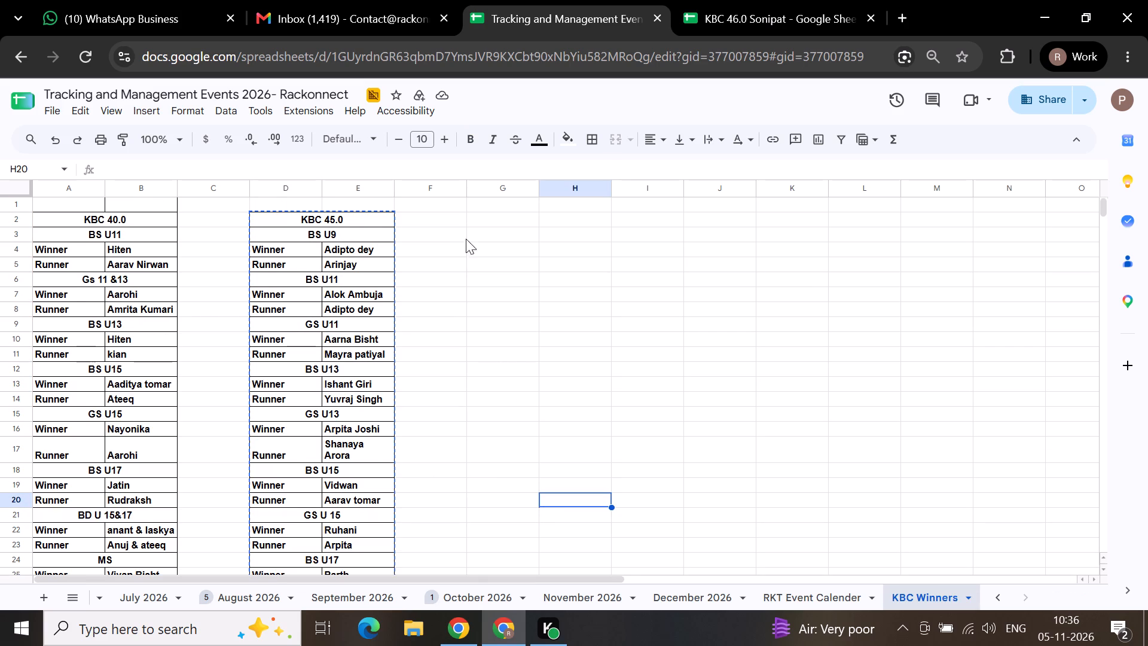
pyautogui.click(477, 224)
pyautogui.hotkey('ctrl', 'v')
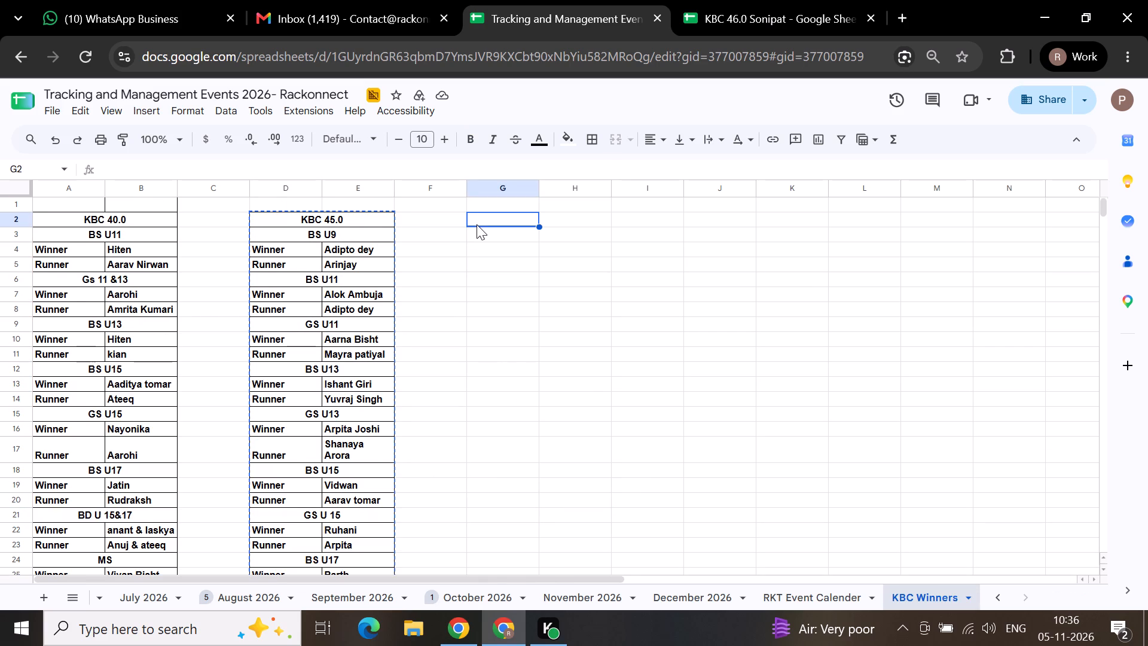
pyautogui.click(701, 221)
pyautogui.hotkey('ctrl', 'v')
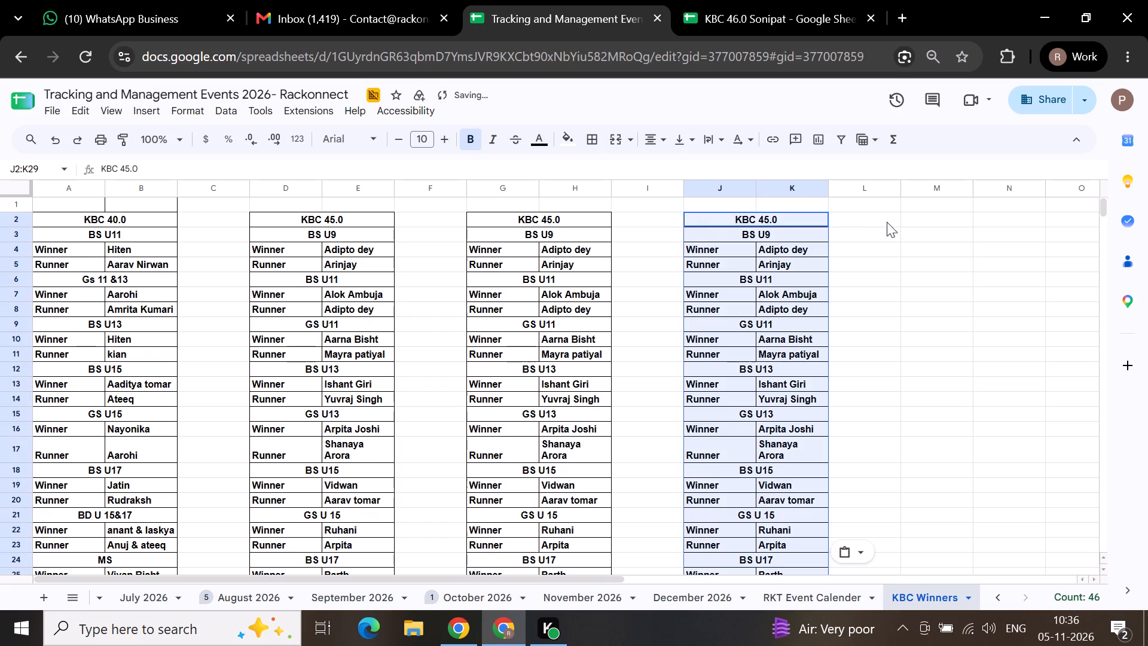
pyautogui.click(908, 220)
pyautogui.hotkey('ctrl', 'v')
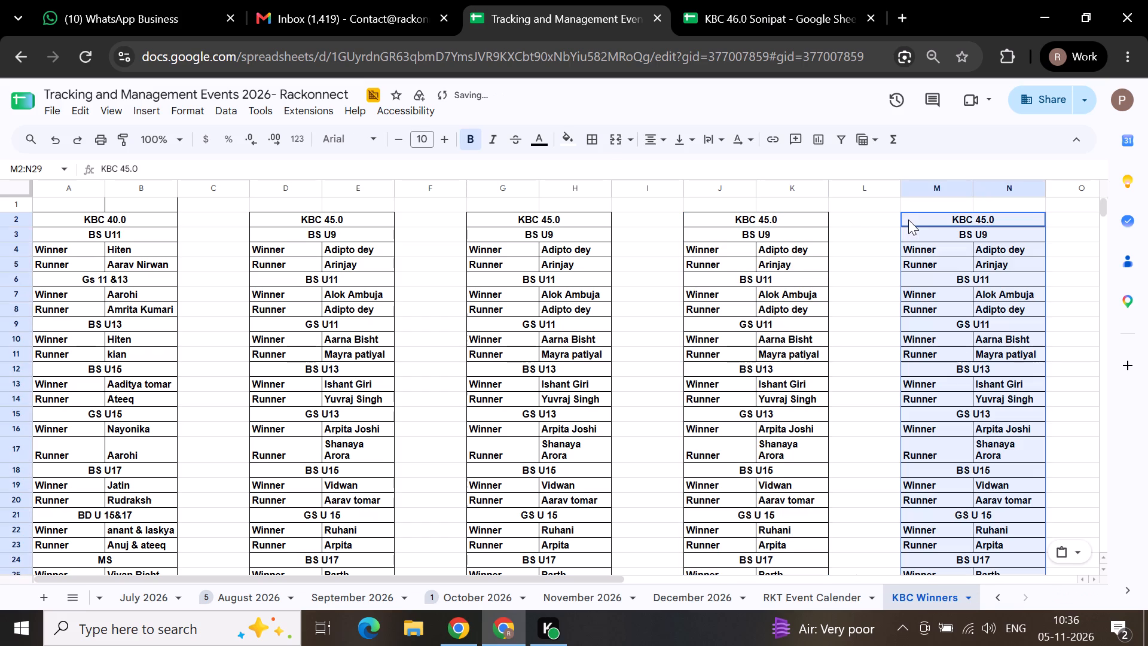
# Change the headings of the three pasted tables to KBC 46.0, KBC 47.0 and KBC 48.0, in column order.
pyautogui.doubleClick(552, 217)
pyautogui.click(552, 214)
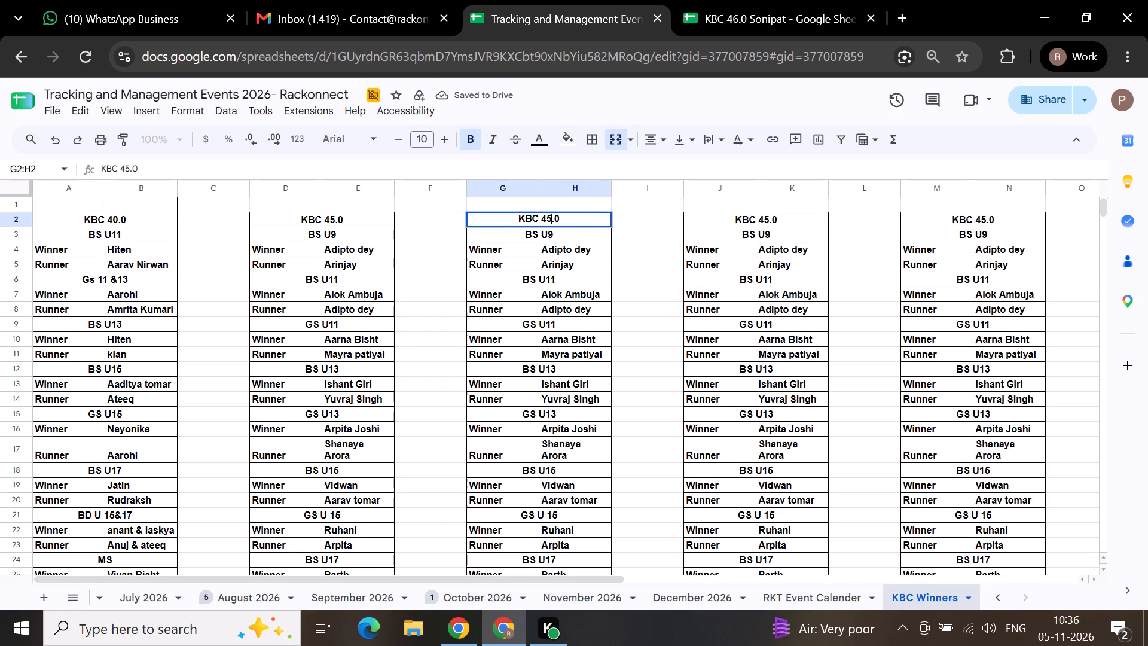
pyautogui.press('BackSpace')
pyautogui.press('6')
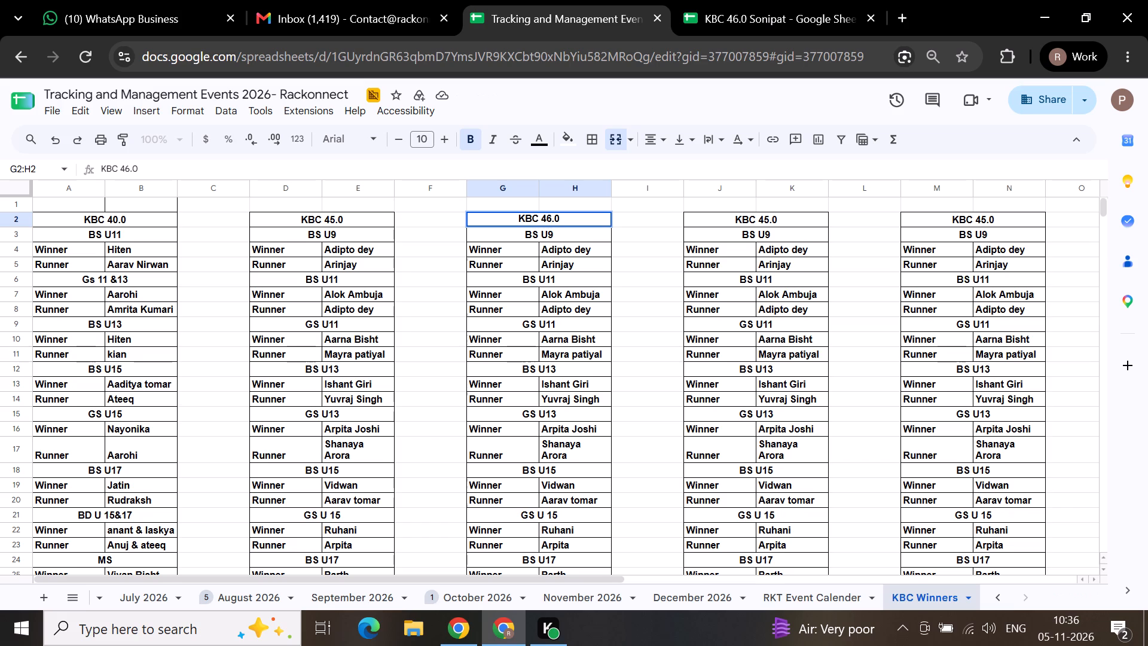
pyautogui.doubleClick(768, 215)
pyautogui.click(768, 215)
pyautogui.press('BackSpace')
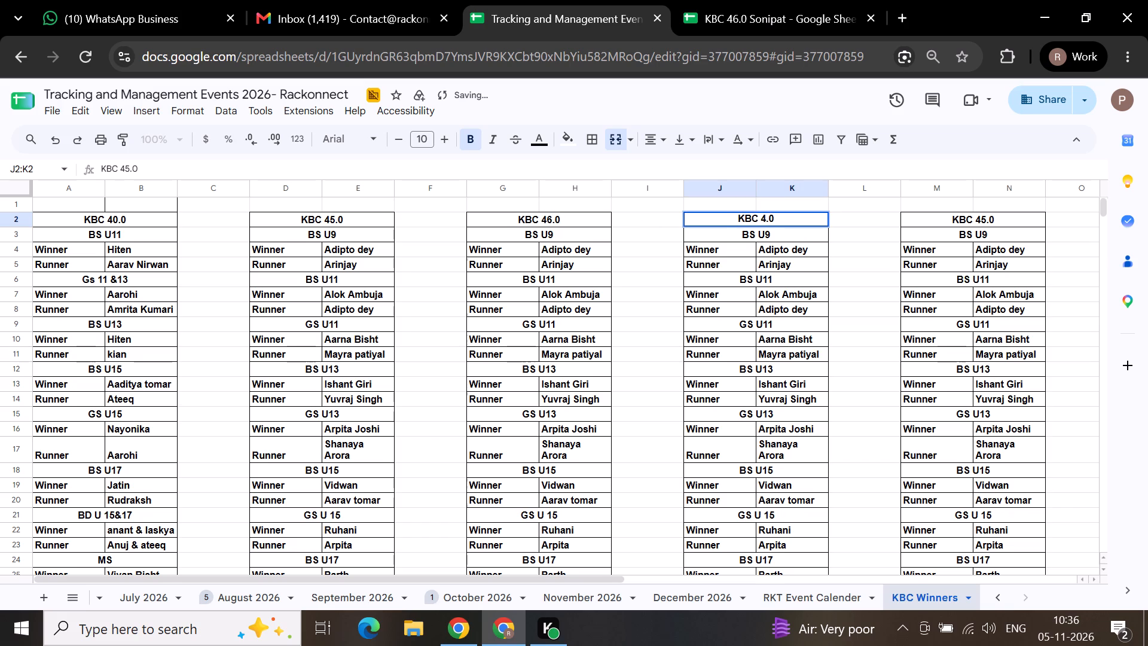
pyautogui.press('7')
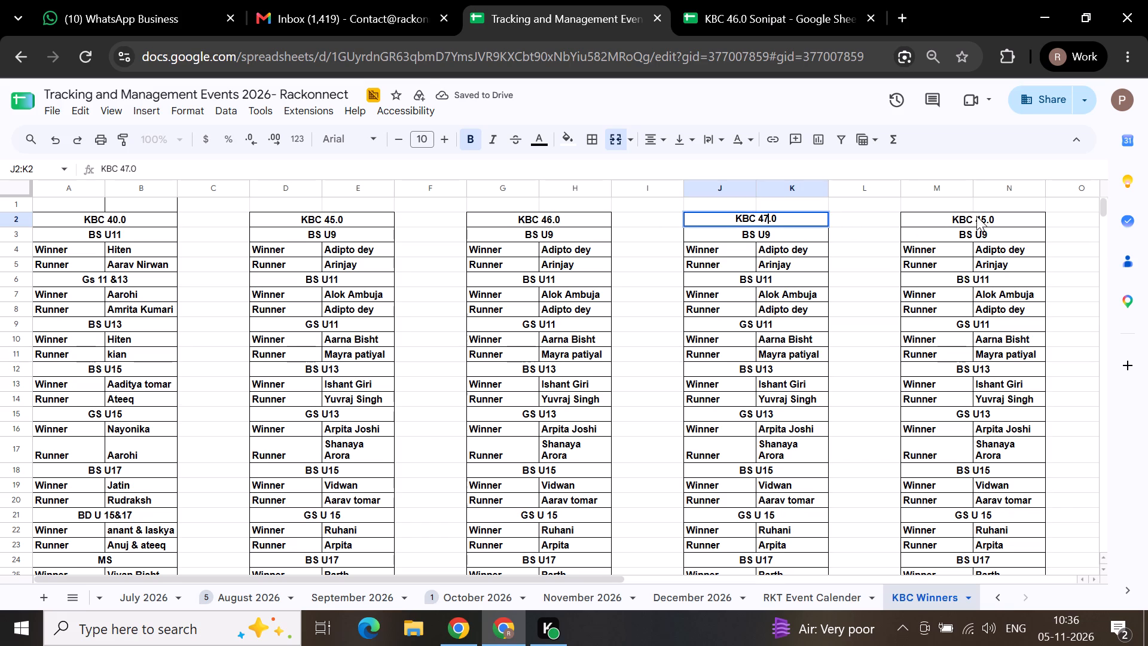
pyautogui.doubleClick(980, 219)
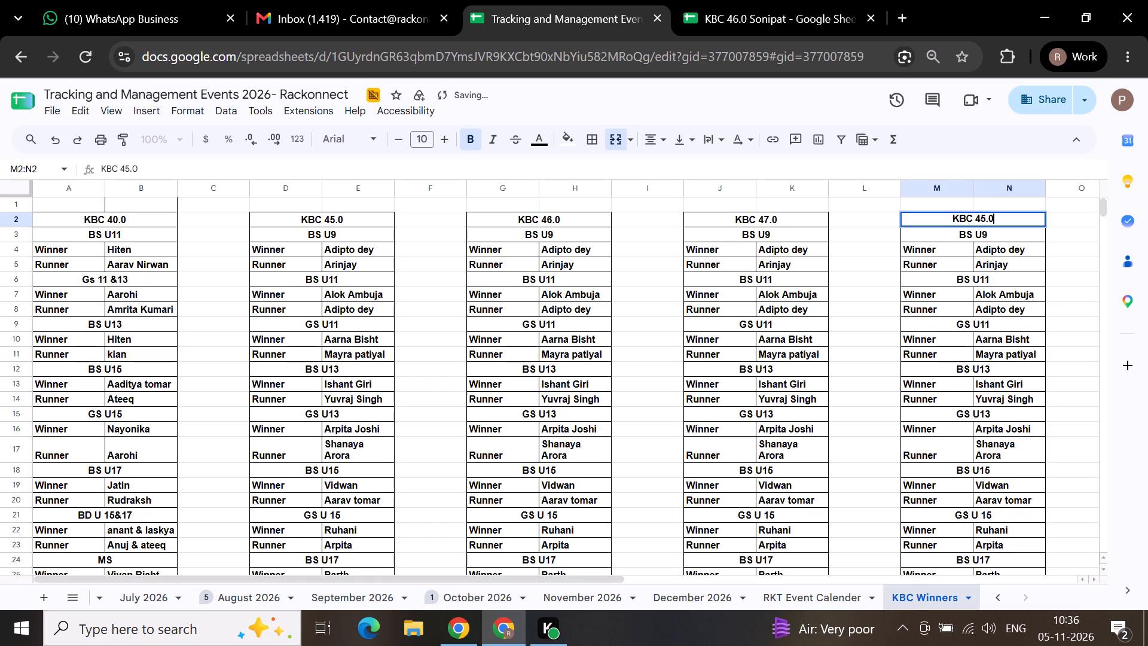
pyautogui.click(987, 217)
pyautogui.press('BackSpace')
pyautogui.press('8')
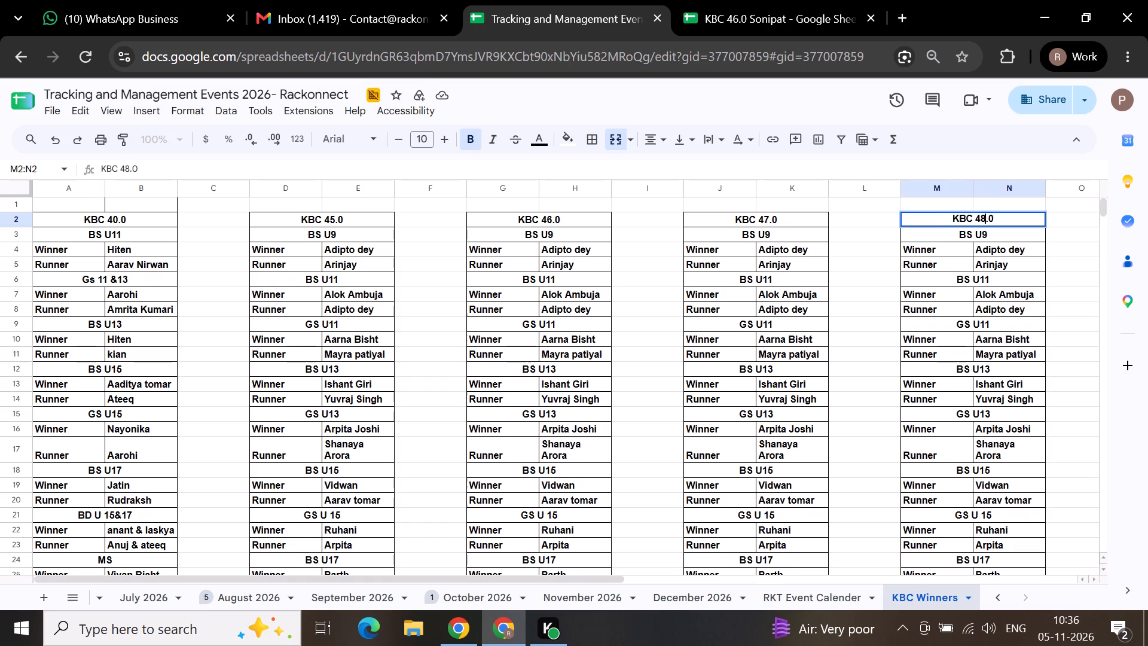
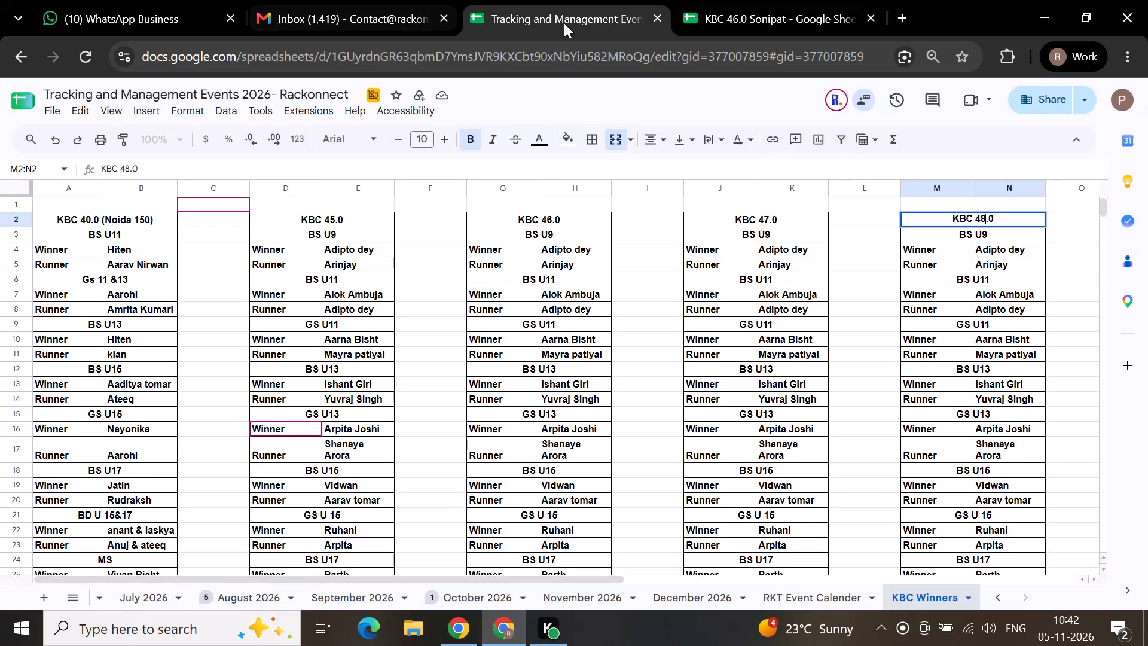
# Switch from the KBC Winners sheet to the RKT Event Calender sheet.
pyautogui.click(803, 589)
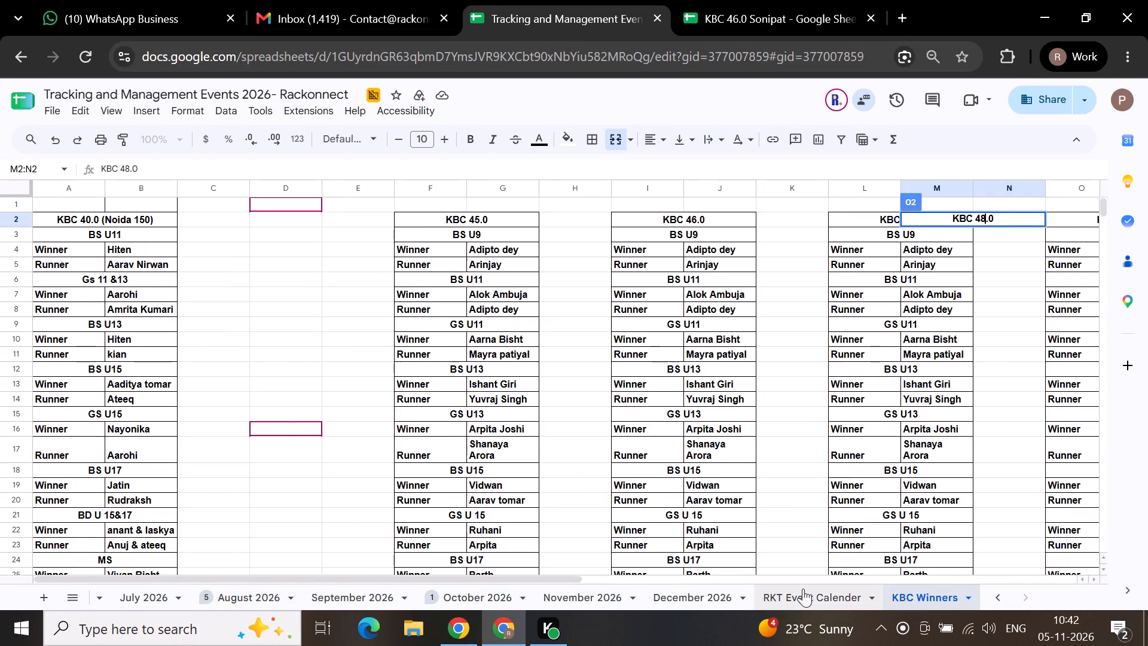
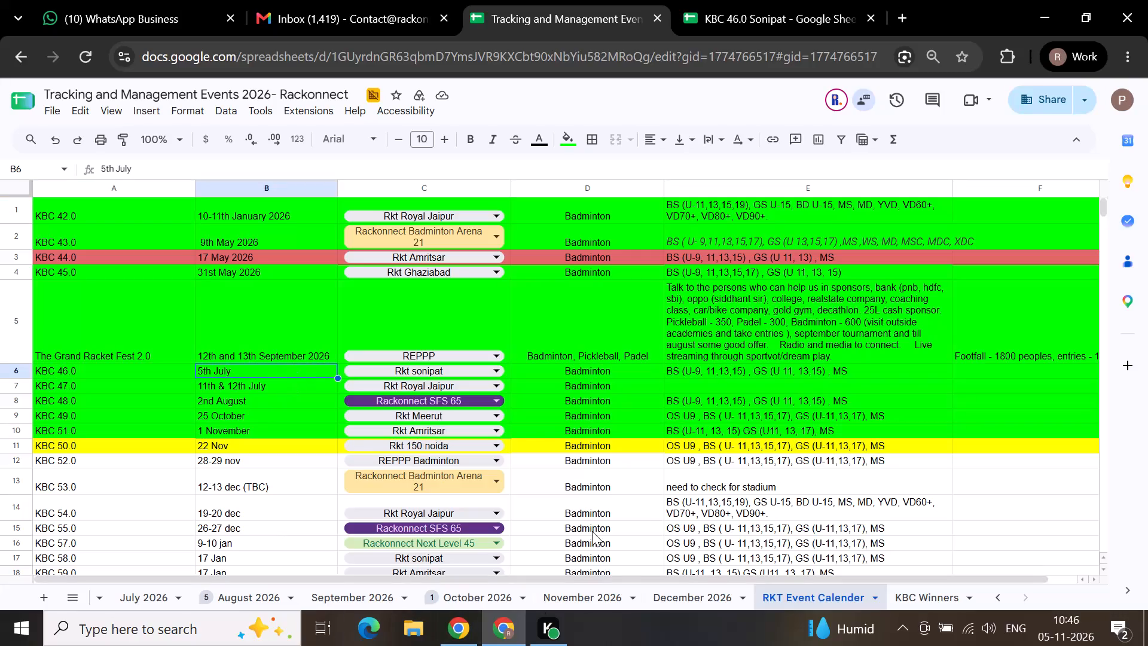
# In the KBC Winners sheet, change the first category heading of the KBC 43.0 (Noida Stadium) table to BS U9.
pyautogui.click(917, 589)
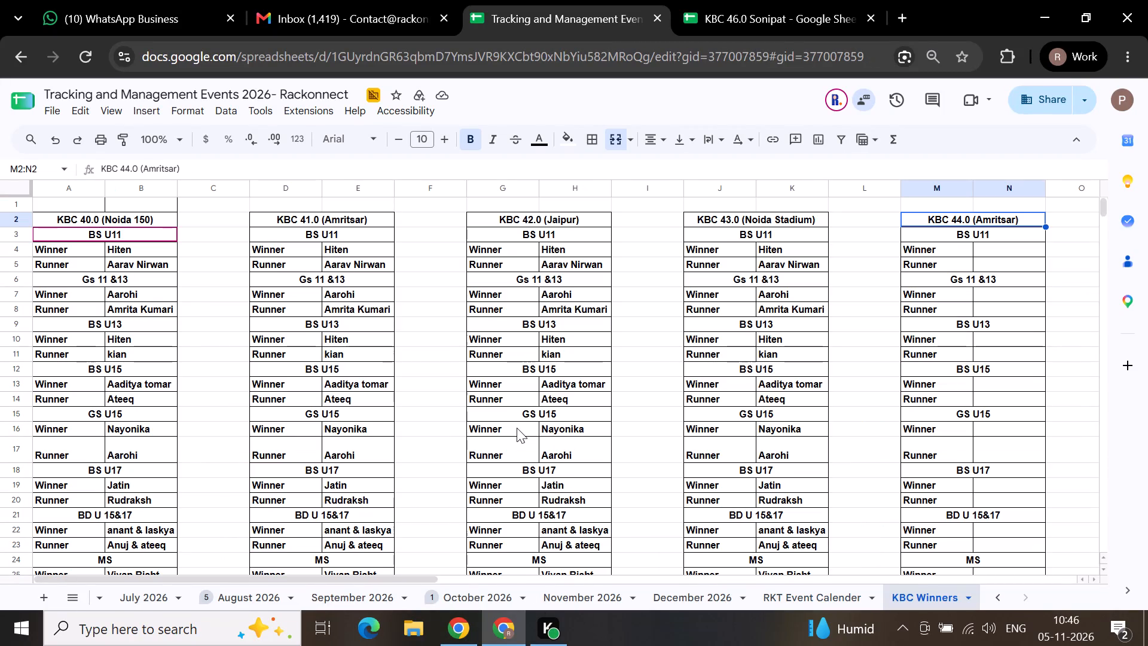
pyautogui.click(799, 248)
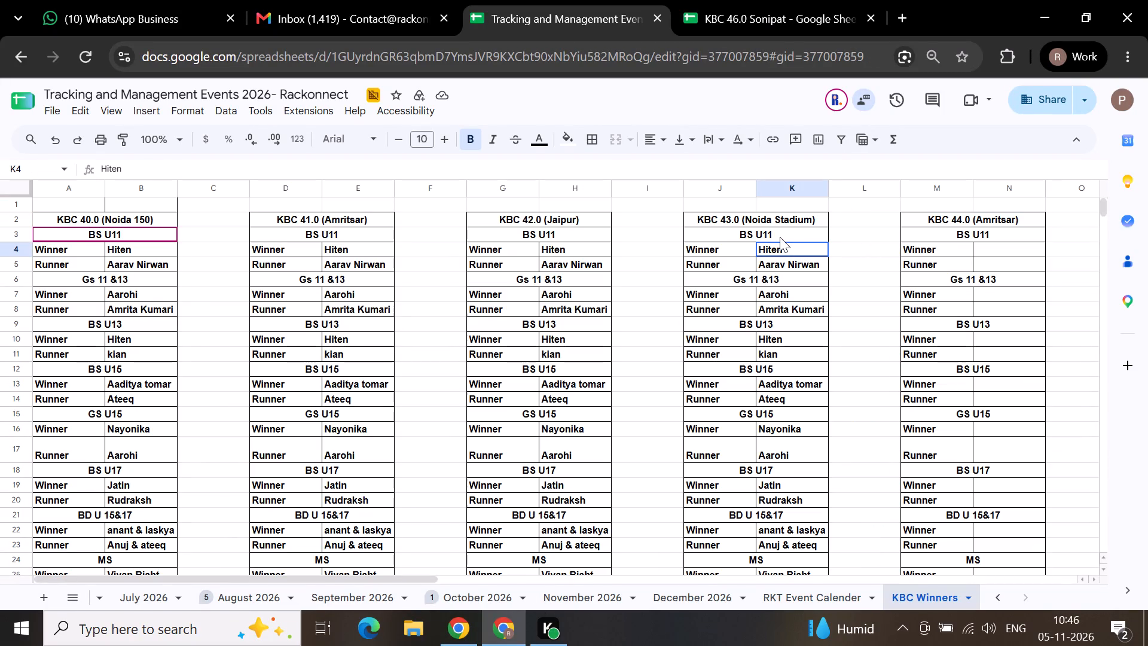
pyautogui.doubleClick(780, 237)
pyautogui.press('BackSpace')
pyautogui.press('BackSpace')
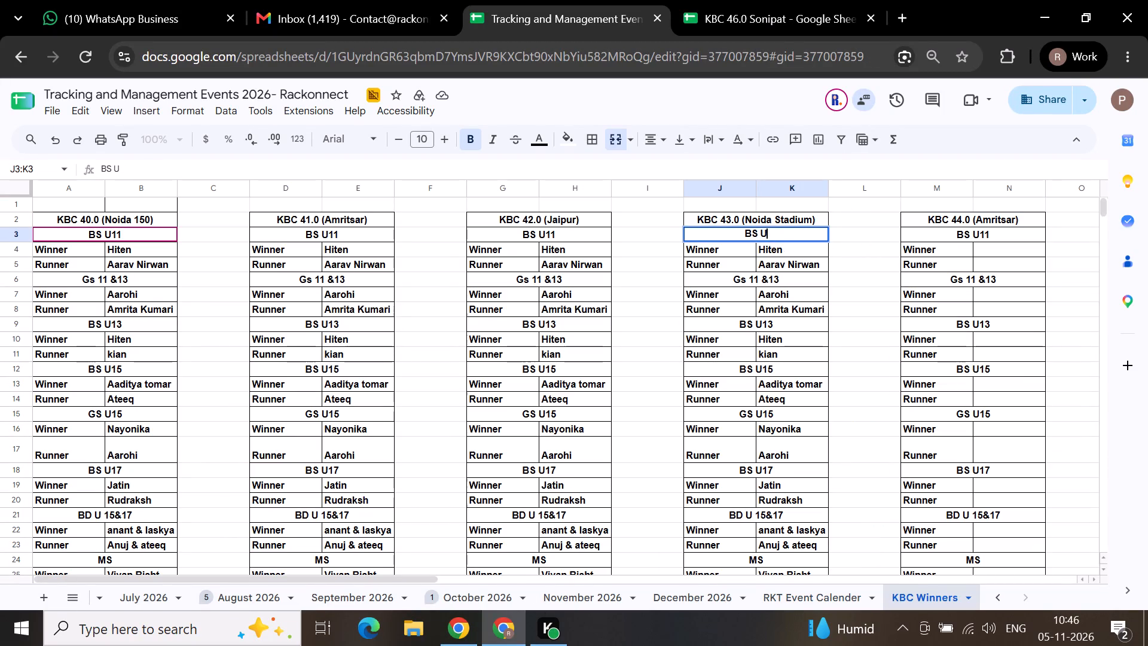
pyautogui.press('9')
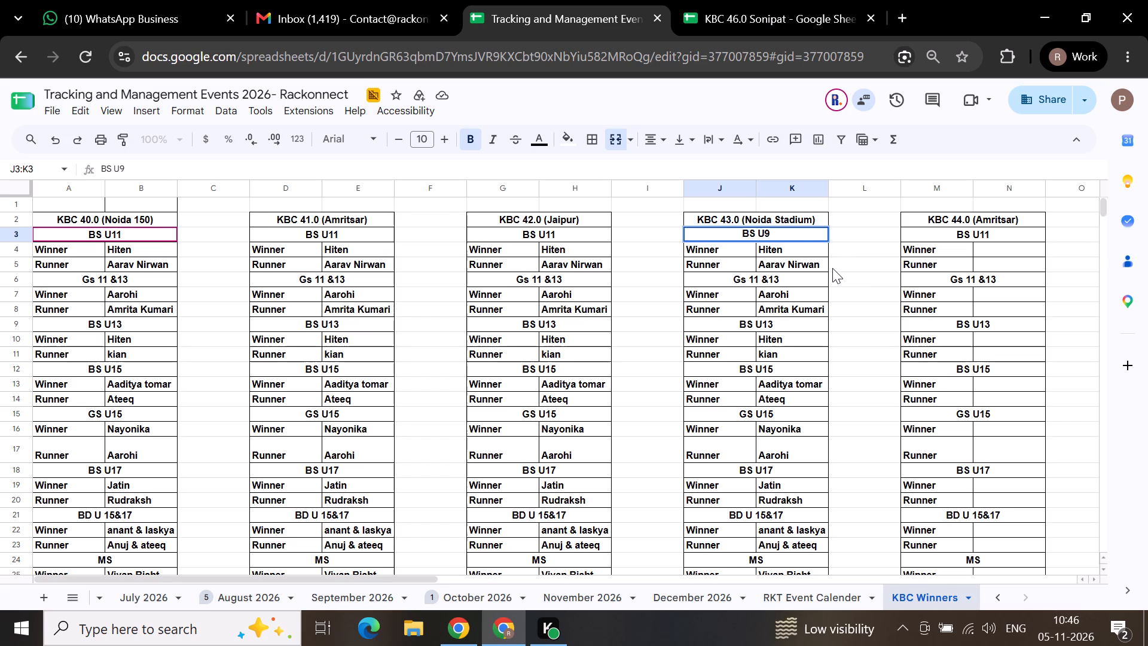
# Replace the winner's name under BS U9 in the KBC 43.0 table with the correct player's full name.
pyautogui.click(783, 252)
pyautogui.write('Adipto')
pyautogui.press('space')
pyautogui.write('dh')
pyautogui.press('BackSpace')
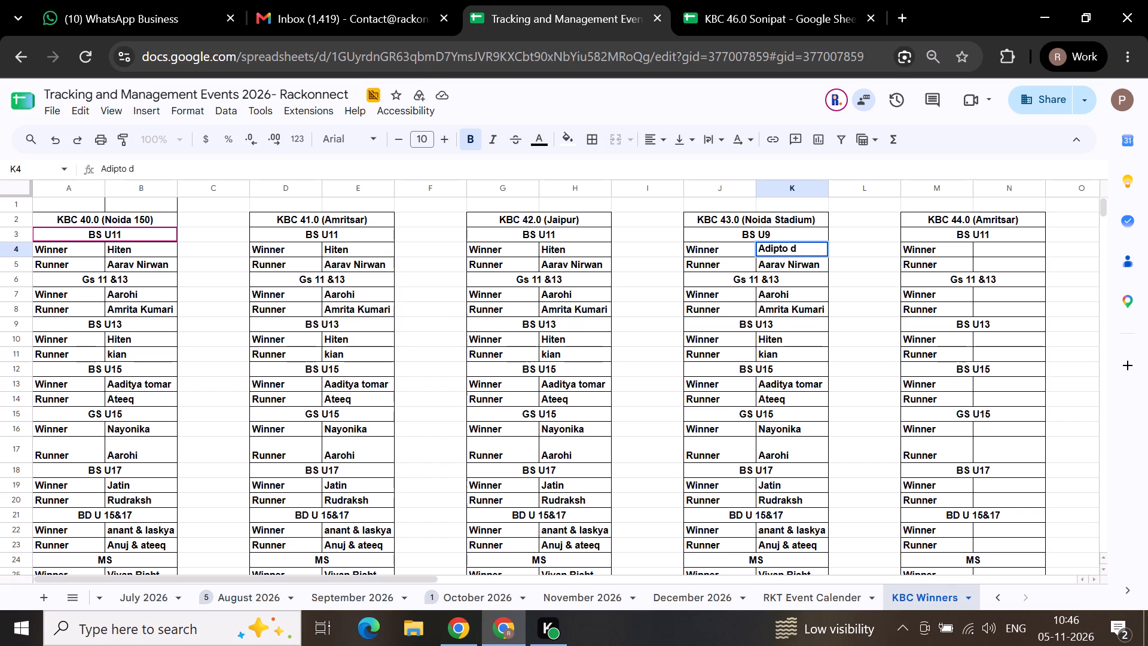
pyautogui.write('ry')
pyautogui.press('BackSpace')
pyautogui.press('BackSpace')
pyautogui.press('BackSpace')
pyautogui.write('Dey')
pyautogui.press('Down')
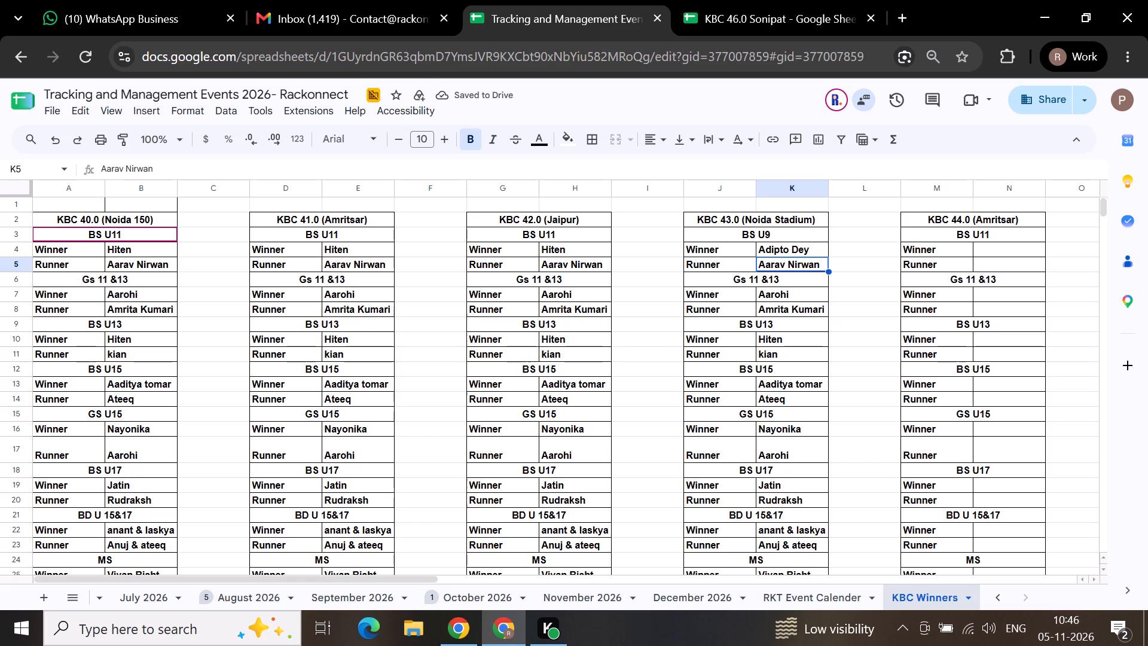
# Replace the runner-up's name under BS U9 in the KBC 43.0 table with the correct player's full name.
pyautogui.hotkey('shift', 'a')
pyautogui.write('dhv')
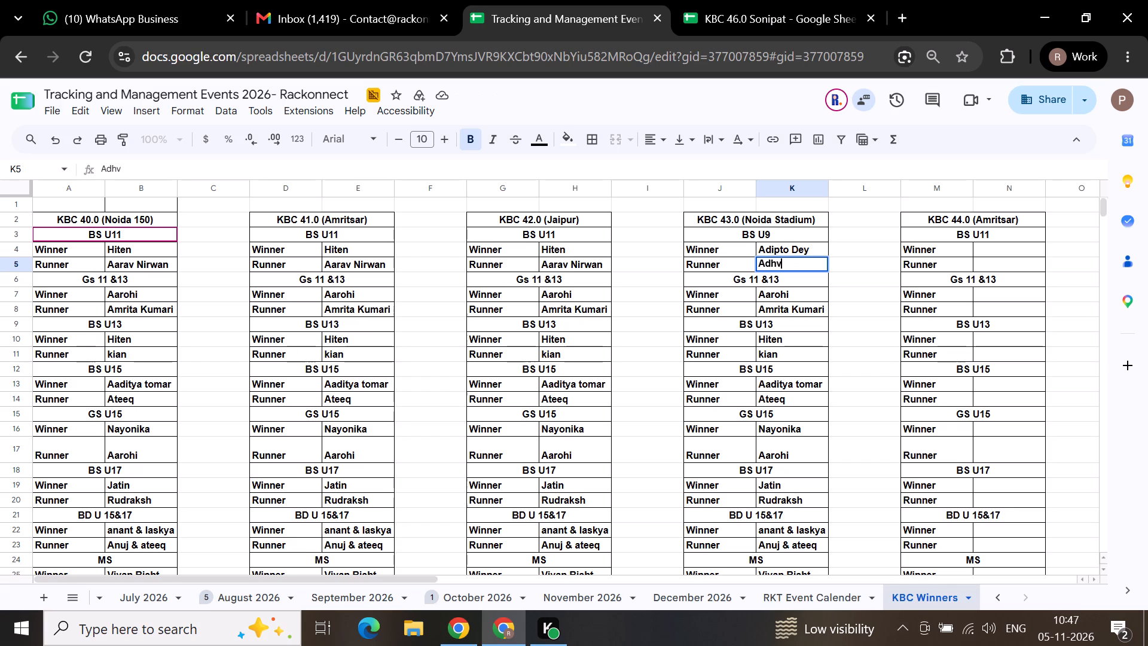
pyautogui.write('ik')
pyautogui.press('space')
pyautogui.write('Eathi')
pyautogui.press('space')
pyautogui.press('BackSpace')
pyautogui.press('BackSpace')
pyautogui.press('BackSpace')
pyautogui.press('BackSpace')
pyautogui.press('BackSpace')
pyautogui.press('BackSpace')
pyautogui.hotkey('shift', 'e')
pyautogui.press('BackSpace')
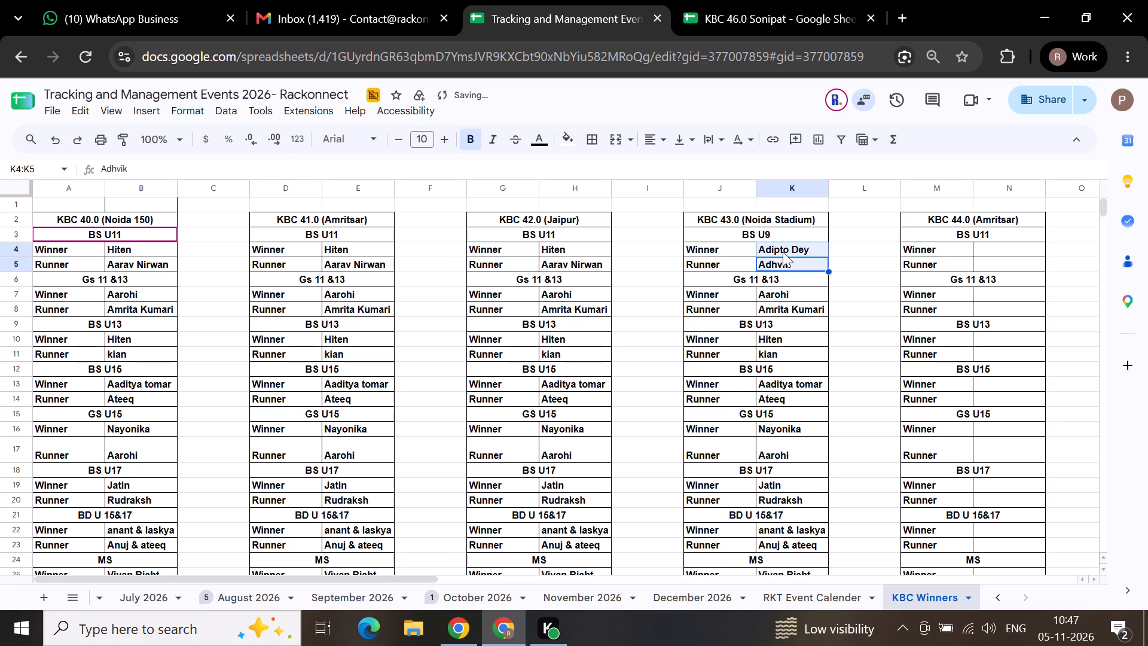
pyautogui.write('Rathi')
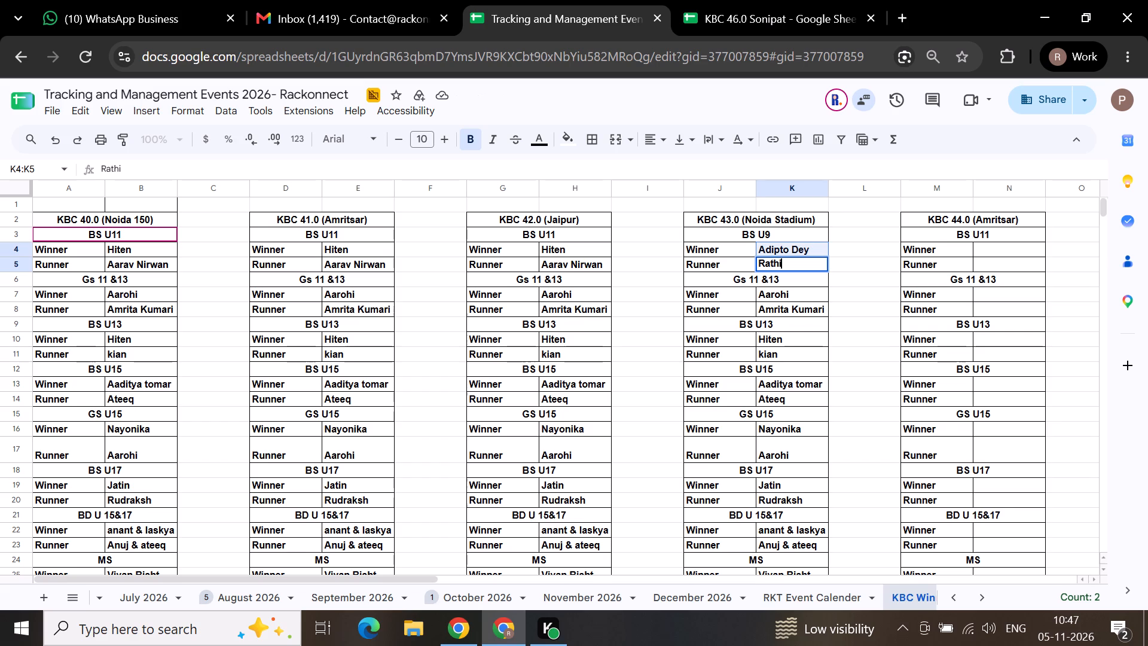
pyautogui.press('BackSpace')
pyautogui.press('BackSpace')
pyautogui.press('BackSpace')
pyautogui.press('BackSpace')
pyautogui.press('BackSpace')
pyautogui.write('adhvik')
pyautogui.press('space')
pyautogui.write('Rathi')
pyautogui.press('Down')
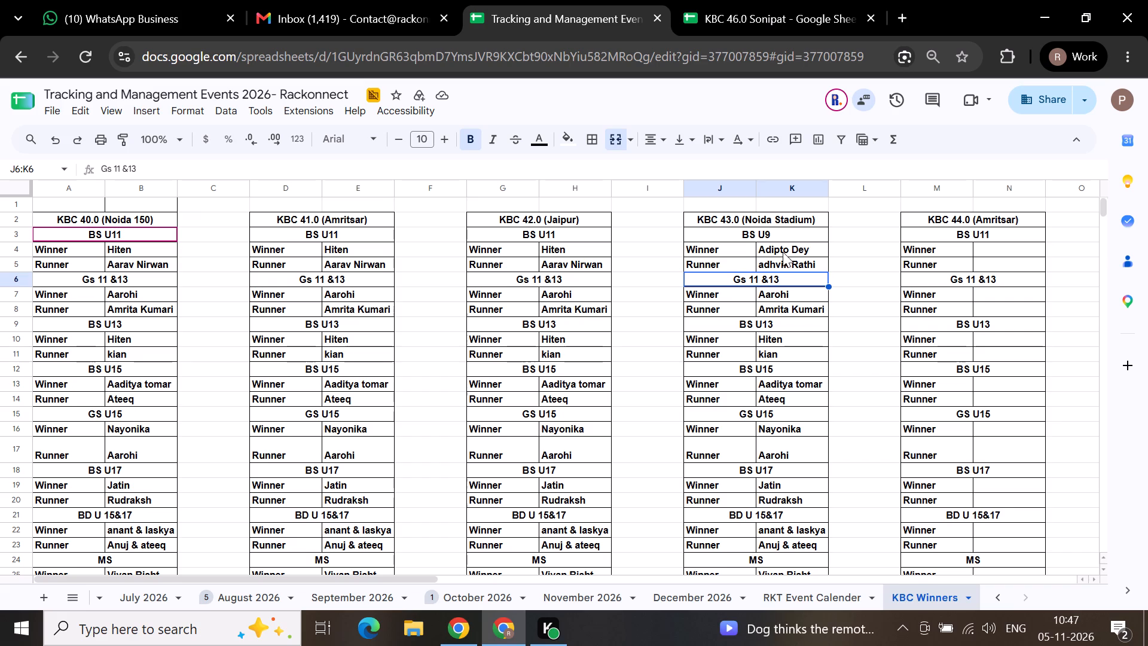
# Change the second category heading of the KBC 43.0 table to BS U11.
pyautogui.doubleClick(750, 279)
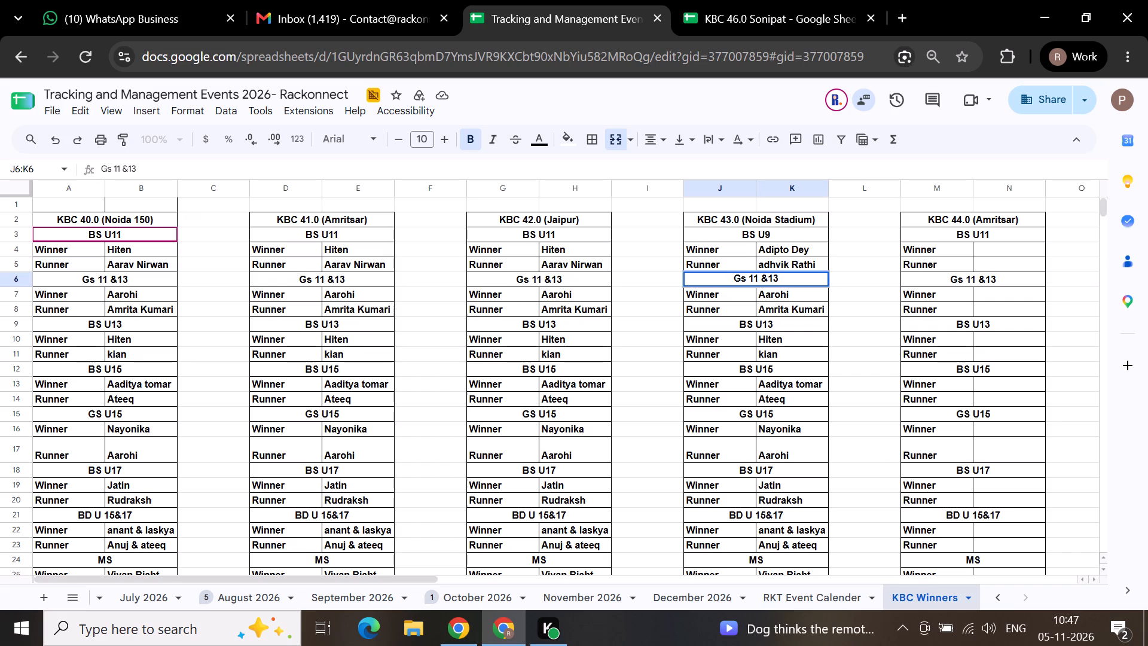
pyautogui.tripleClick(750, 279)
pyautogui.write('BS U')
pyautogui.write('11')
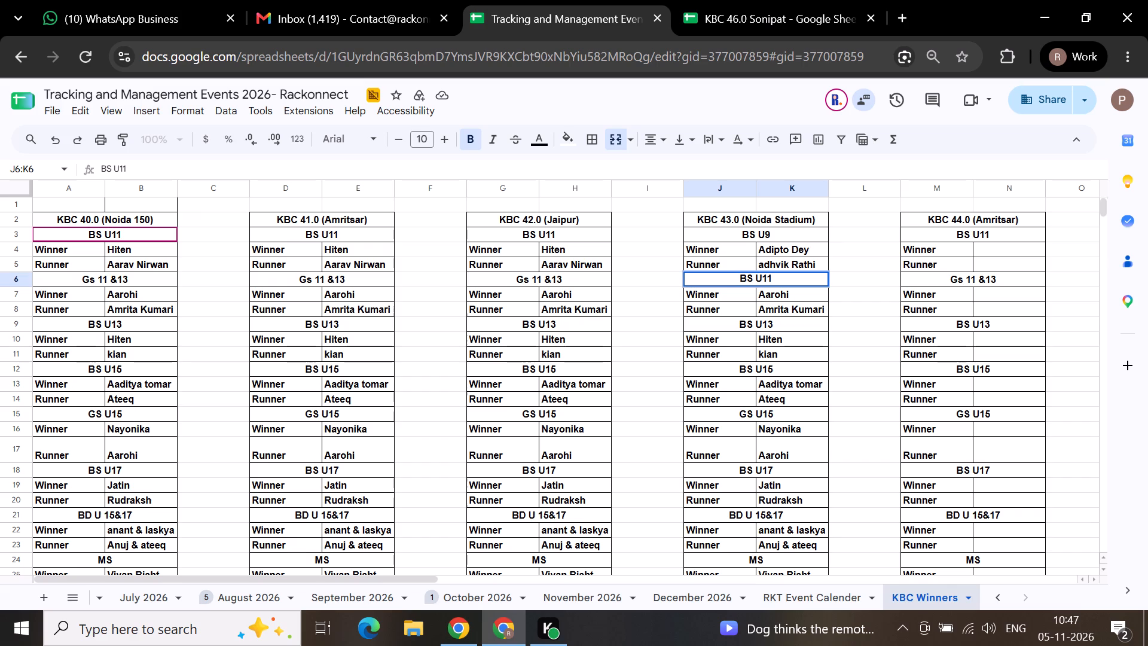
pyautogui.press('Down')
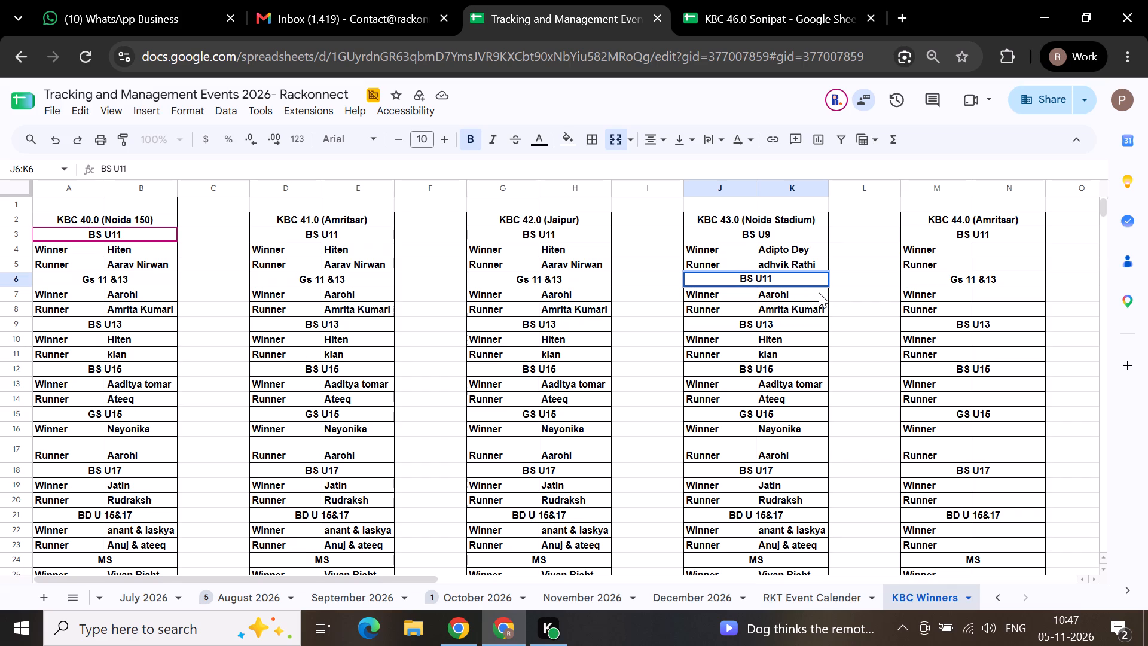
# Under BS U11 in the KBC 43.0 table, enter the winner's full name and Takshit as runner-up.
pyautogui.click(817, 293)
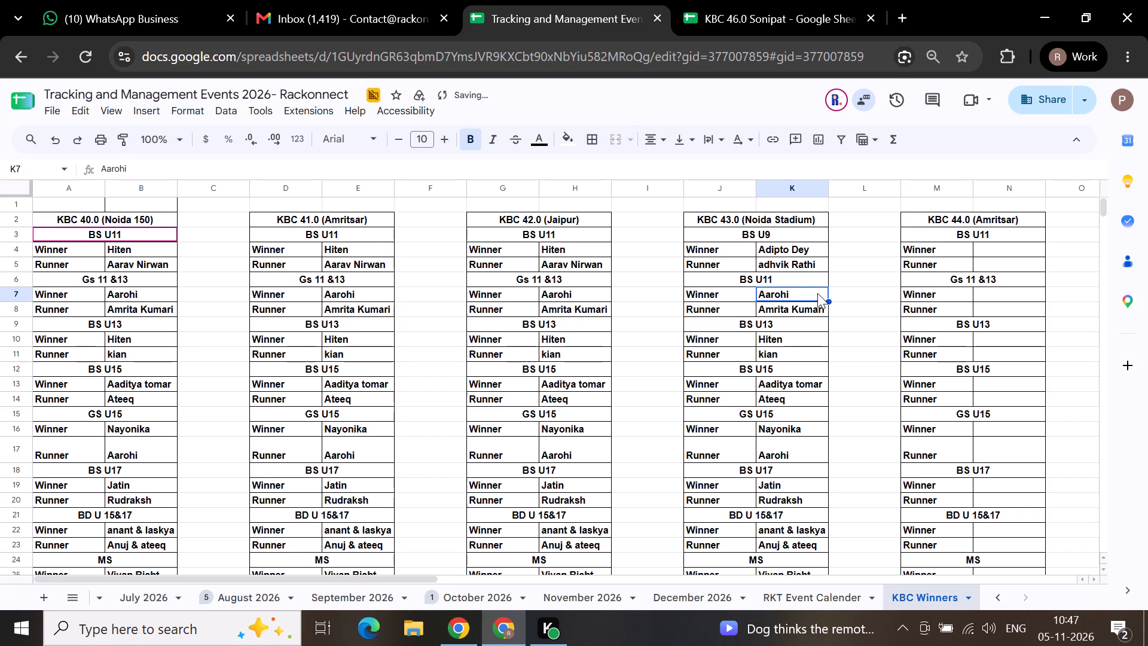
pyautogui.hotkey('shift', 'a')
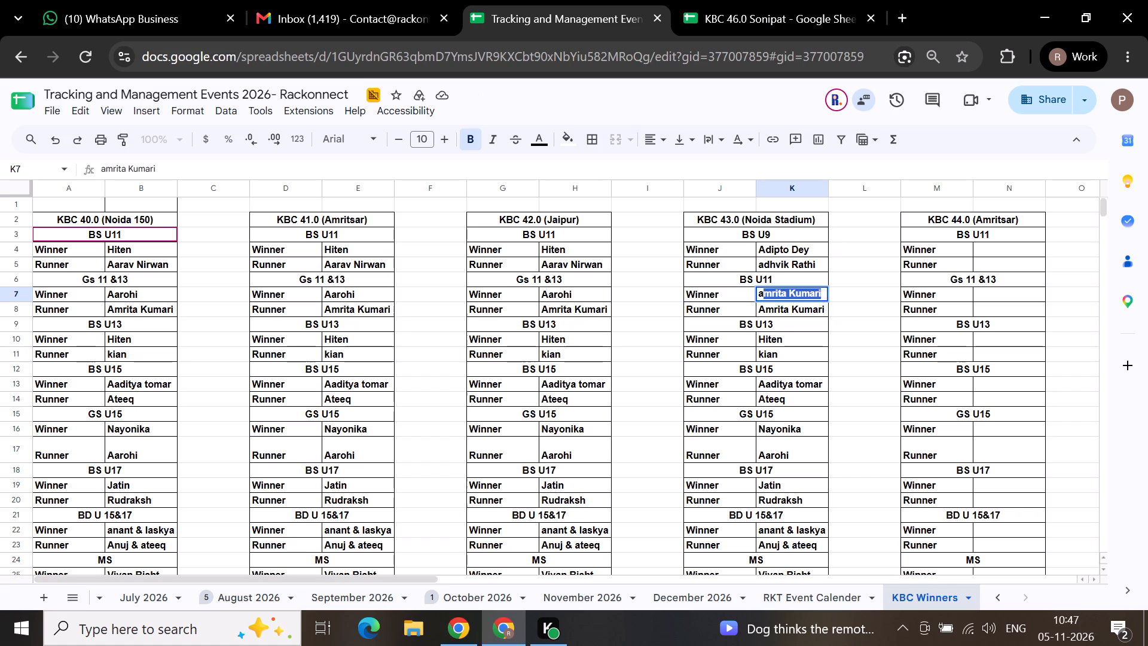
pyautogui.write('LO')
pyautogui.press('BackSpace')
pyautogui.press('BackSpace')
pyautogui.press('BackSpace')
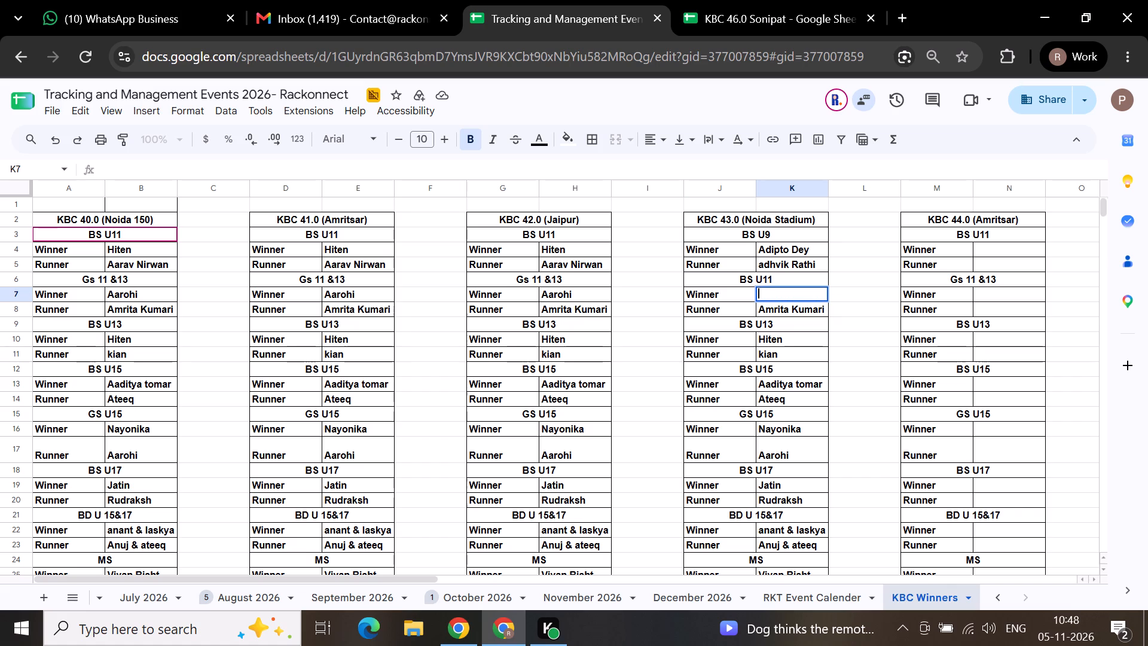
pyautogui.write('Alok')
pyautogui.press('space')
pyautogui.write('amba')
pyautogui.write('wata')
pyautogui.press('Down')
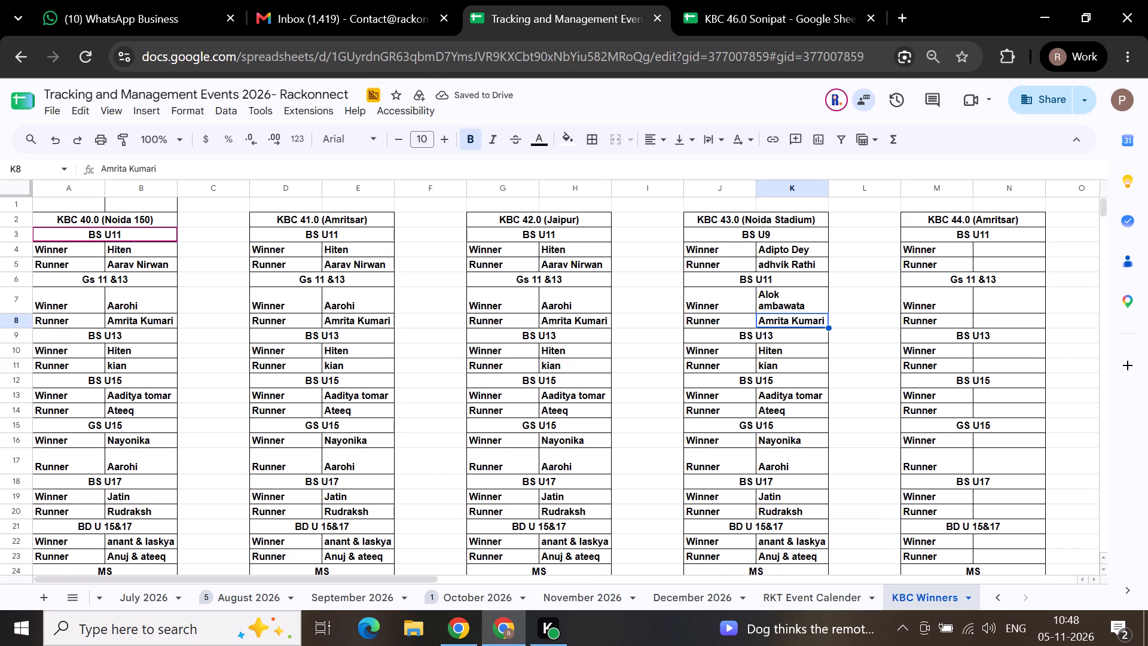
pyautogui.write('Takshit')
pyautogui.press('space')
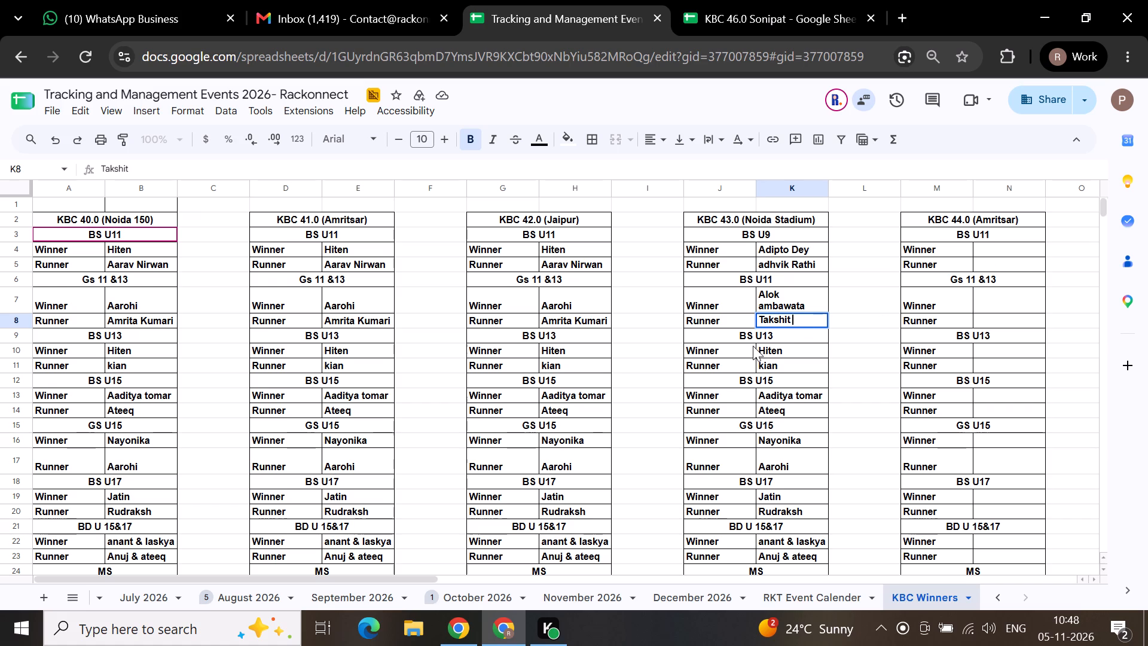
# Replace the winner and runner-up under BS U13 in the KBC 43.0 table with the correct players' full names.
pyautogui.click(767, 353)
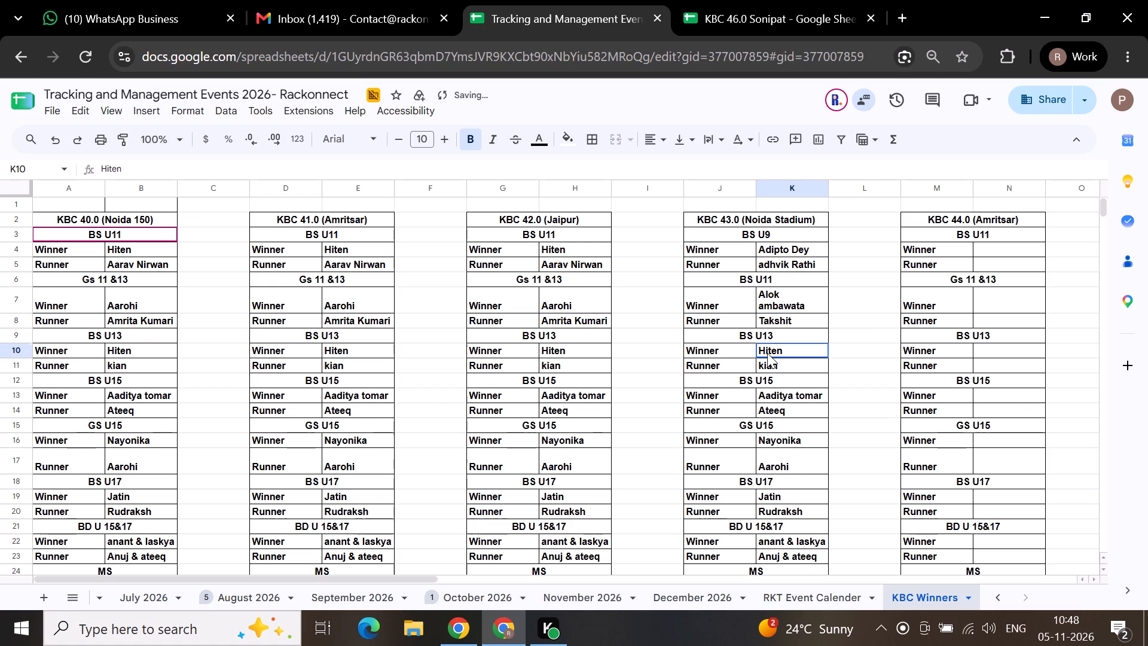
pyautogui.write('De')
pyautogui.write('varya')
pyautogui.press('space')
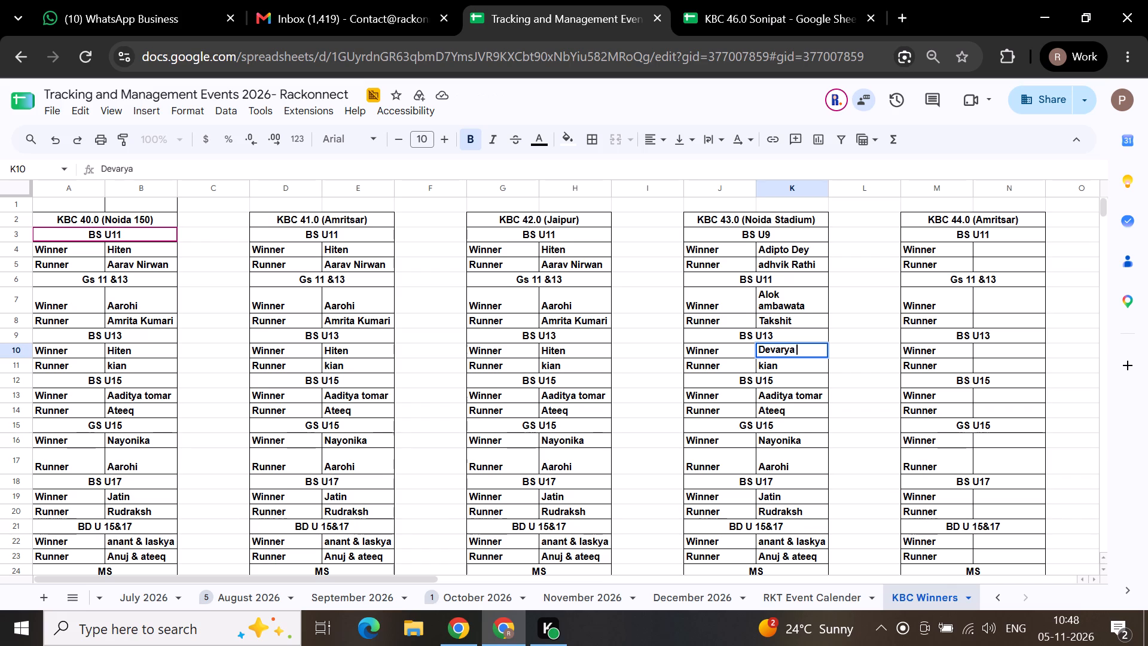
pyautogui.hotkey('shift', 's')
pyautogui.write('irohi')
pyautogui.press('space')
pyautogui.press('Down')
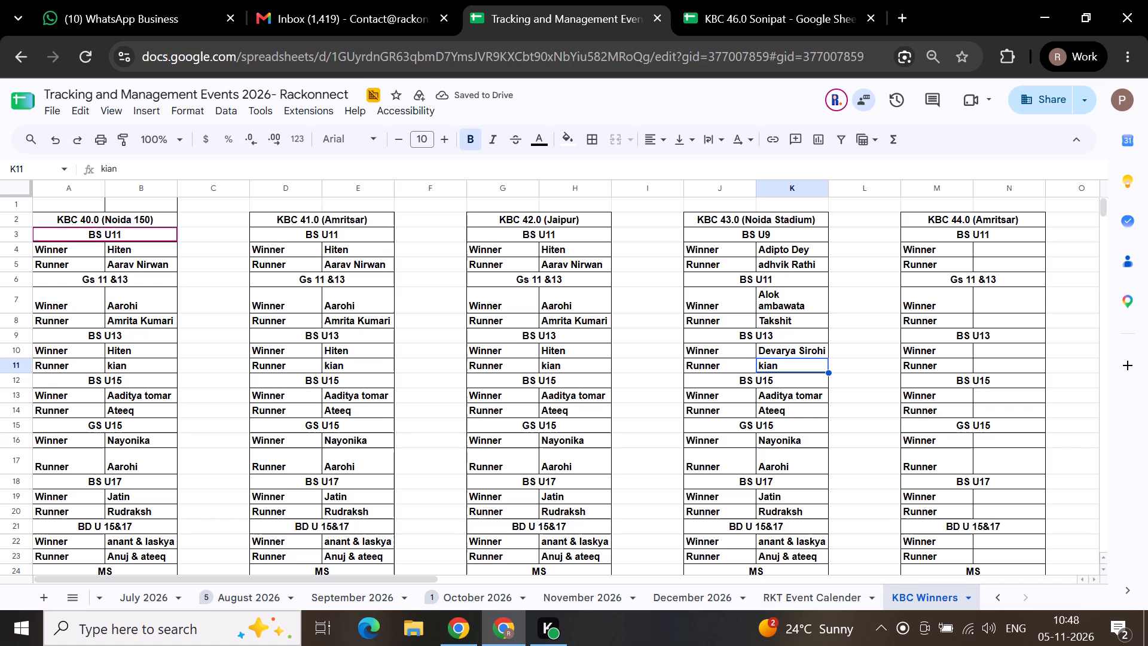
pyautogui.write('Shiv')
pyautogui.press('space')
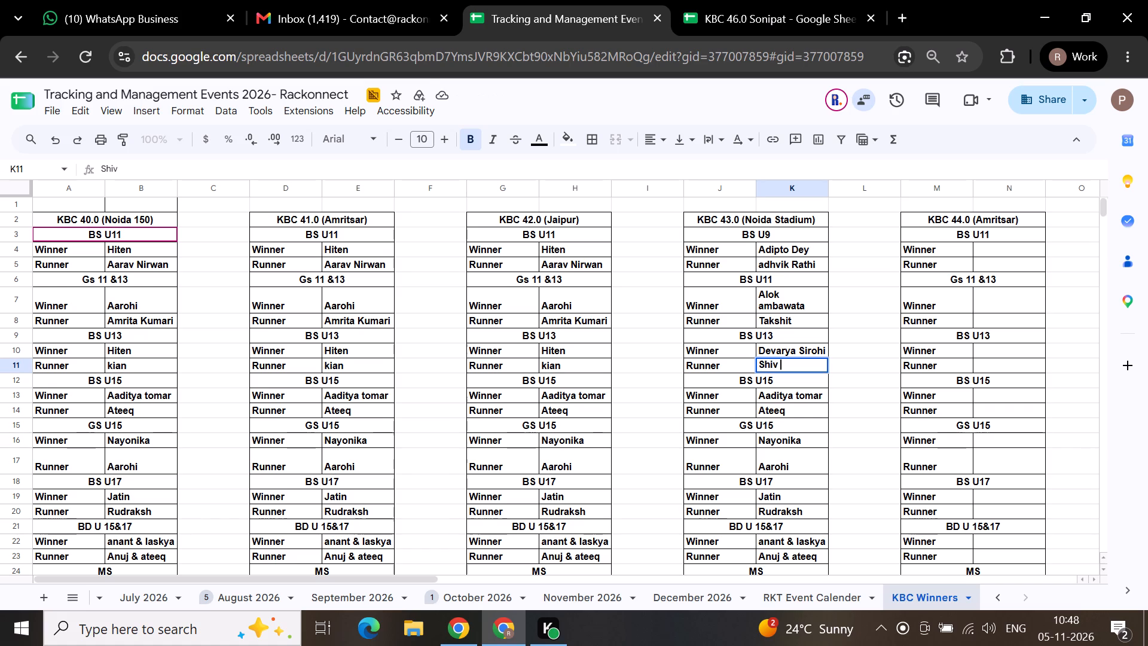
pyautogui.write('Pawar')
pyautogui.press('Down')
# Change the fourth category heading of the KBC 43.0 table to GS U13.
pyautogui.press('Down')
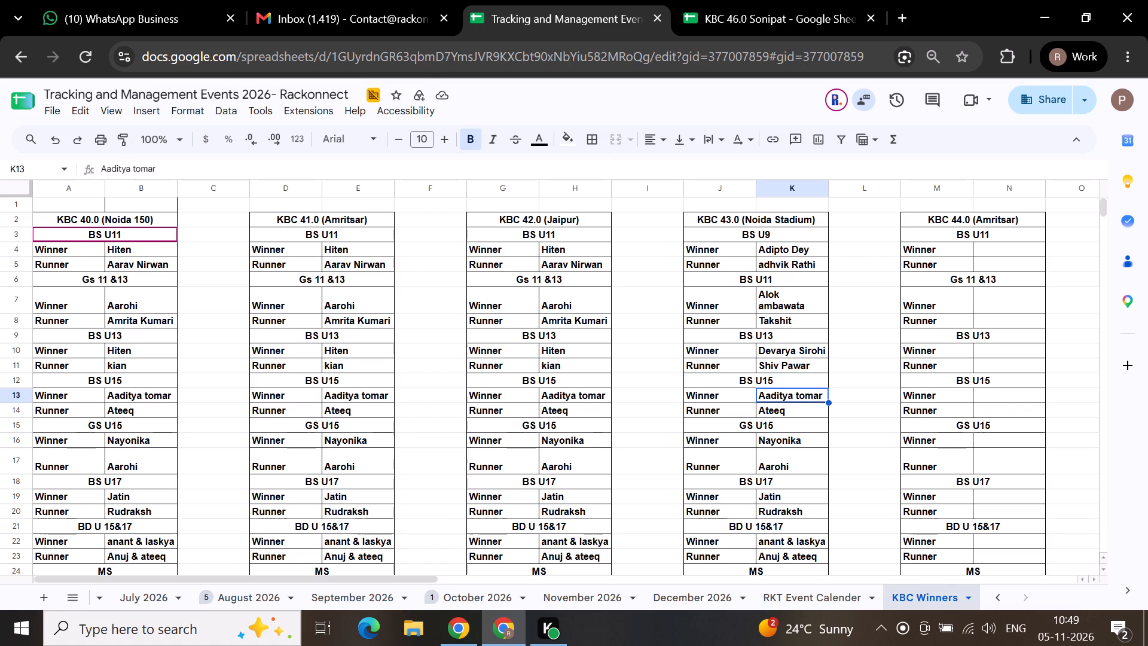
pyautogui.tripleClick(765, 390)
pyautogui.doubleClick(762, 382)
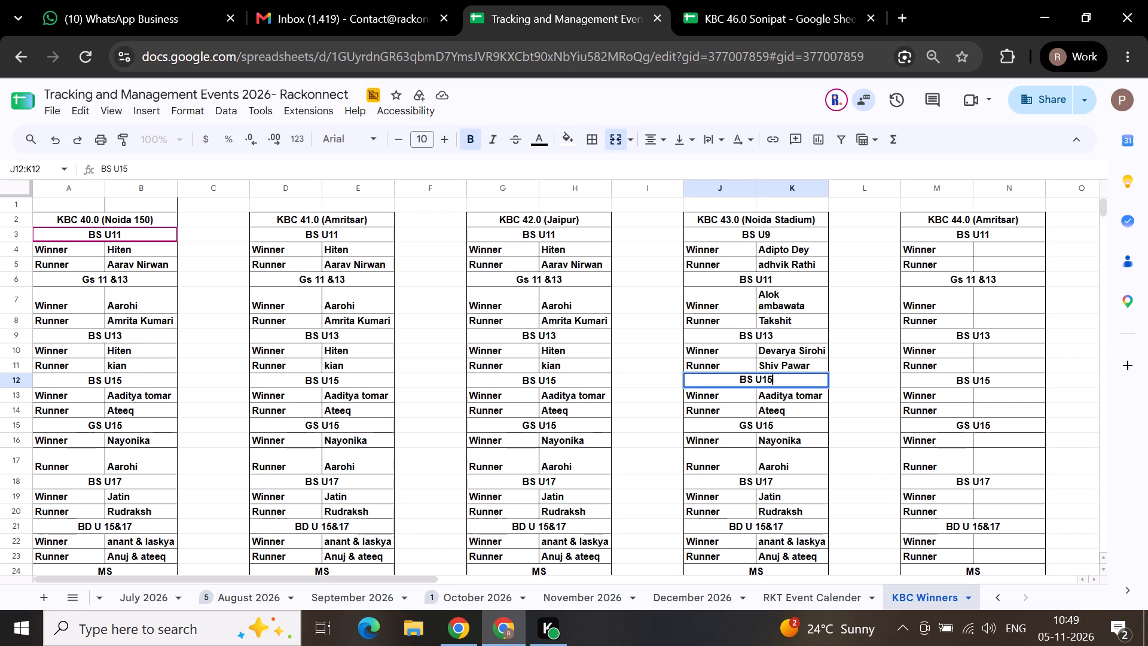
pyautogui.doubleClick(762, 382)
pyautogui.tripleClick(762, 382)
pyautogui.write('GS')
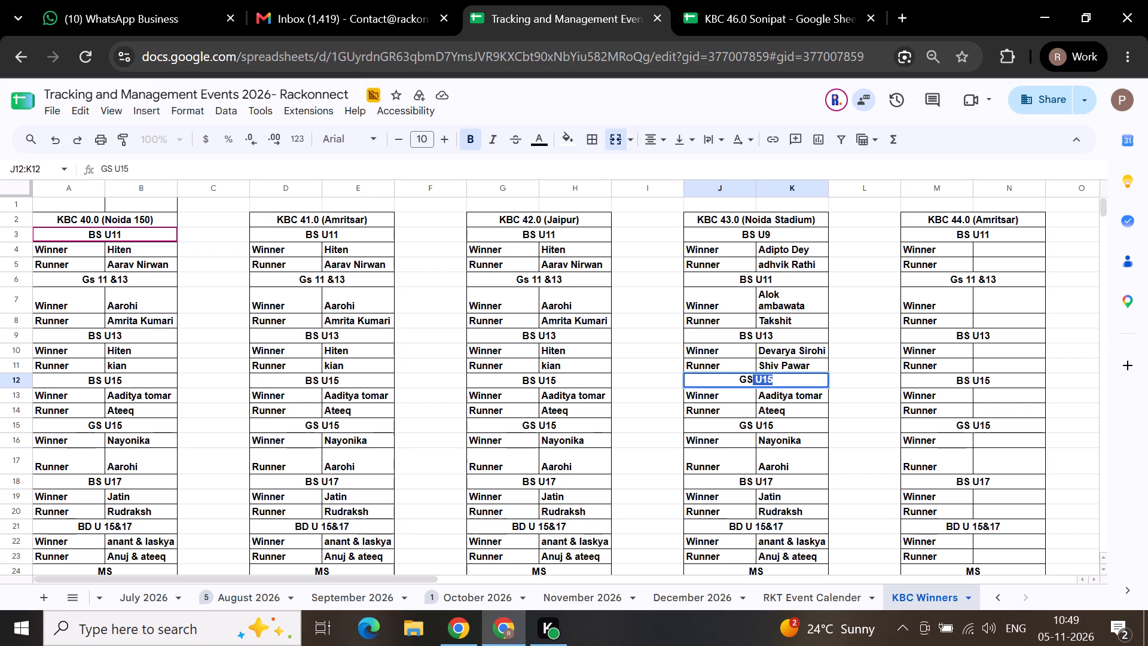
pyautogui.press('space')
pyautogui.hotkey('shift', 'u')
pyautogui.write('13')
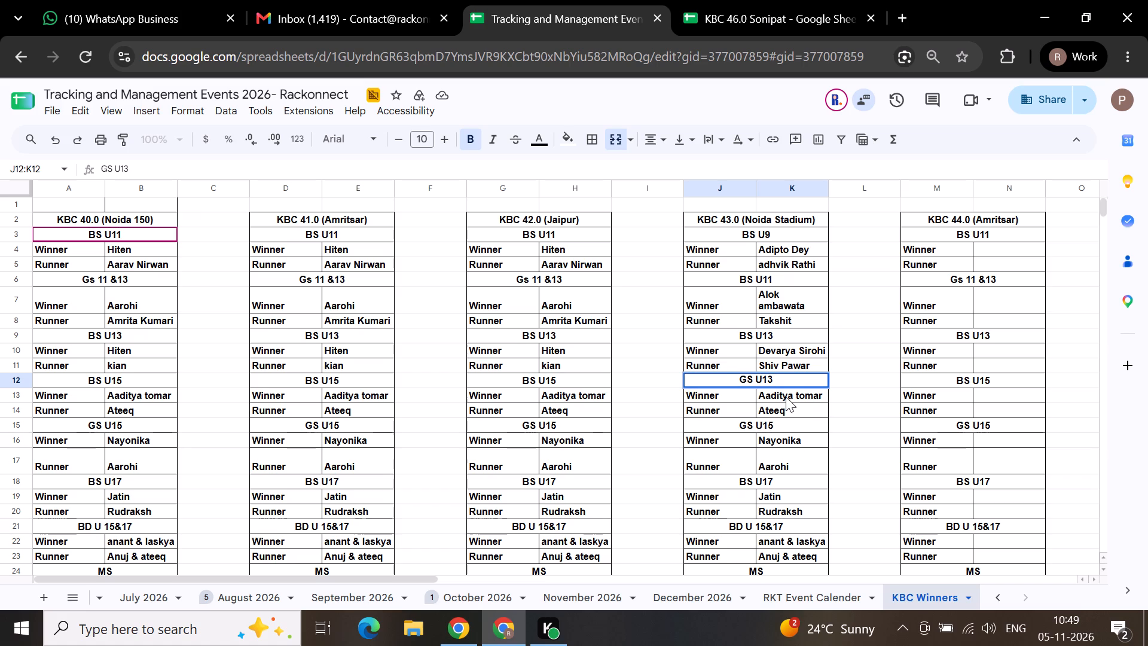
# Under GS U13 in the KBC 43.0 table, enter the winner's full name and Sanchita as runner-up.
pyautogui.doubleClick(786, 397)
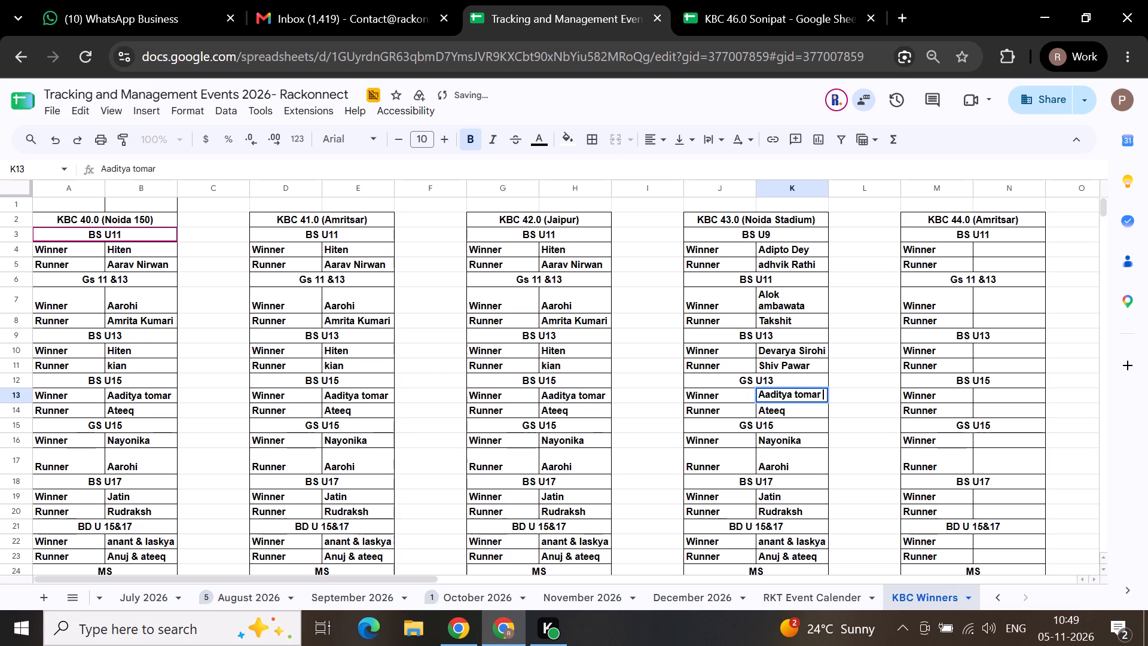
pyautogui.tripleClick(786, 397)
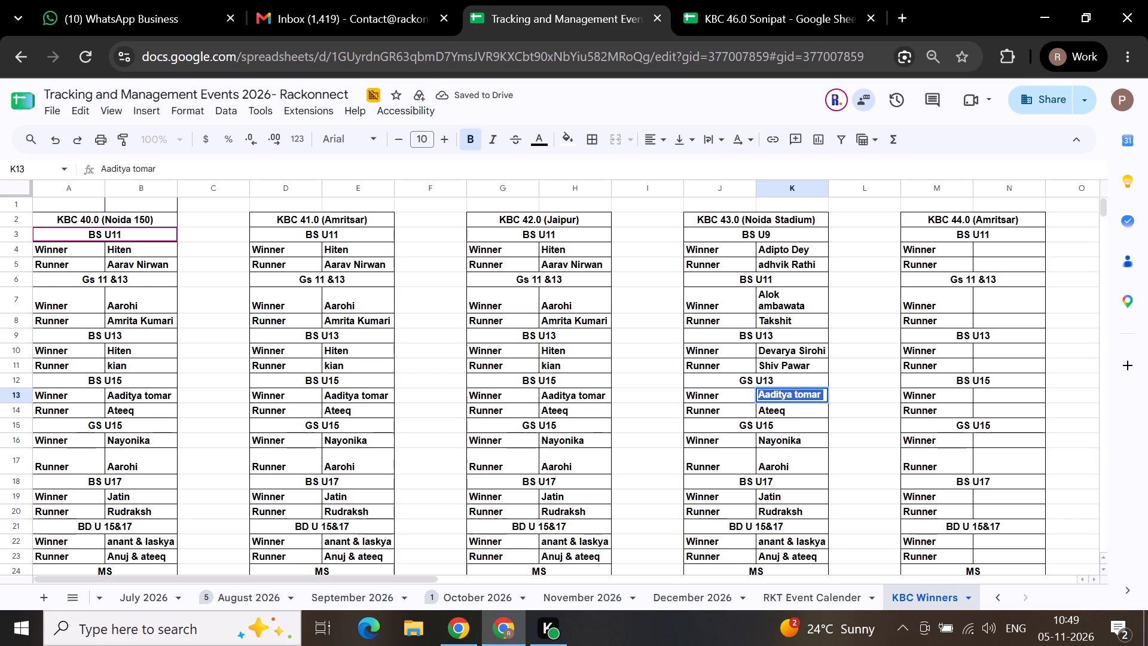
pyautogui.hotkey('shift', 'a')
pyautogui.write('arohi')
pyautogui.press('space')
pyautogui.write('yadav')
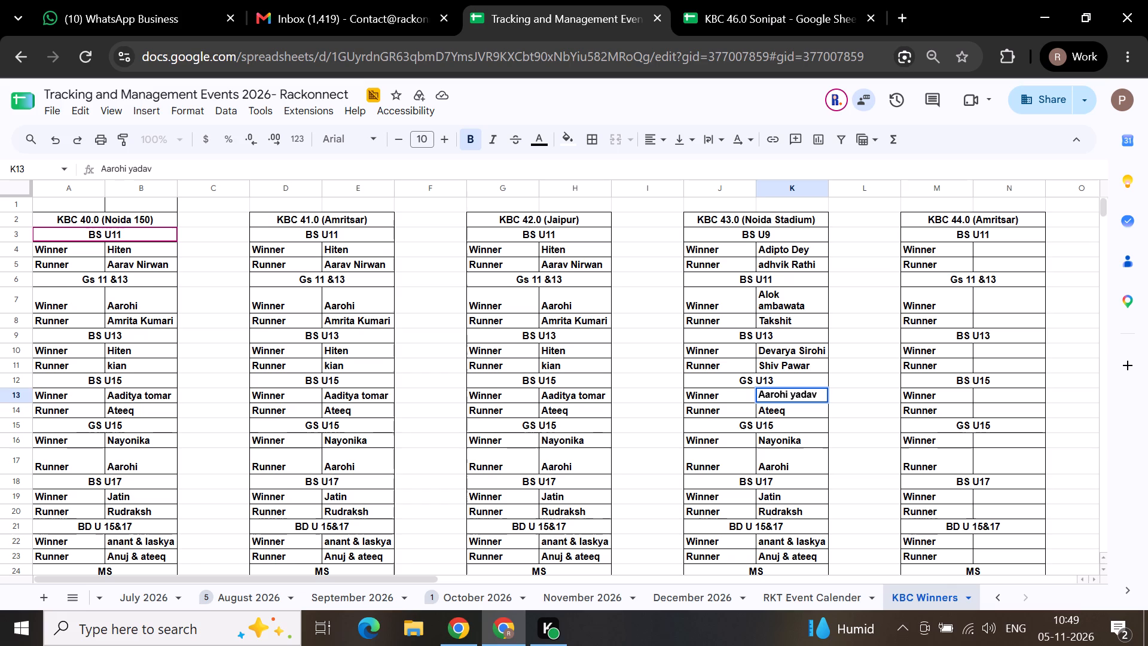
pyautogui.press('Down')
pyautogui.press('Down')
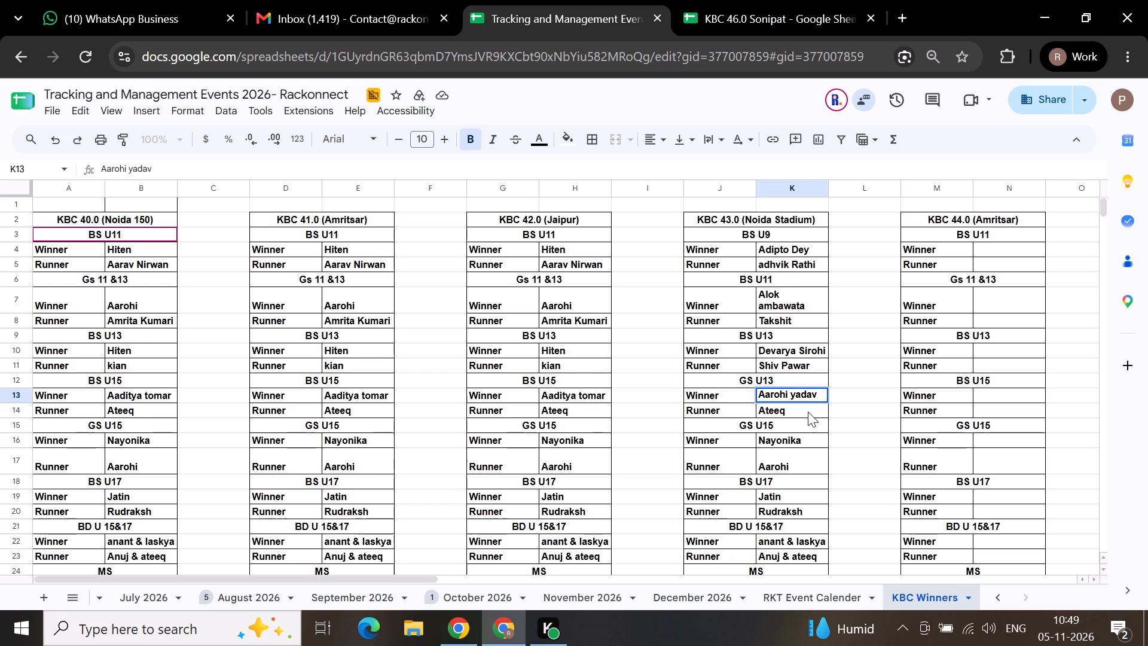
pyautogui.click(808, 412)
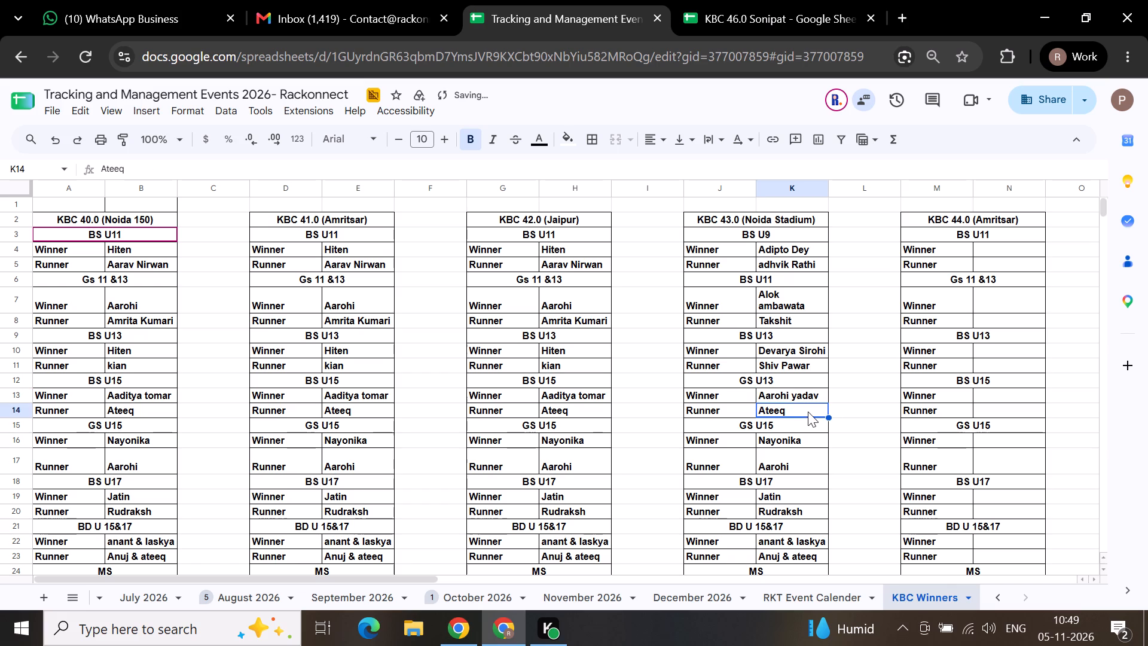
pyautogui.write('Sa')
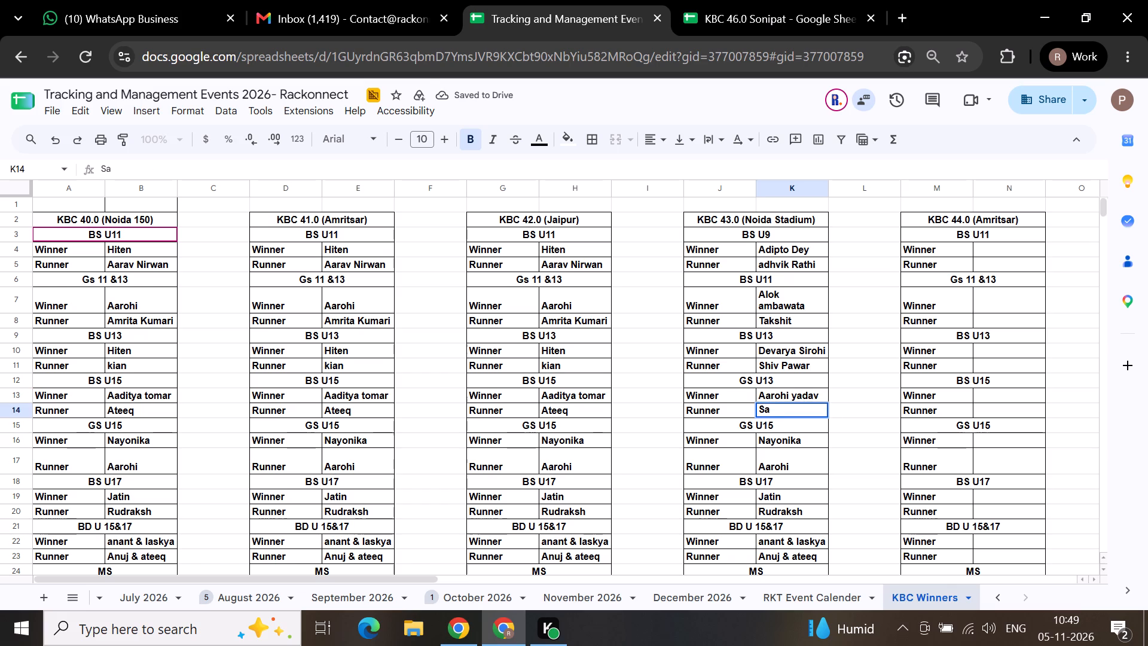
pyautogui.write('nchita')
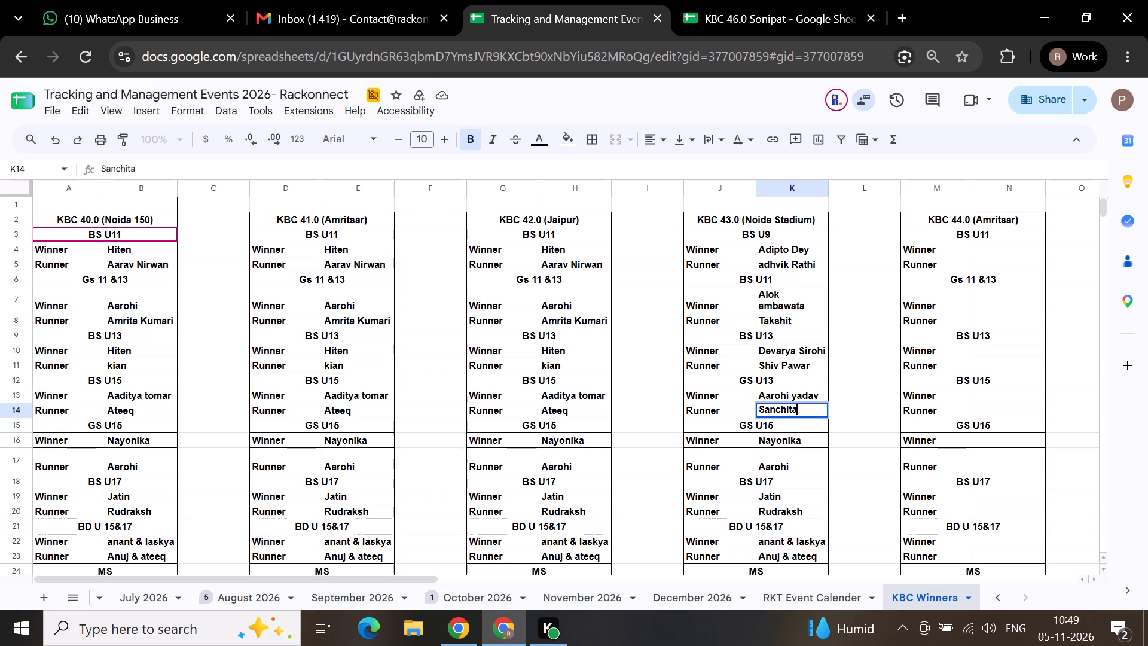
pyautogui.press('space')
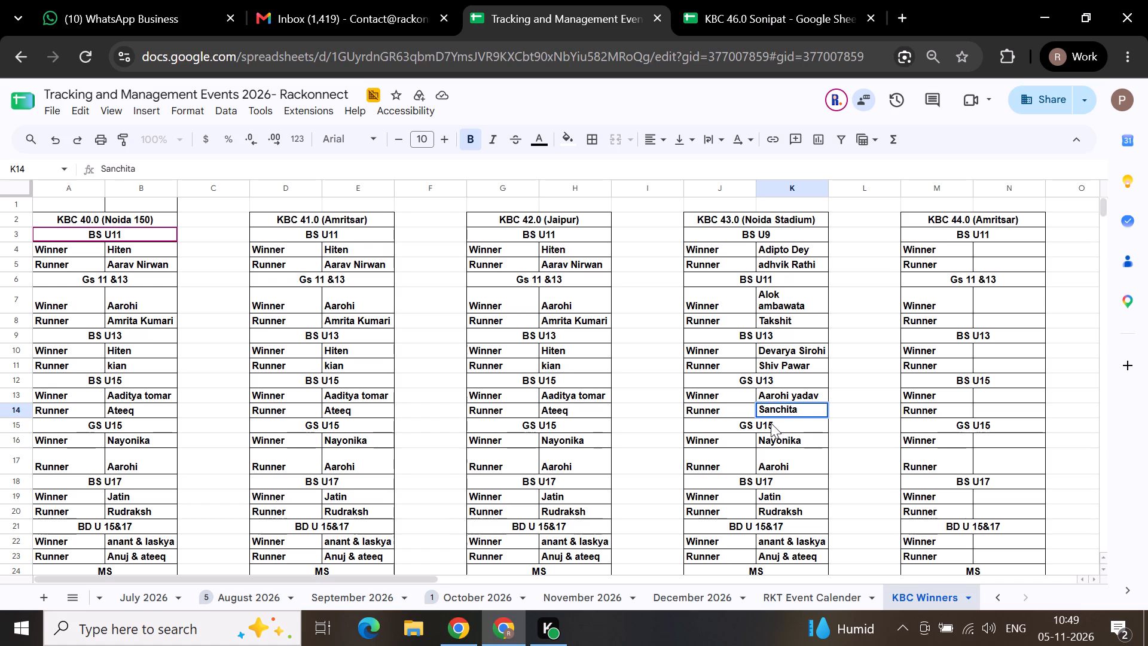
# Change the fifth category heading of the KBC 43.0 table to BS U15.
pyautogui.doubleClick(771, 423)
pyautogui.press('BackSpace')
pyautogui.press('BackSpace')
pyautogui.press('BackSpace')
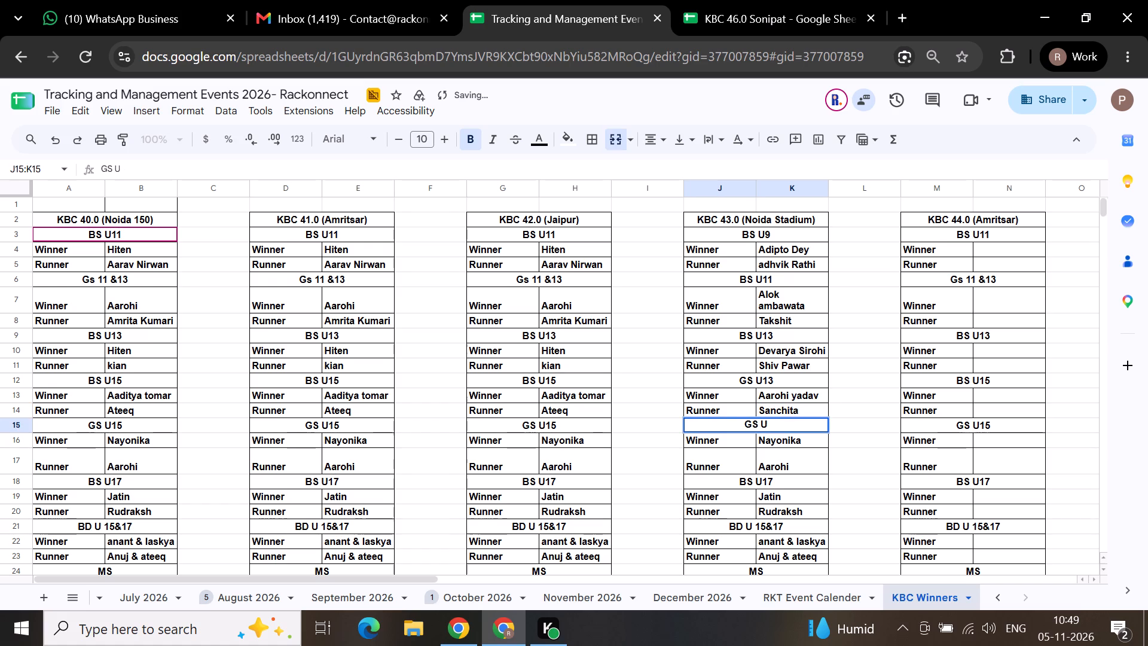
pyautogui.press('BackSpace')
pyautogui.press('BackSpace')
pyautogui.press('BackSpace')
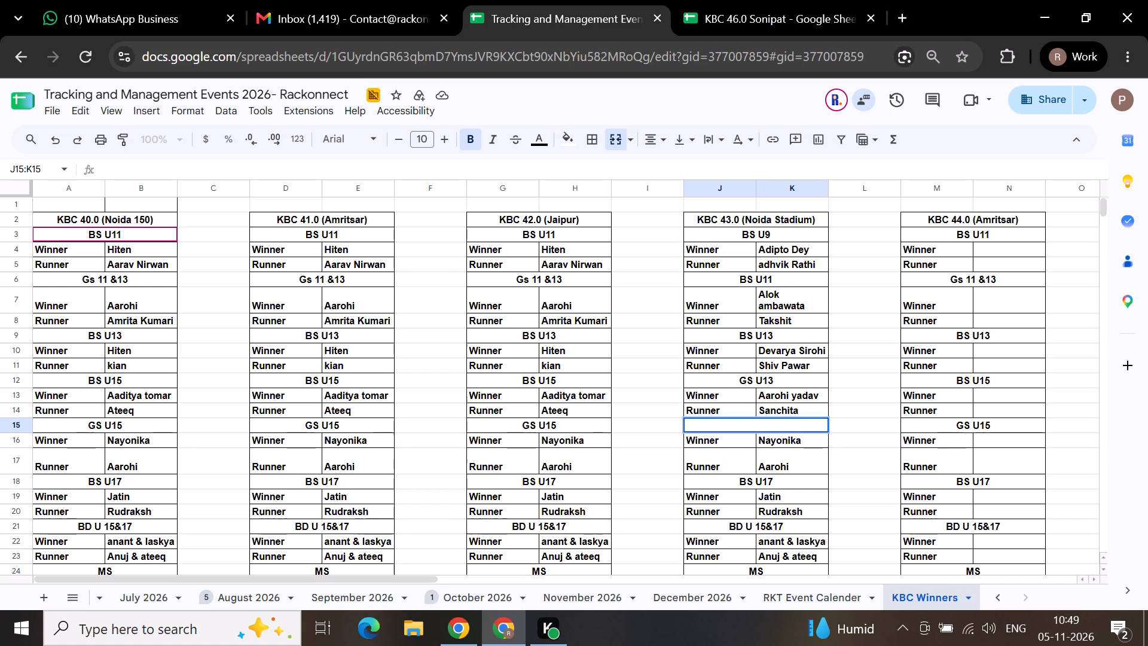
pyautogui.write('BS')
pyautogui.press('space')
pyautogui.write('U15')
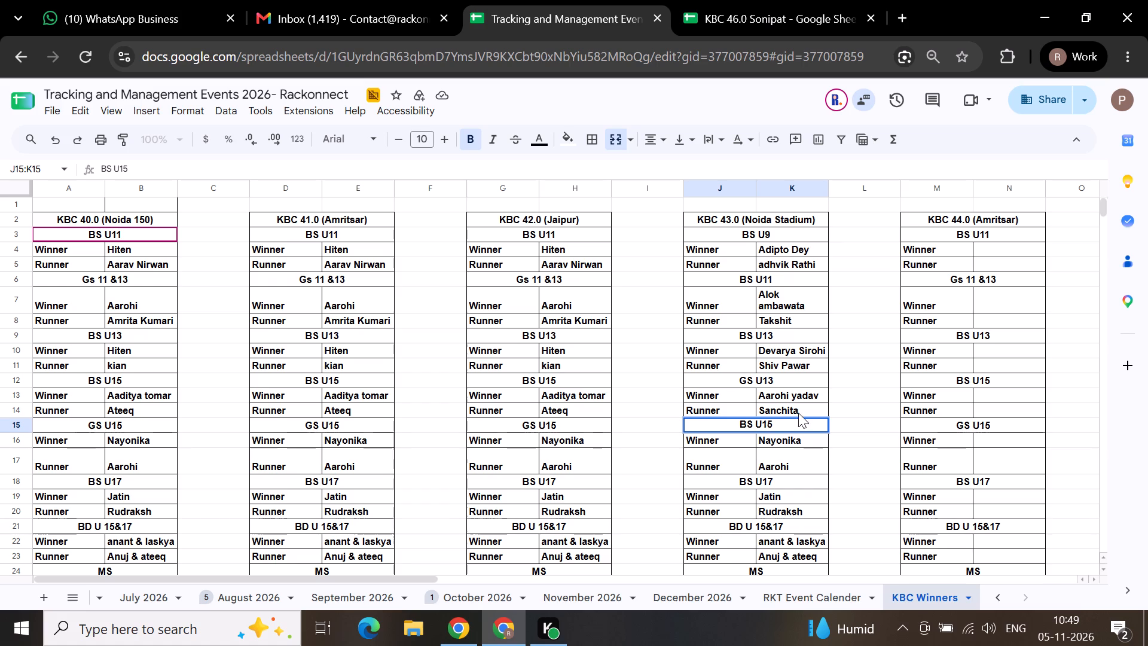
# Under BS U15 in the KBC 43.0 table, enter the winner's full name and Vidwan as runner-up.
pyautogui.doubleClick(804, 441)
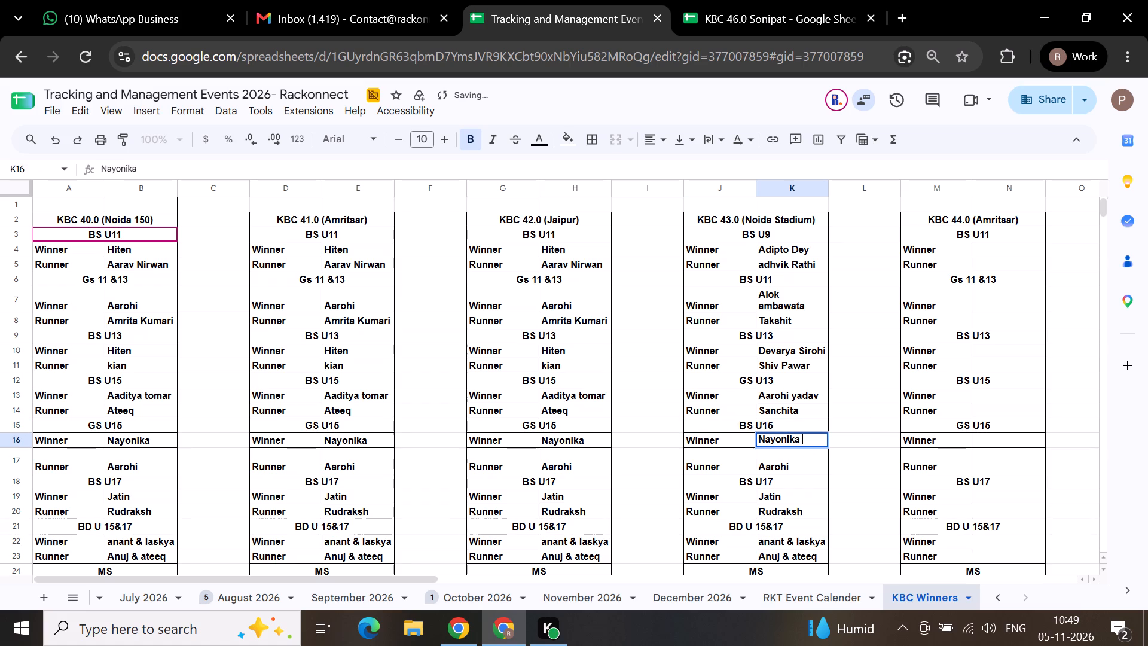
pyautogui.click(814, 458)
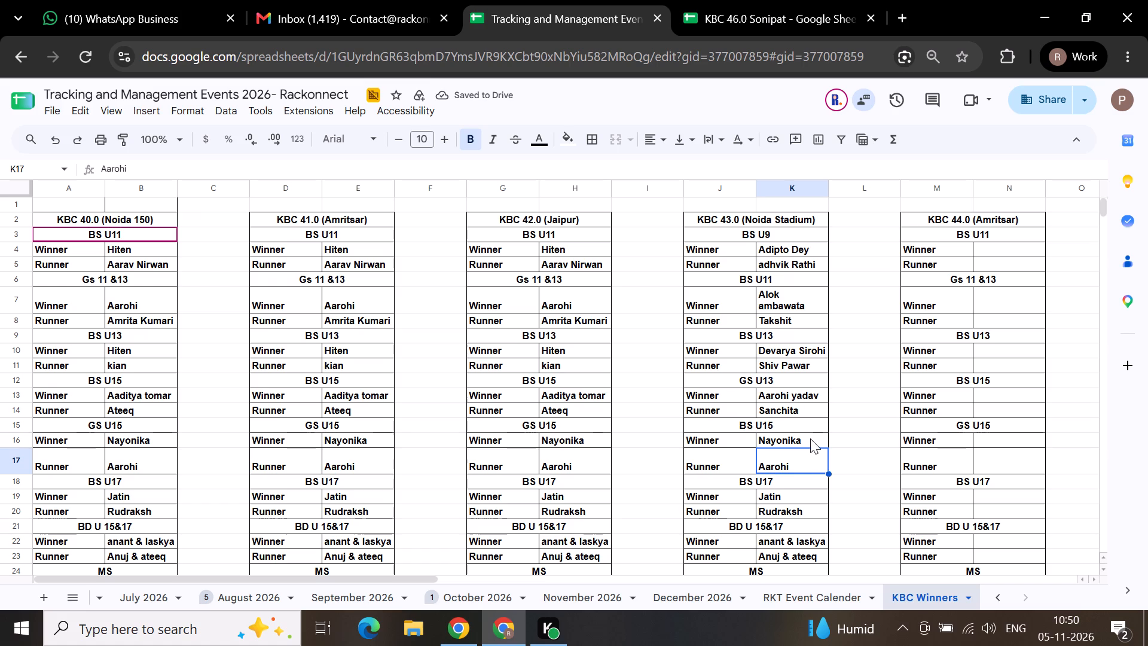
pyautogui.click(810, 438)
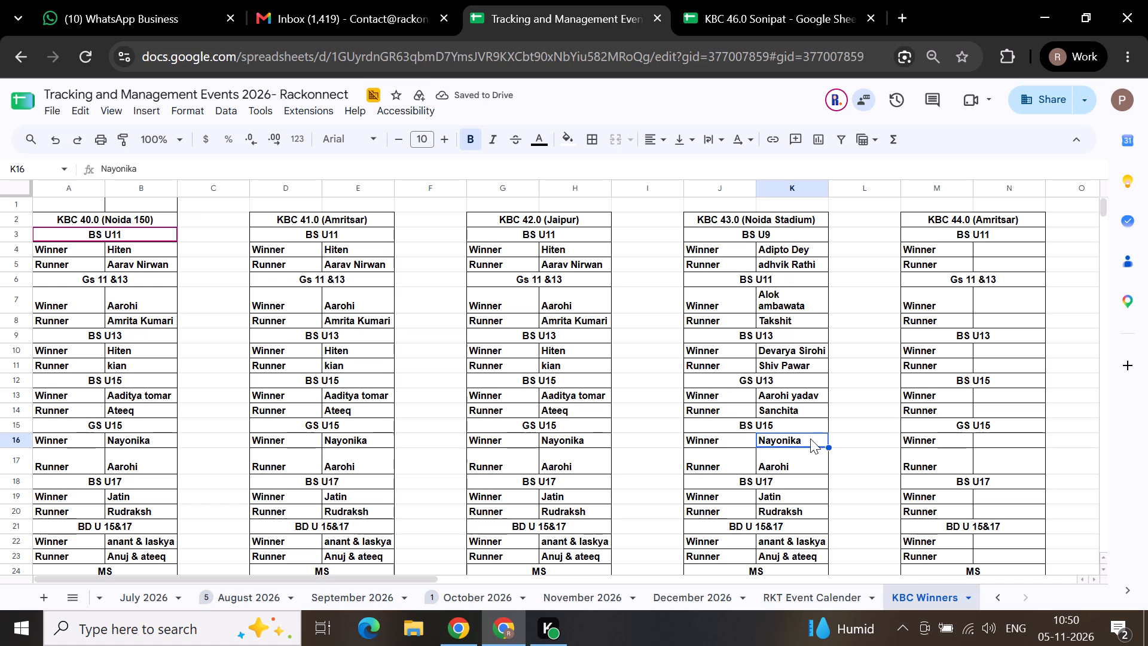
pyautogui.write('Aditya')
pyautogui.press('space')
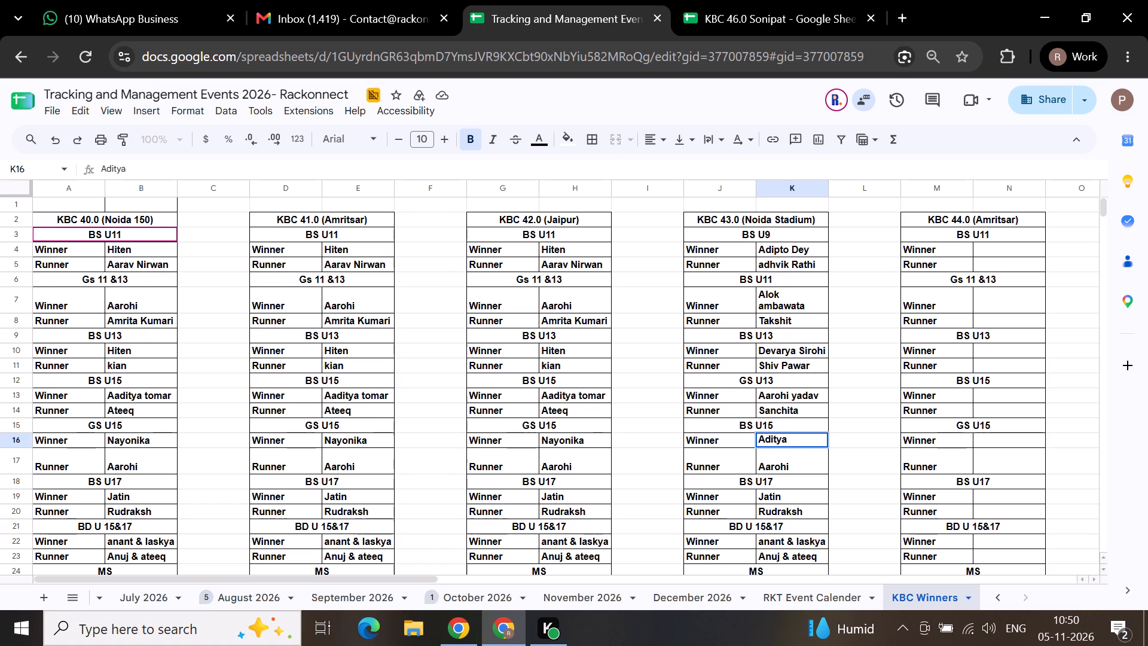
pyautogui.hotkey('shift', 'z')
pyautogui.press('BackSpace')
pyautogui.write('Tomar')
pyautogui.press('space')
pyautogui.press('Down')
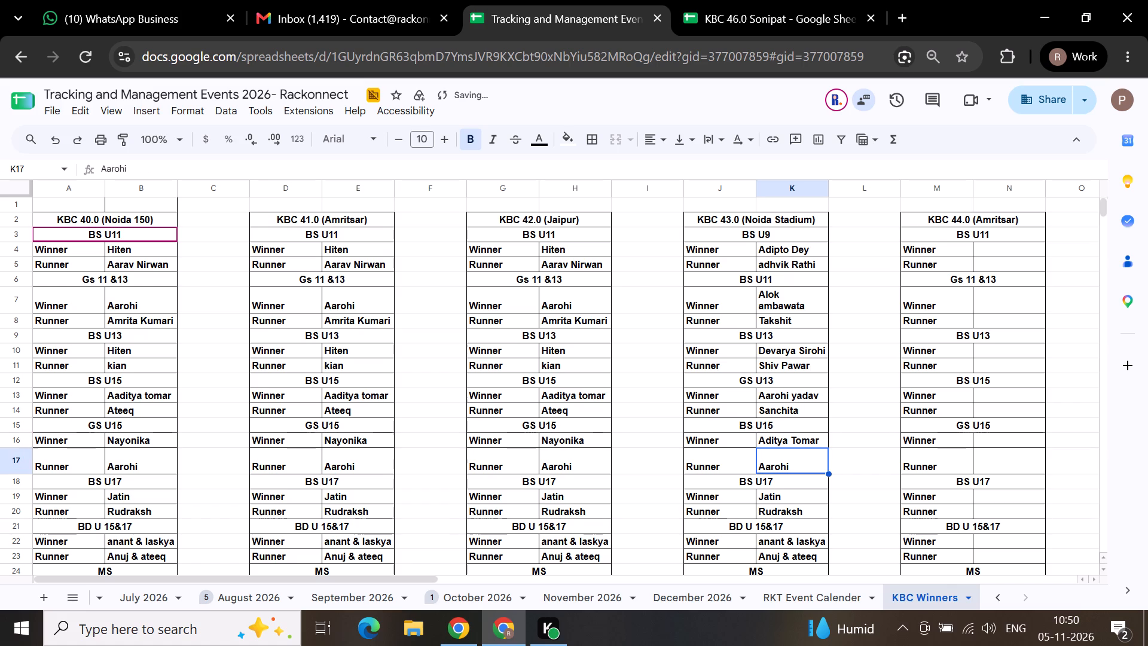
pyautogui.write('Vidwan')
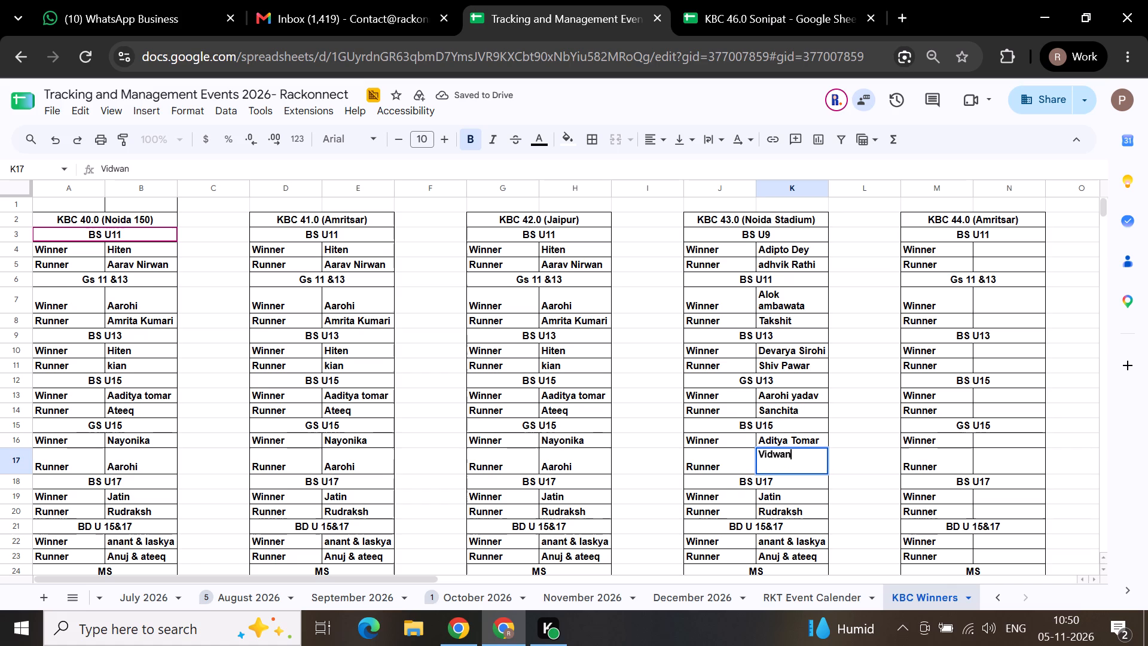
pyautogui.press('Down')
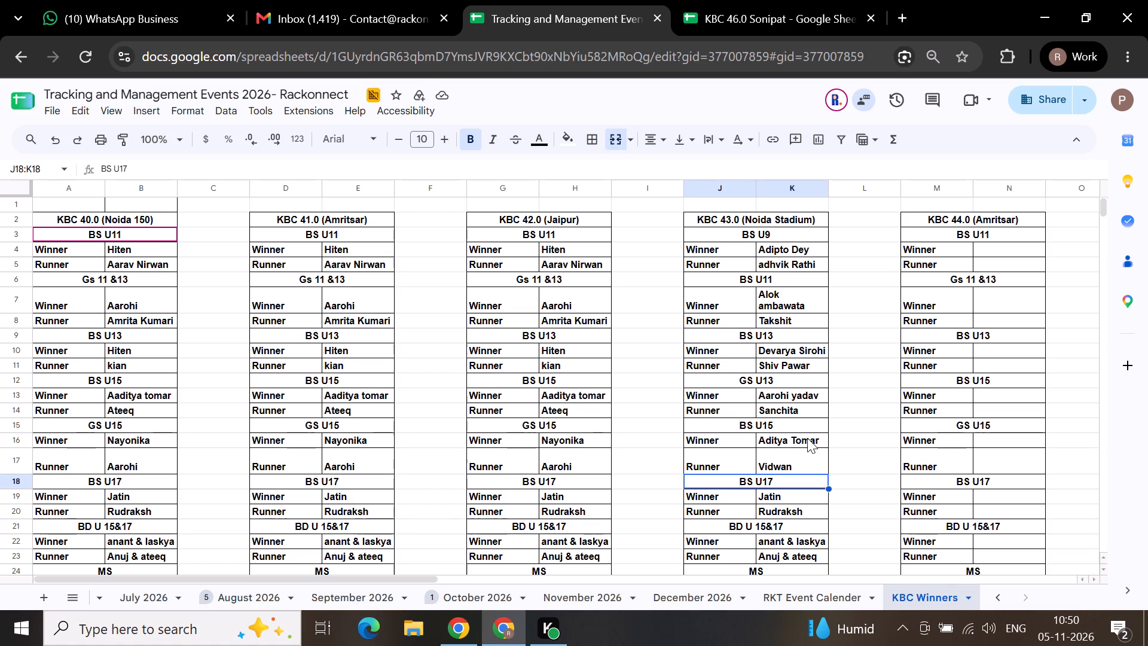
# Change the sixth category heading of the KBC 43.0 table to GS U15.
pyautogui.doubleClick(753, 482)
pyautogui.doubleClick(753, 482)
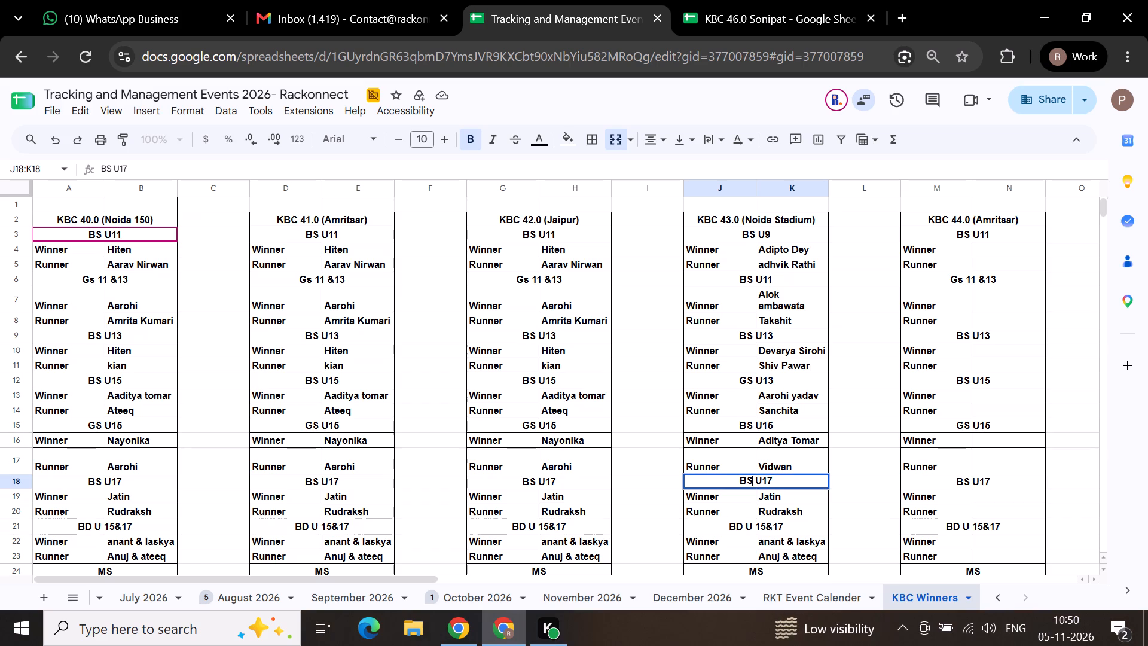
pyautogui.doubleClick(753, 482)
pyautogui.tripleClick(753, 482)
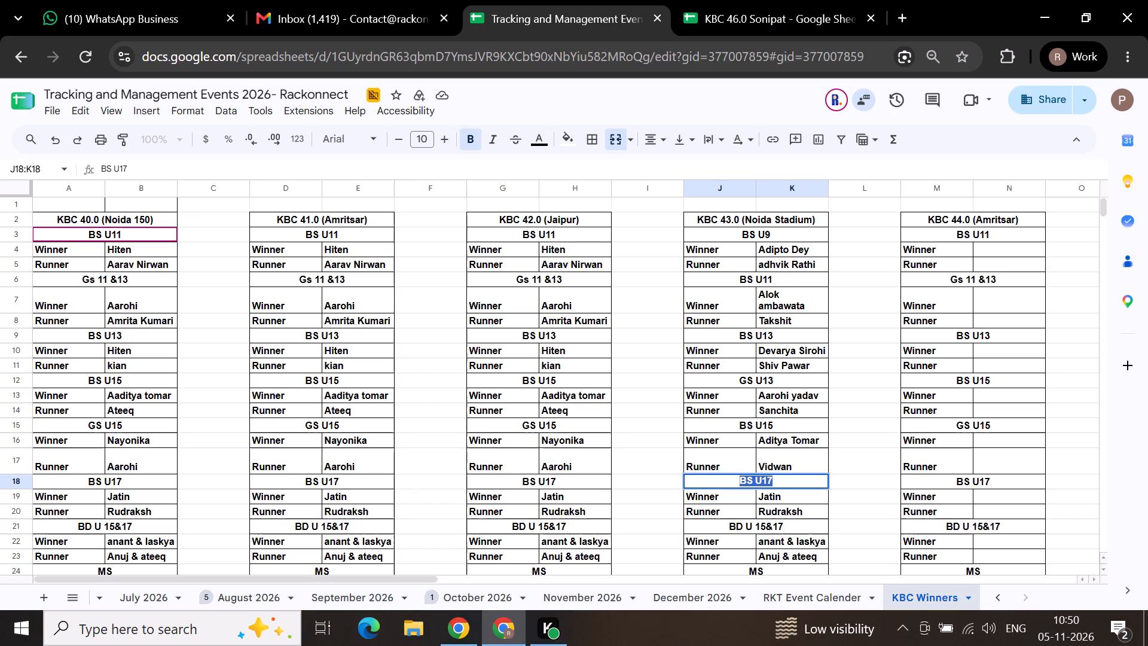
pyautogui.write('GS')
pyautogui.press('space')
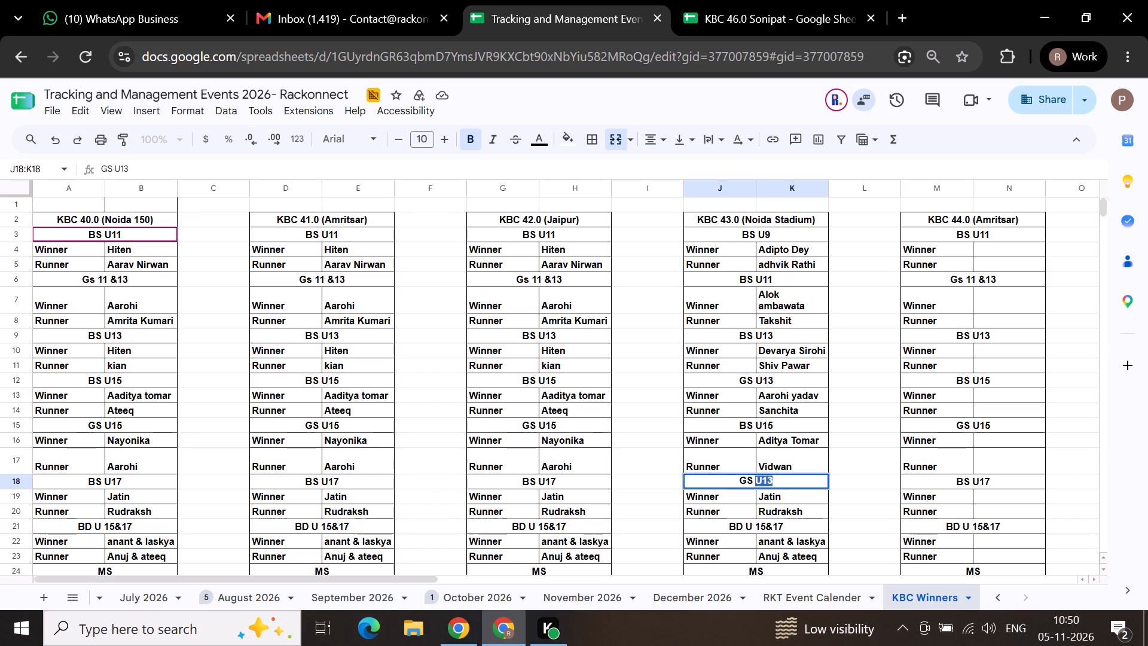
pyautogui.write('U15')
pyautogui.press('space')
# Enter Twinkal as the winner under GS U15 in the KBC 43.0 table.
pyautogui.click(779, 494)
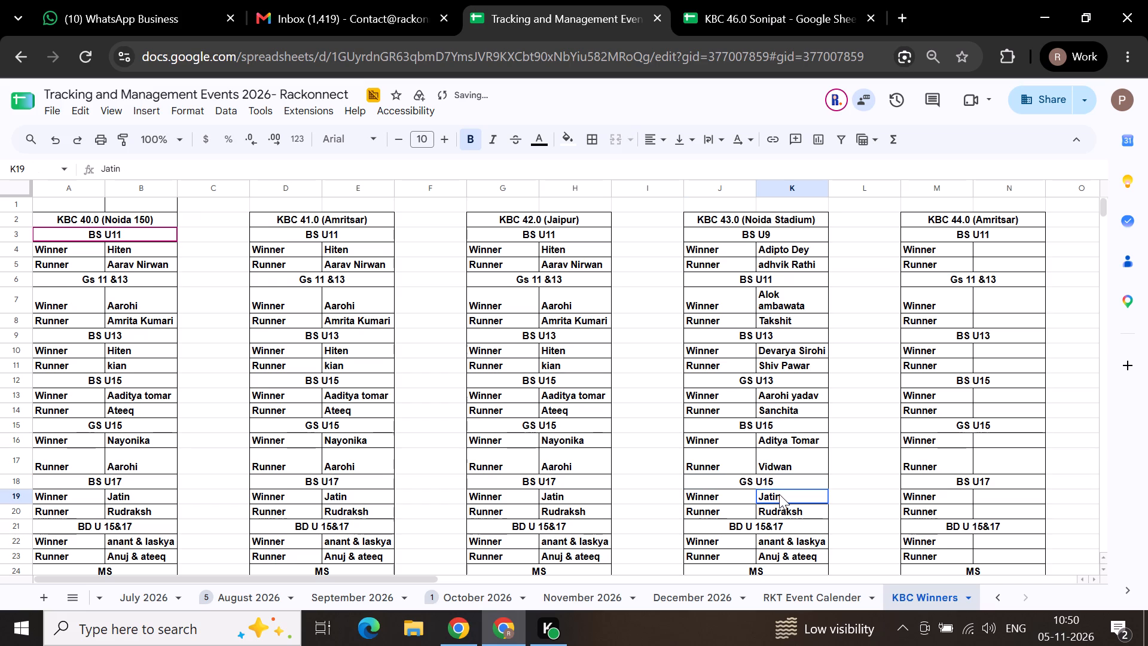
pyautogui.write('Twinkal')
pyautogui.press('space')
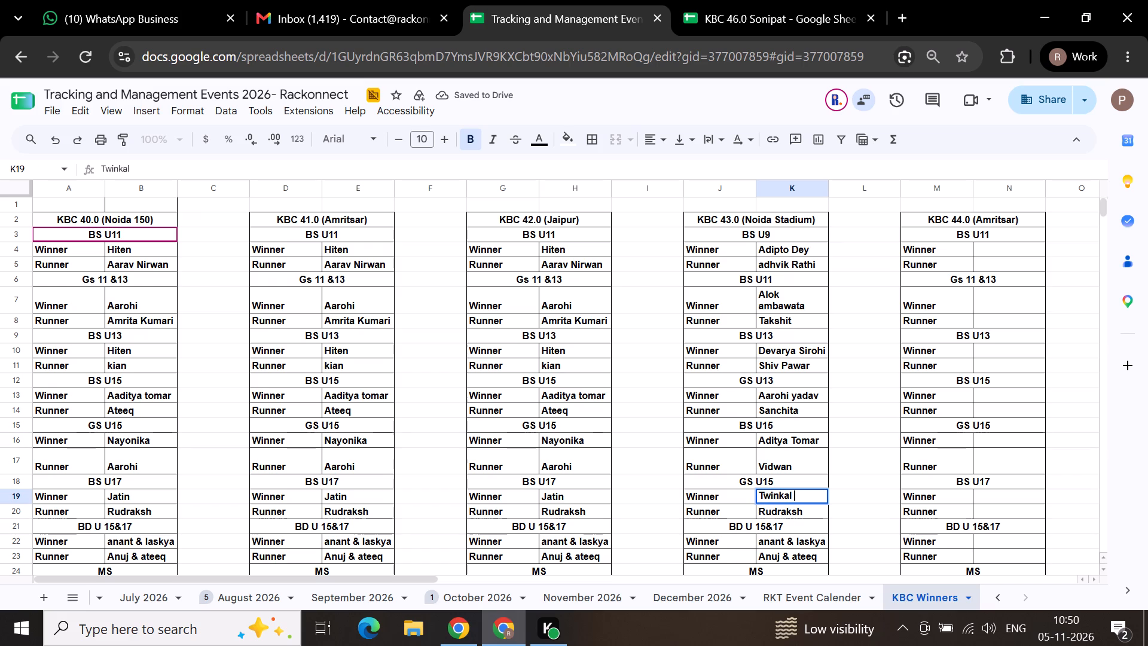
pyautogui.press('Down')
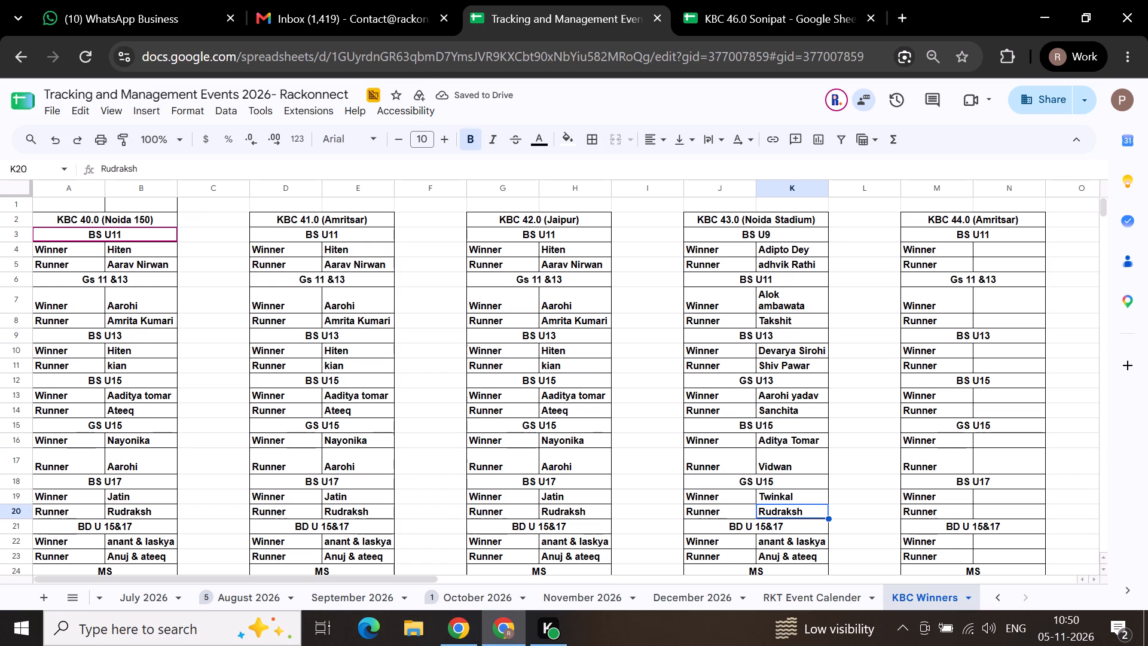
# Enter the runner-up's full name under GS U15 in the KBC 43.0 table.
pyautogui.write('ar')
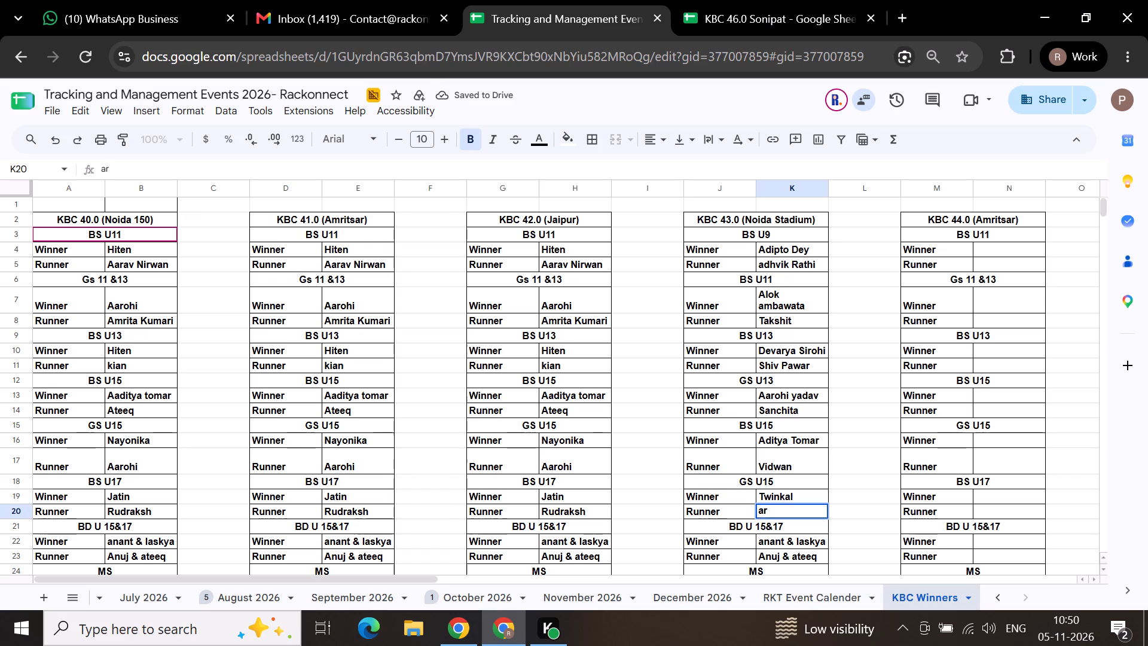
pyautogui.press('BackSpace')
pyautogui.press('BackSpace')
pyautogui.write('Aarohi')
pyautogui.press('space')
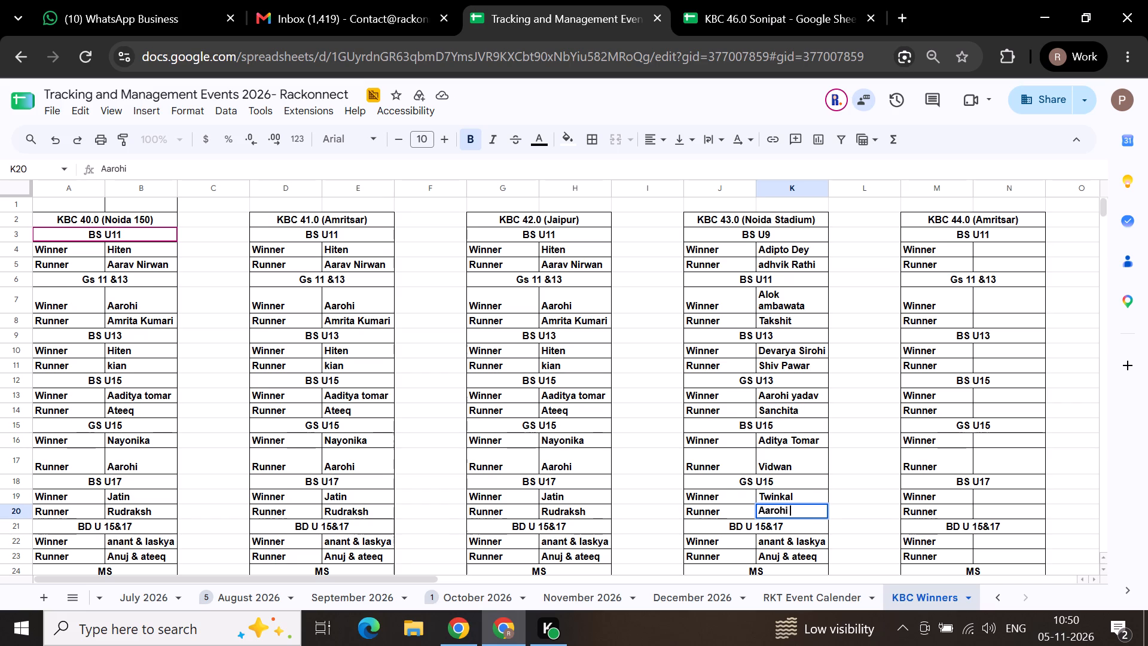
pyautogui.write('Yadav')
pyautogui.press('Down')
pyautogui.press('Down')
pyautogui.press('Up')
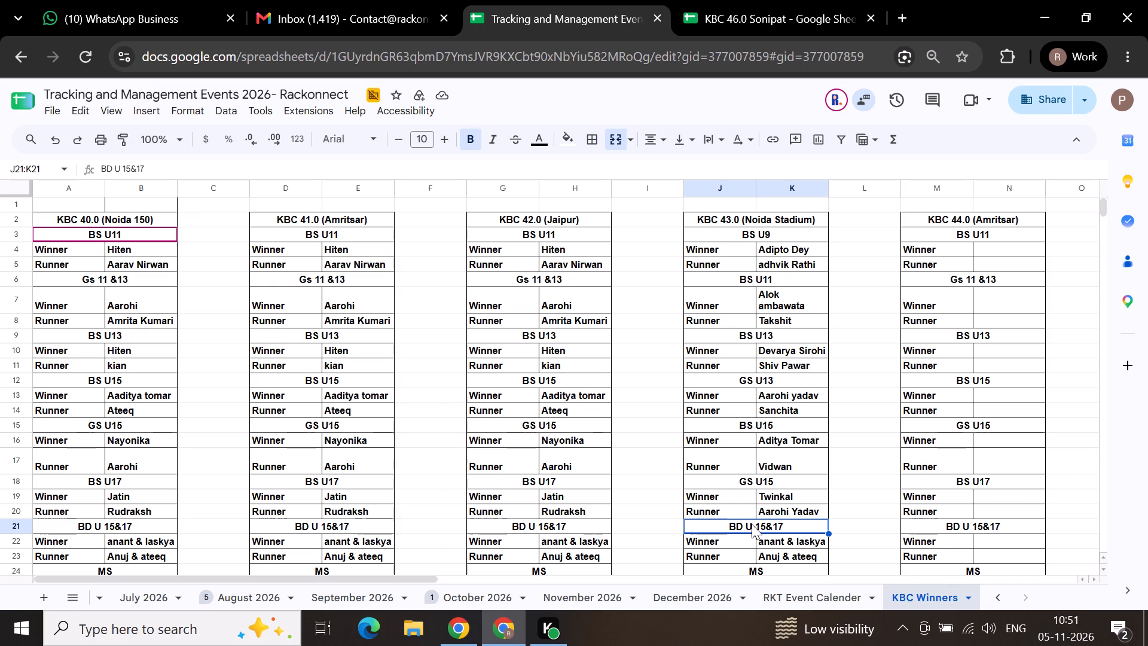
# Change the seventh category heading of the KBC 43.0 table to BS U17.
pyautogui.tripleClick(753, 524)
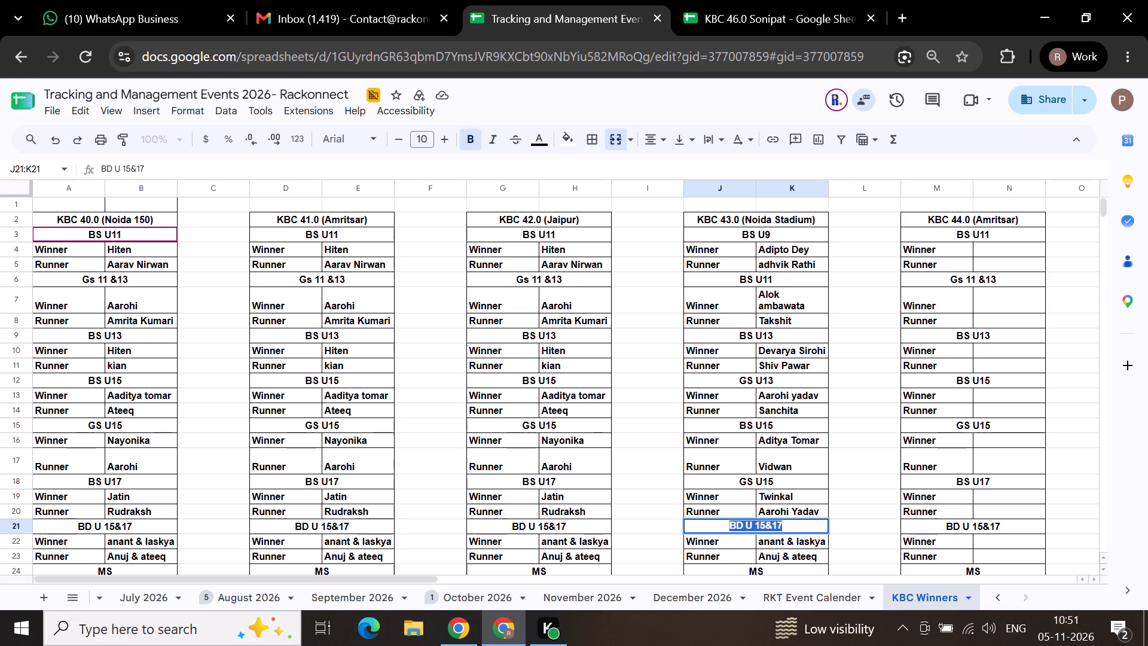
pyautogui.click(774, 523)
pyautogui.press('BackSpace')
pyautogui.press('BackSpace')
pyautogui.press('BackSpace')
pyautogui.press('BackSpace')
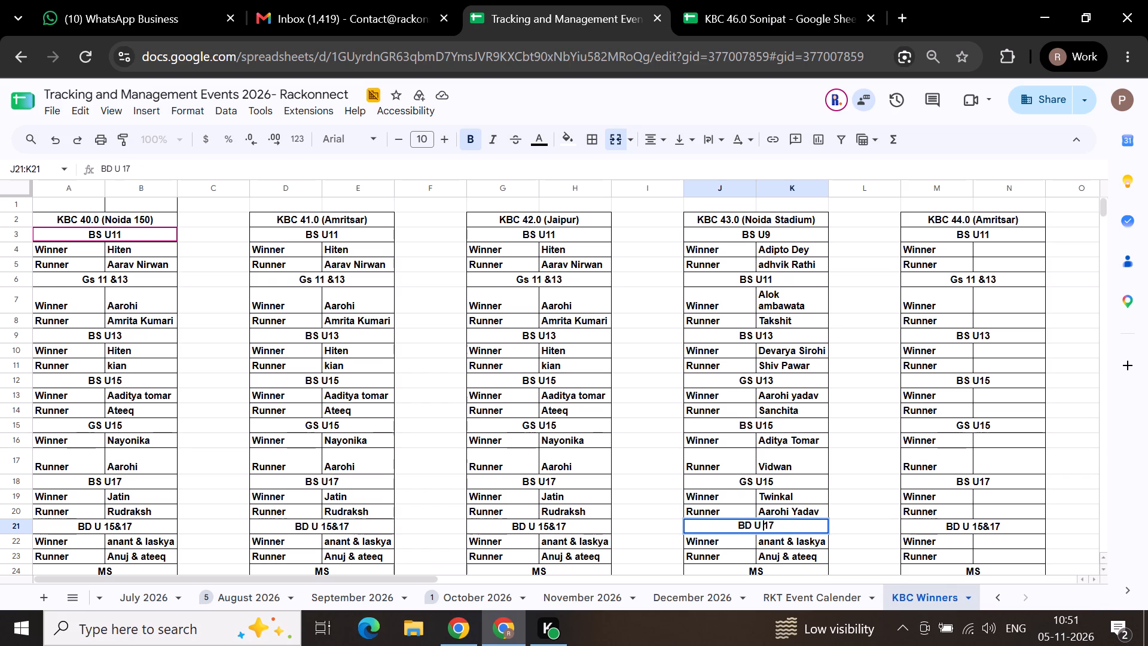
pyautogui.press('Left')
pyautogui.press('Left')
pyautogui.press('BackSpace')
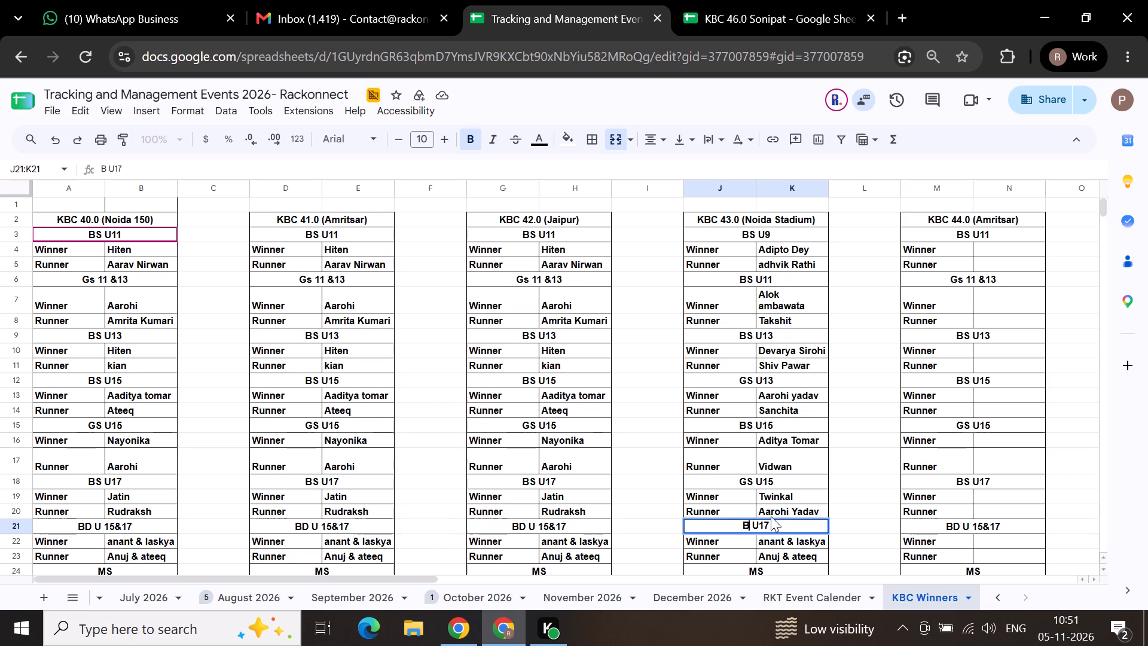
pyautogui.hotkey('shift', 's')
pyautogui.press('Down')
# Under BS U17 in the KBC 43.0 table, enter the full names of the winner and the runner-up.
pyautogui.click(809, 544)
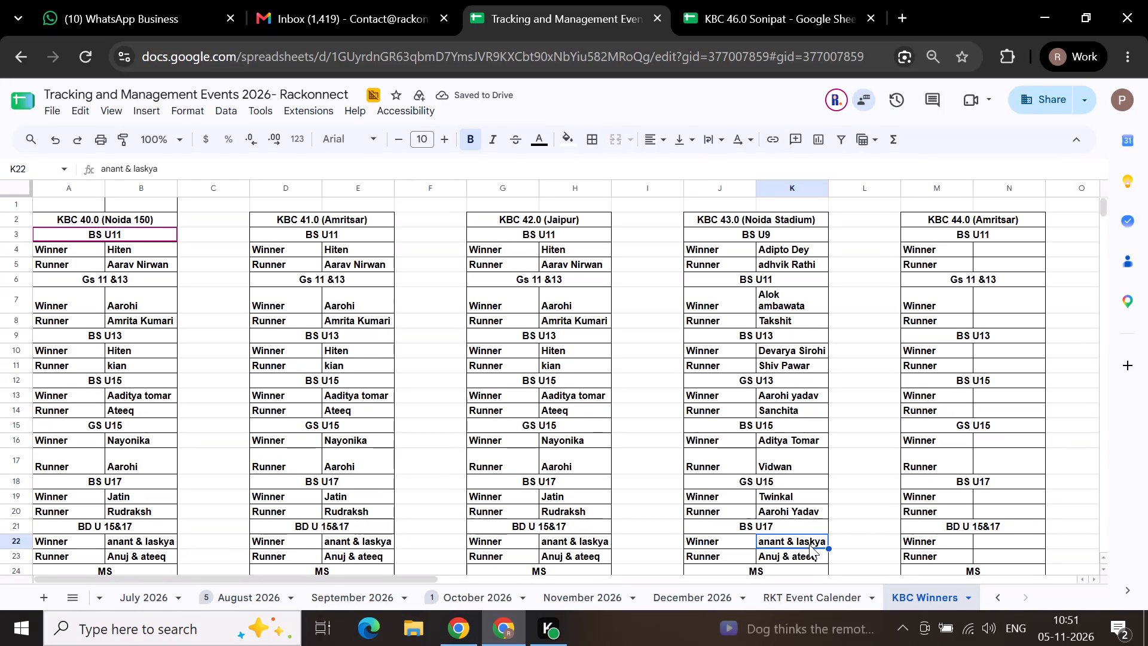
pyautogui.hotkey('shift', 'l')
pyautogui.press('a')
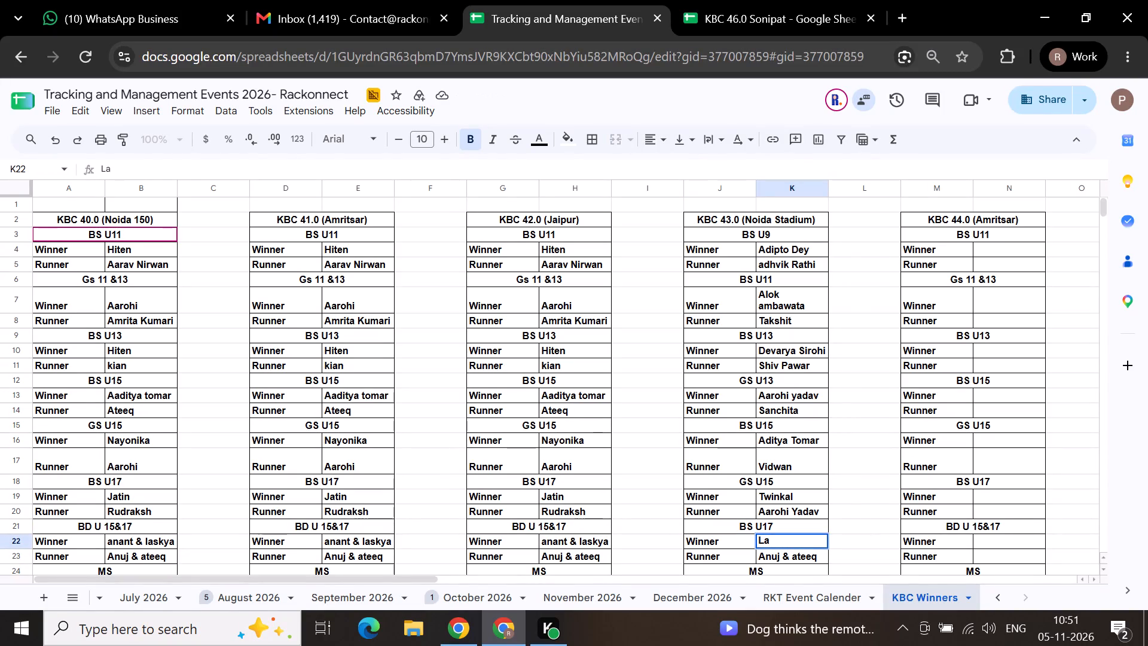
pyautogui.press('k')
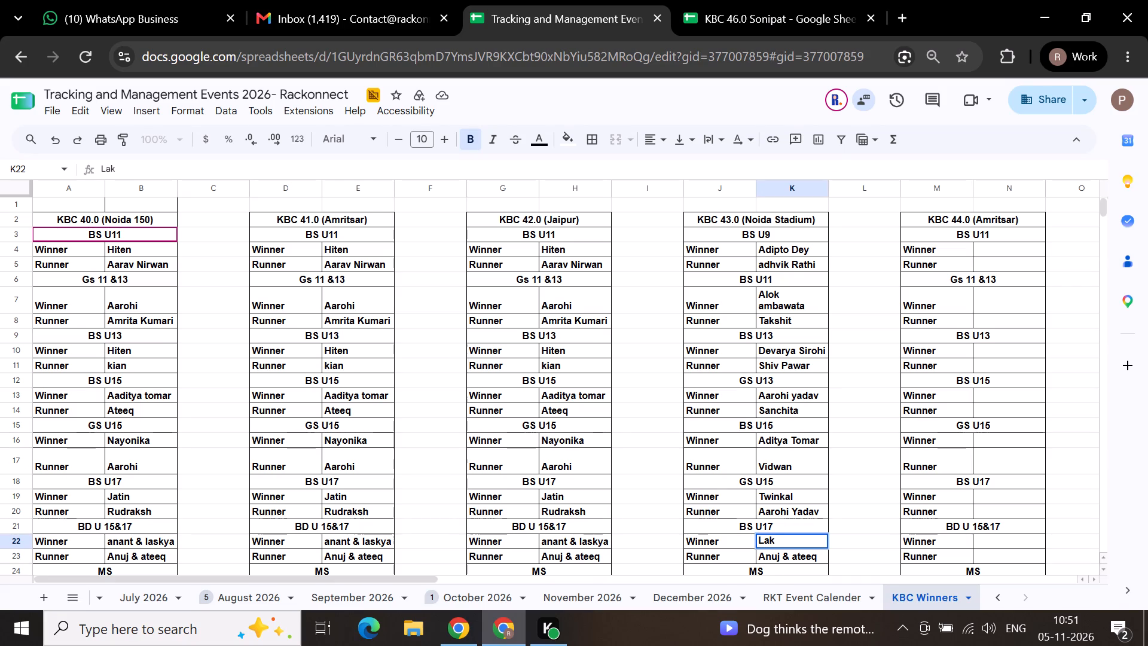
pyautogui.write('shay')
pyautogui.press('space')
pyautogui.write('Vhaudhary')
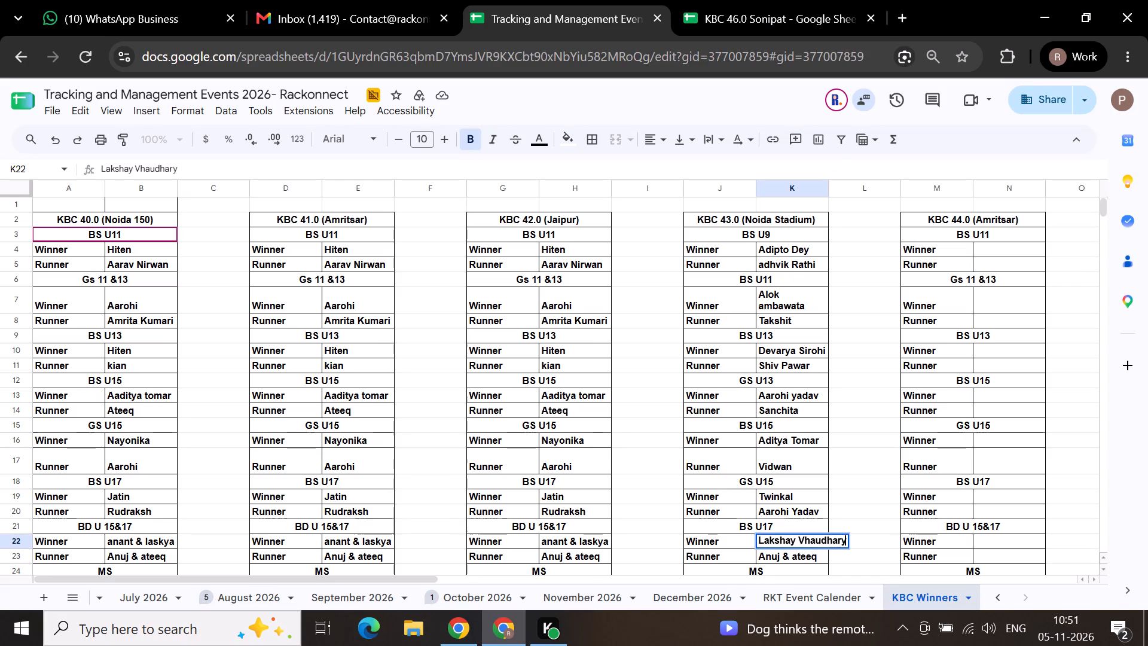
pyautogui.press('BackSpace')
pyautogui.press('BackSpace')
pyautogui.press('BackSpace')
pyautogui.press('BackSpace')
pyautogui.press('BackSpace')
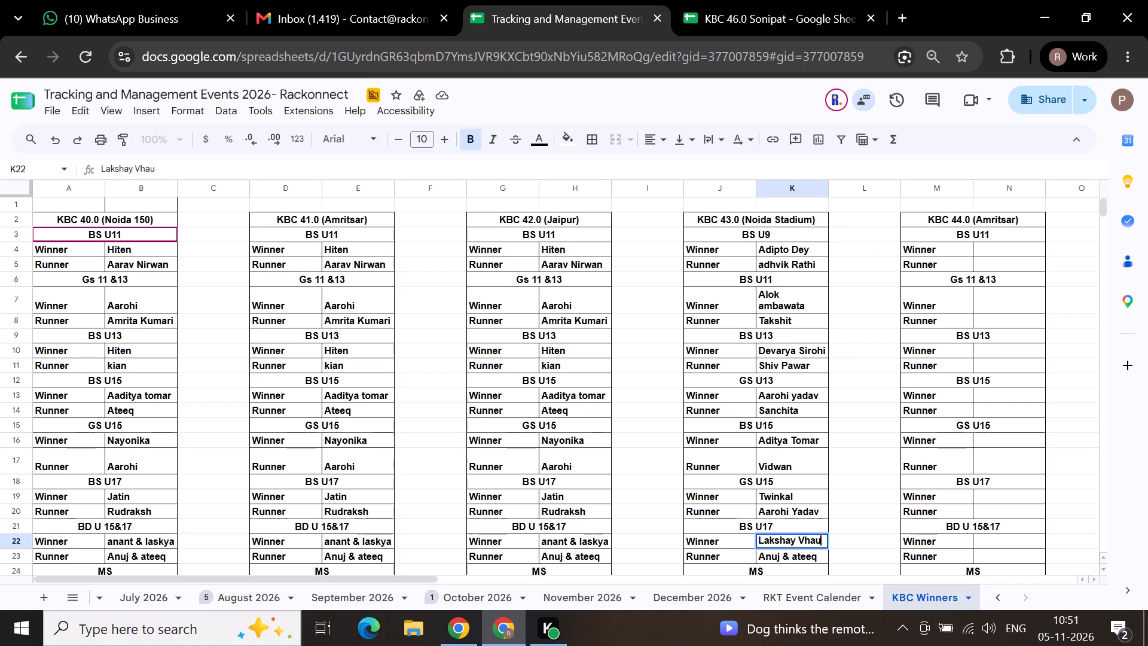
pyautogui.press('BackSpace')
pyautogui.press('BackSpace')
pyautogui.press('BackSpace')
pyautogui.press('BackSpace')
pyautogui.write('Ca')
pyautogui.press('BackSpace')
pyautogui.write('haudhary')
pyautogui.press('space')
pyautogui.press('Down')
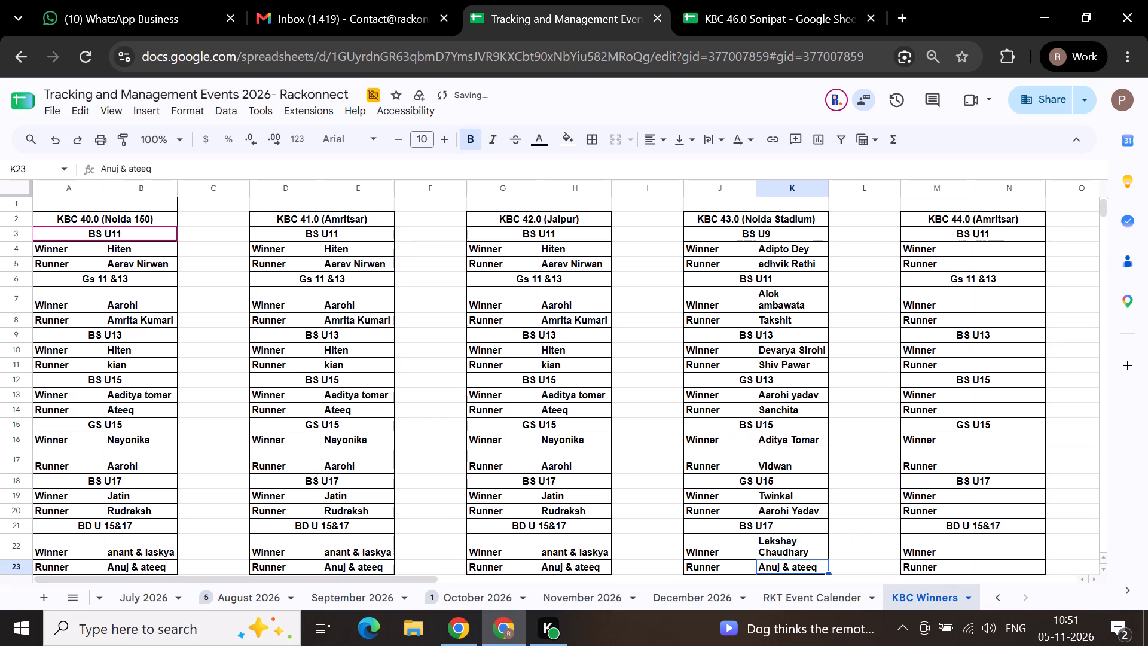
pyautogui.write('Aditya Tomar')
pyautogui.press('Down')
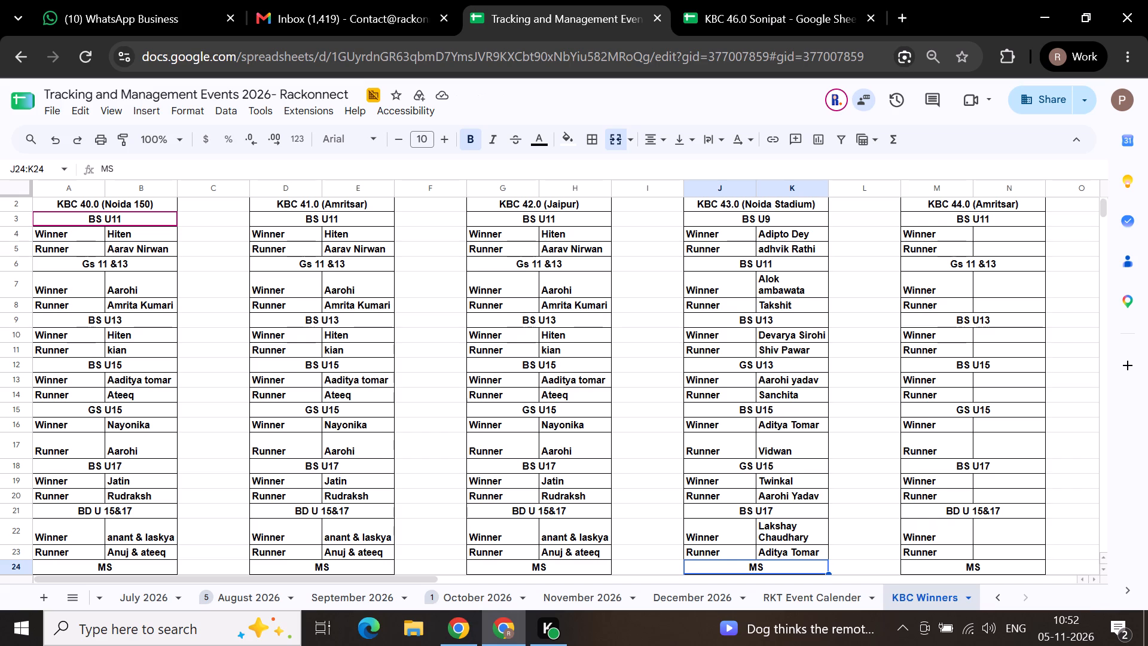
# Change the eighth category heading of the KBC 43.0 table to GS U17.
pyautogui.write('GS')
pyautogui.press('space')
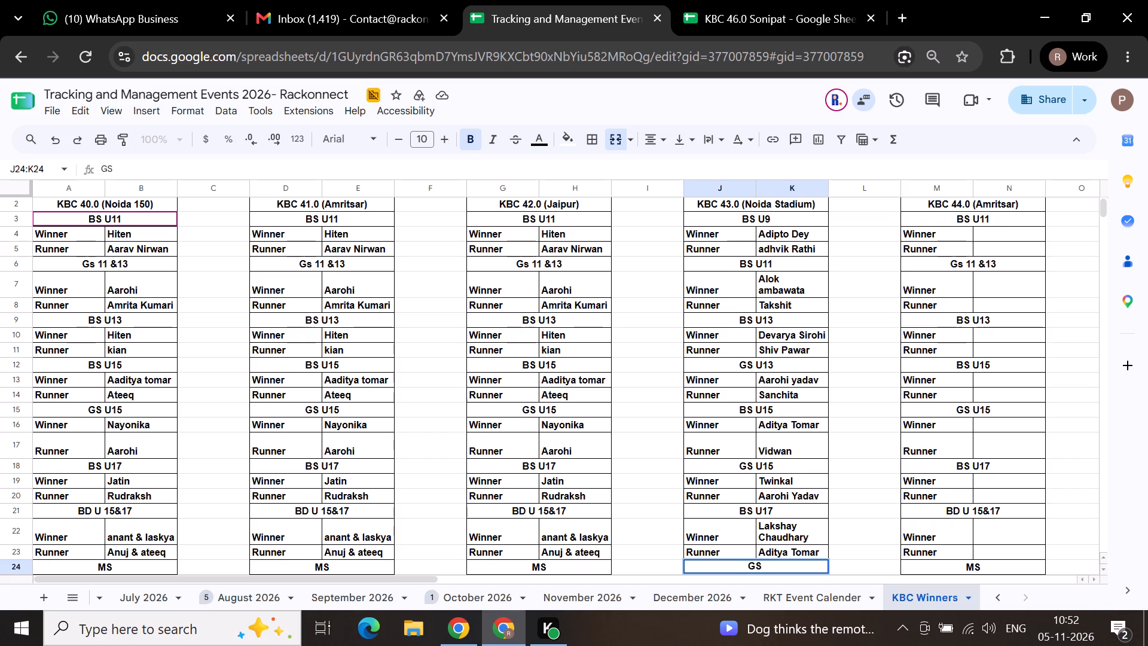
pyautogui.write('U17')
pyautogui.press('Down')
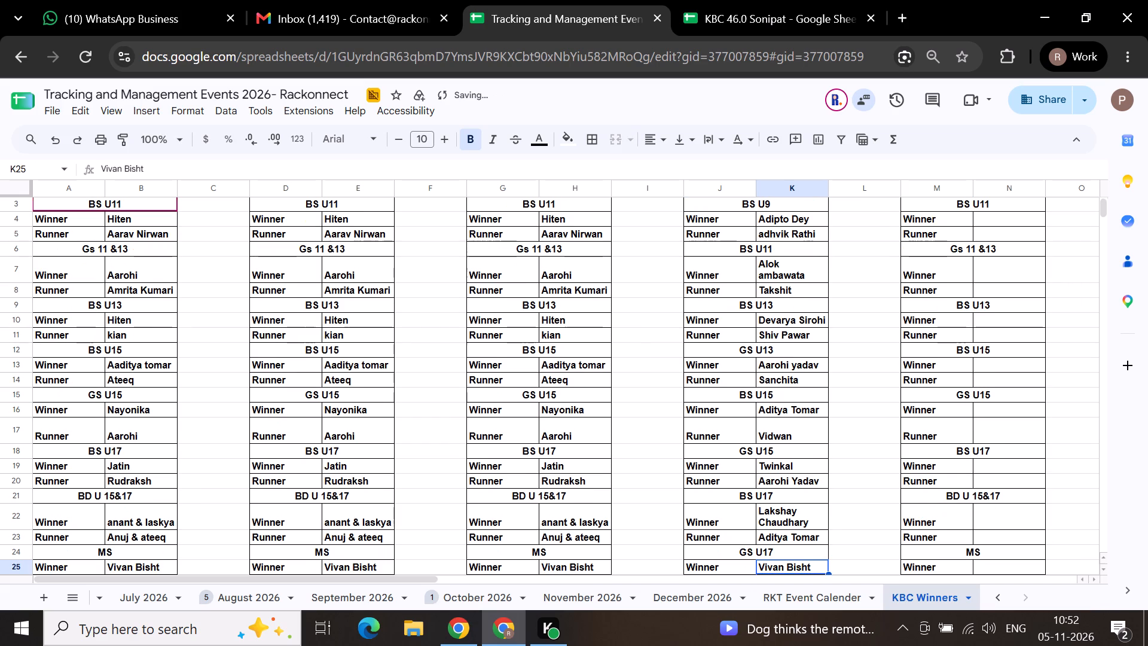
# Enter the winner's full name under GS U17 in the KBC 43.0 table.
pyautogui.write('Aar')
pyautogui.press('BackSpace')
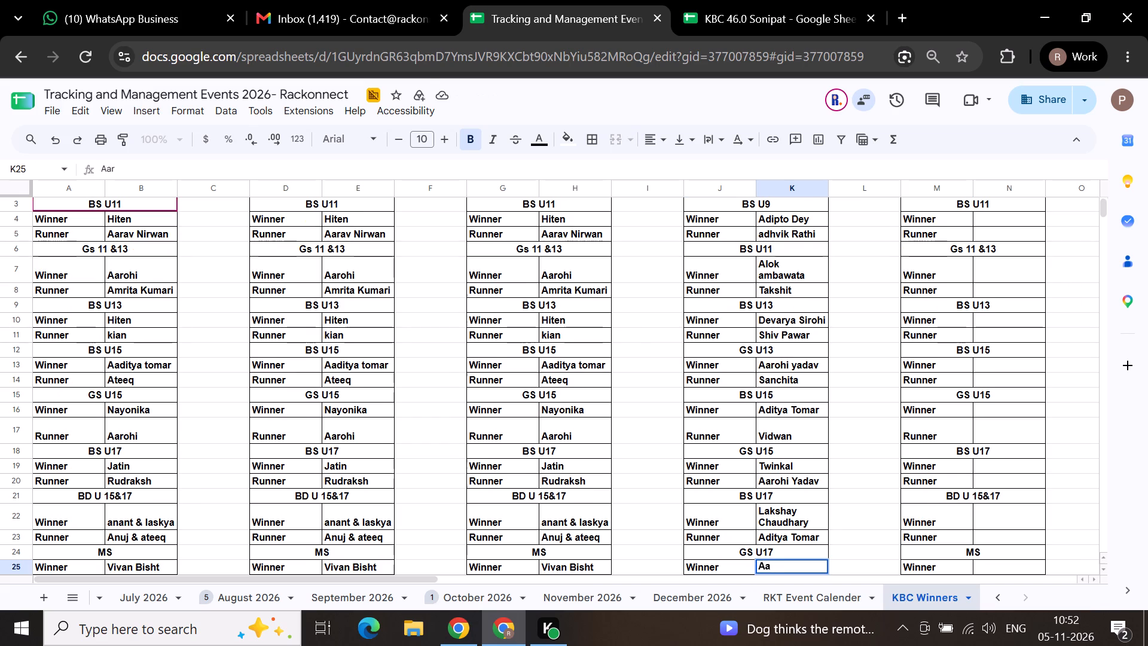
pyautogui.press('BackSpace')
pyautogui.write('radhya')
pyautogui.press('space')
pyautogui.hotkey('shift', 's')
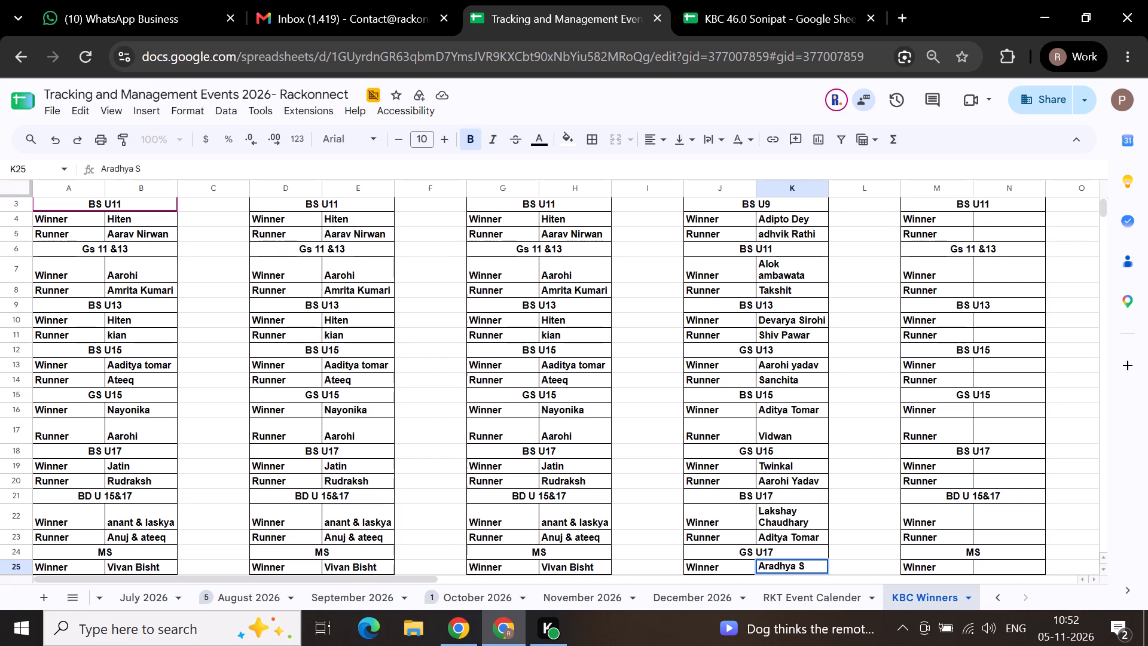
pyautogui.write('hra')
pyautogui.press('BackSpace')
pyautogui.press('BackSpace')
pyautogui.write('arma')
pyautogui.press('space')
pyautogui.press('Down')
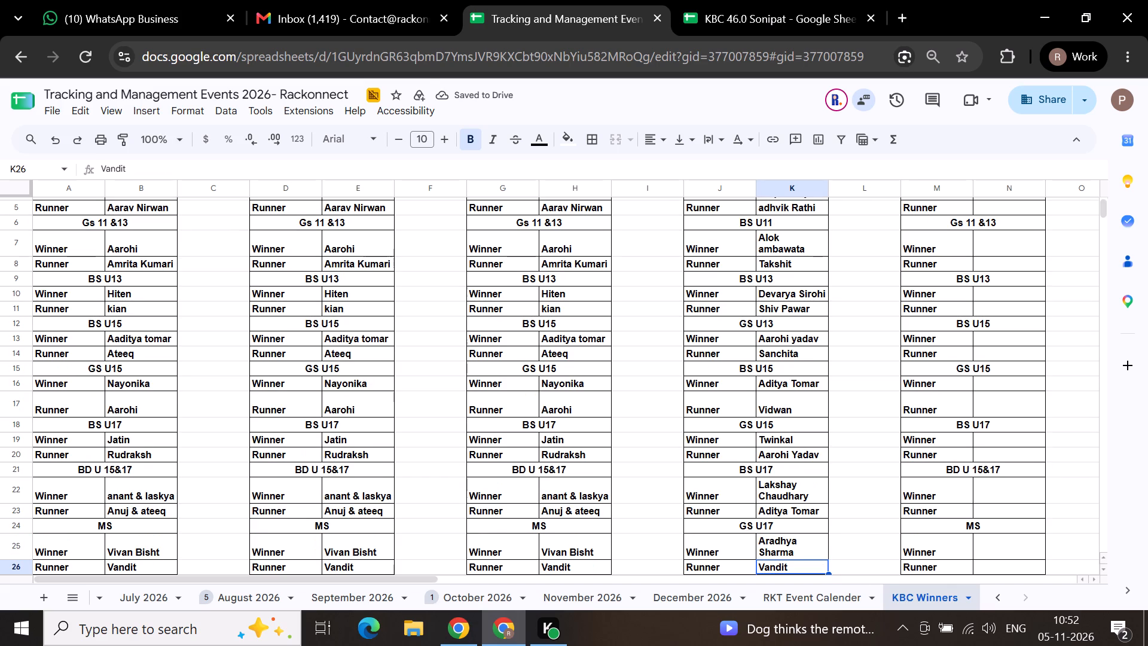
# Enter the runner-up's full name under GS U17 in the KBC 43.0 table.
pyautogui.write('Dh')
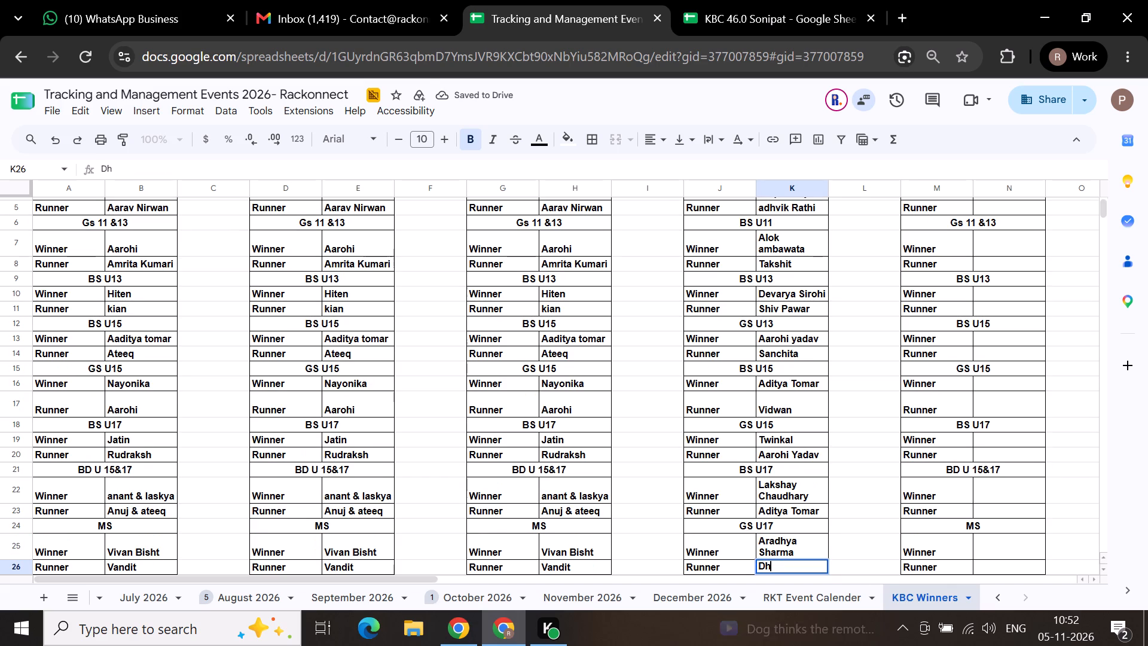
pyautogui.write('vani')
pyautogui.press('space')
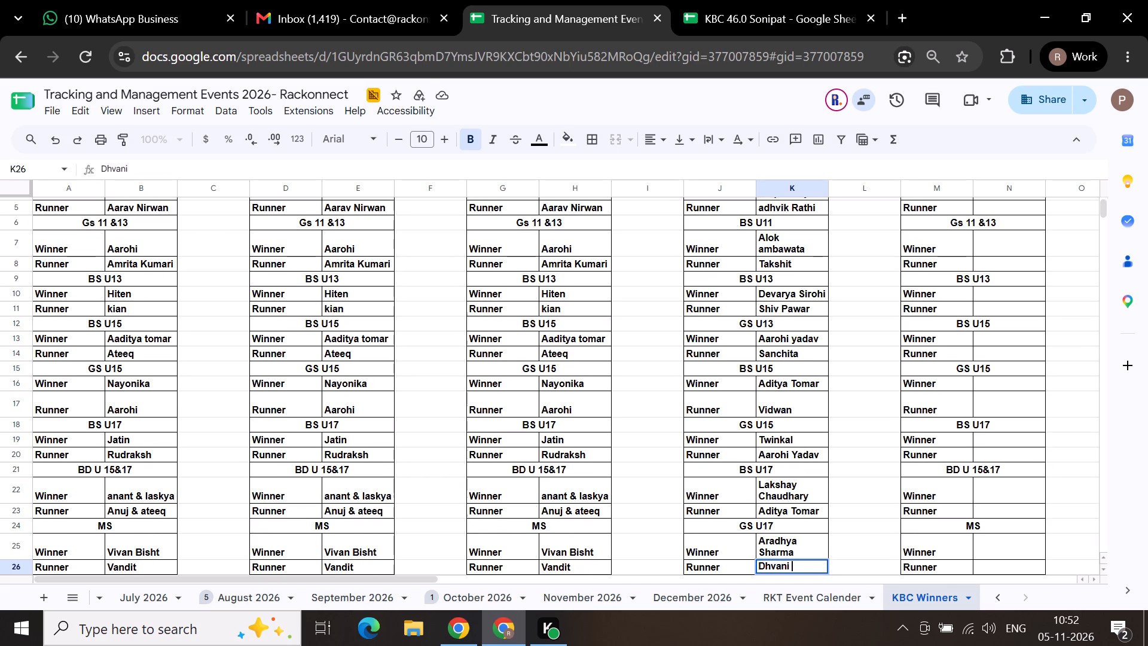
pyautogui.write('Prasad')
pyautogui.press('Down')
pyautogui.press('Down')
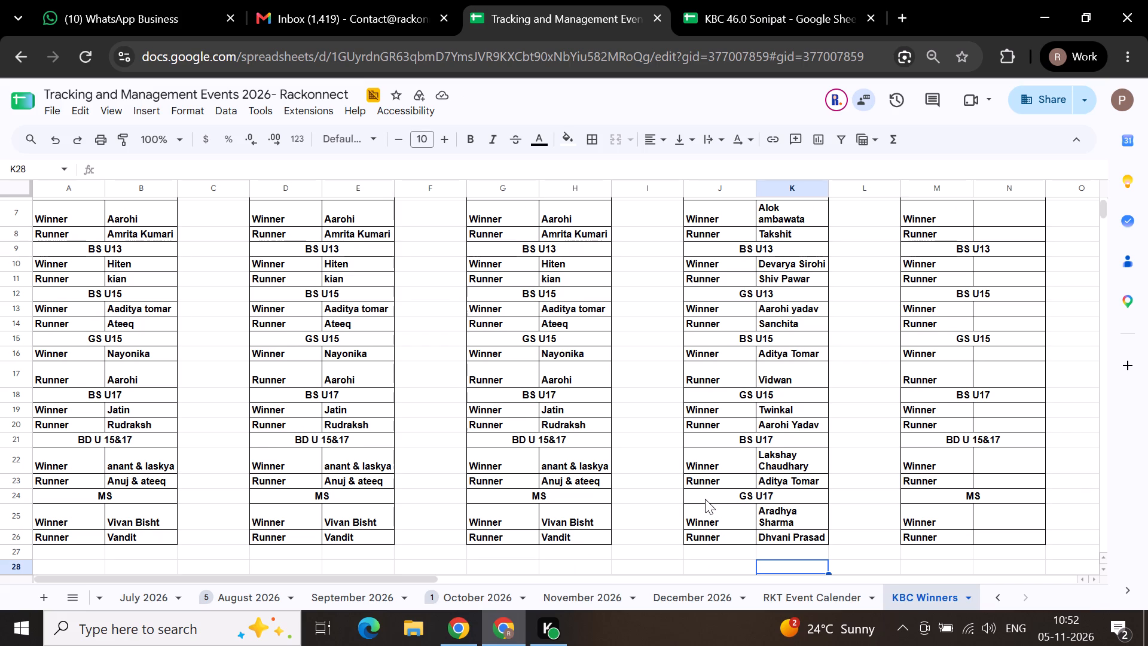
# Copy the three-row GS U17 block of the KBC 43.0 table to directly below it, starting at row 27.
pyautogui.moveTo(705, 499); pyautogui.dragTo(730, 534)
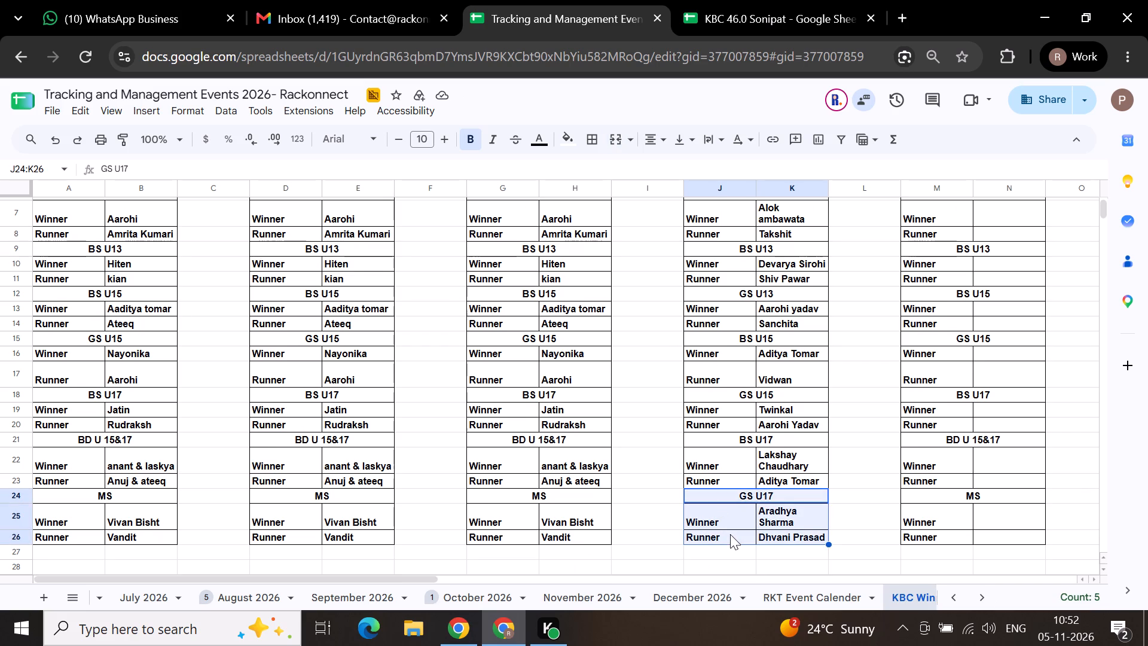
pyautogui.hotkey('ctrl', 'c')
pyautogui.click(715, 553)
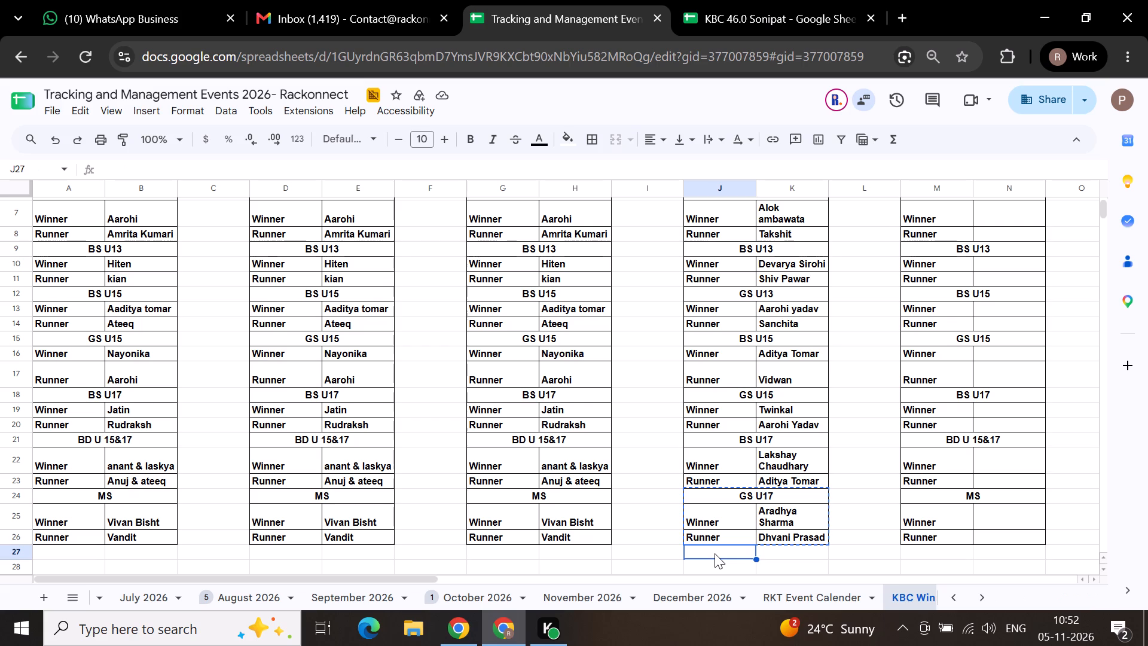
pyautogui.hotkey('ctrl', 'v')
# Change the heading of the copied block at row 27 of the KBC 43.0 table to MS.
pyautogui.doubleClick(753, 548)
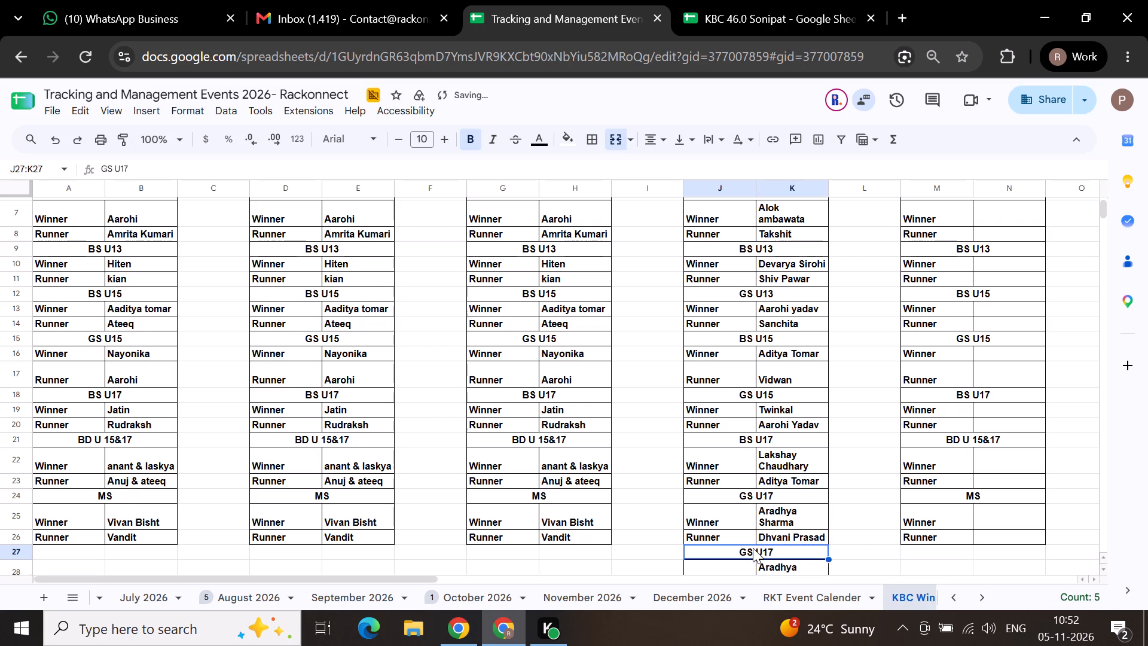
pyautogui.press('BackSpace')
pyautogui.press('BackSpace')
pyautogui.press('BackSpace')
pyautogui.press('BackSpace')
pyautogui.press('BackSpace')
pyautogui.press('BackSpace')
pyautogui.press('BackSpace')
pyautogui.press('BackSpace')
pyautogui.press('BackSpace')
pyautogui.press('BackSpace')
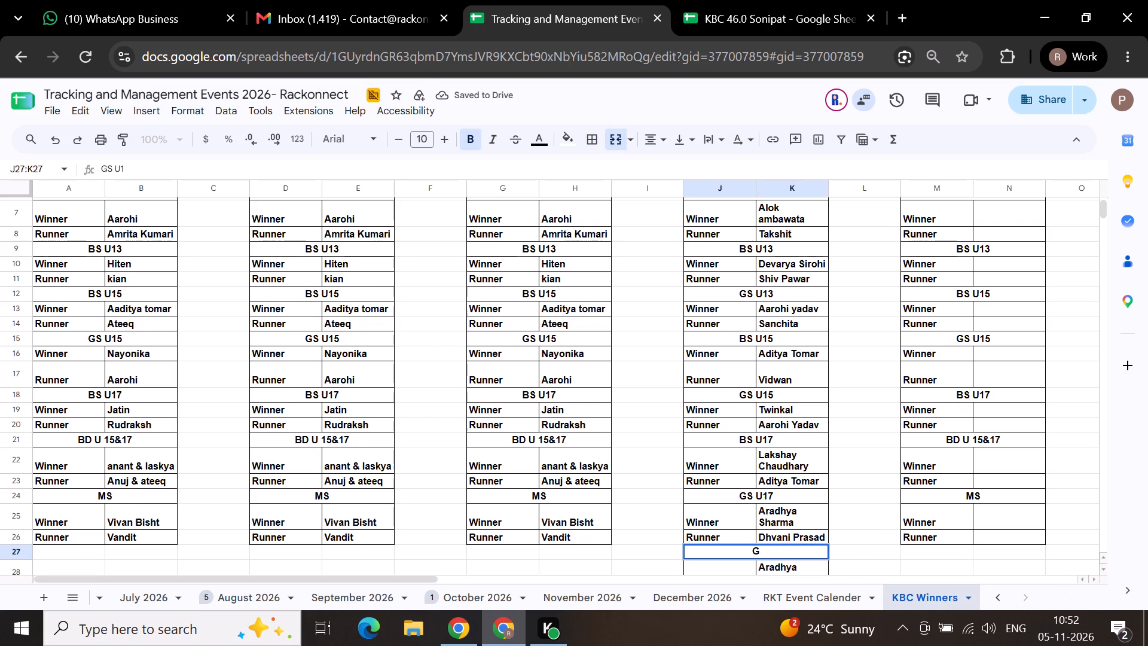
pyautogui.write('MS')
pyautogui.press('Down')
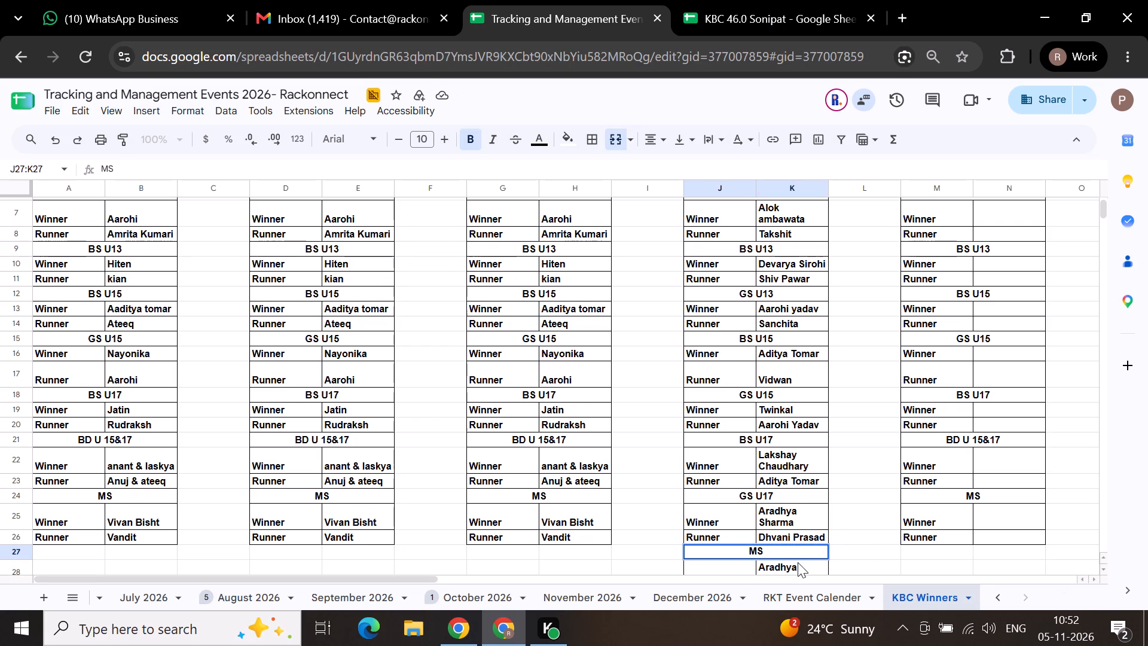
# Enter Shubham as winner and Laksh as runner-up in the MS block of the KBC 43.0 table.
pyautogui.click(798, 562)
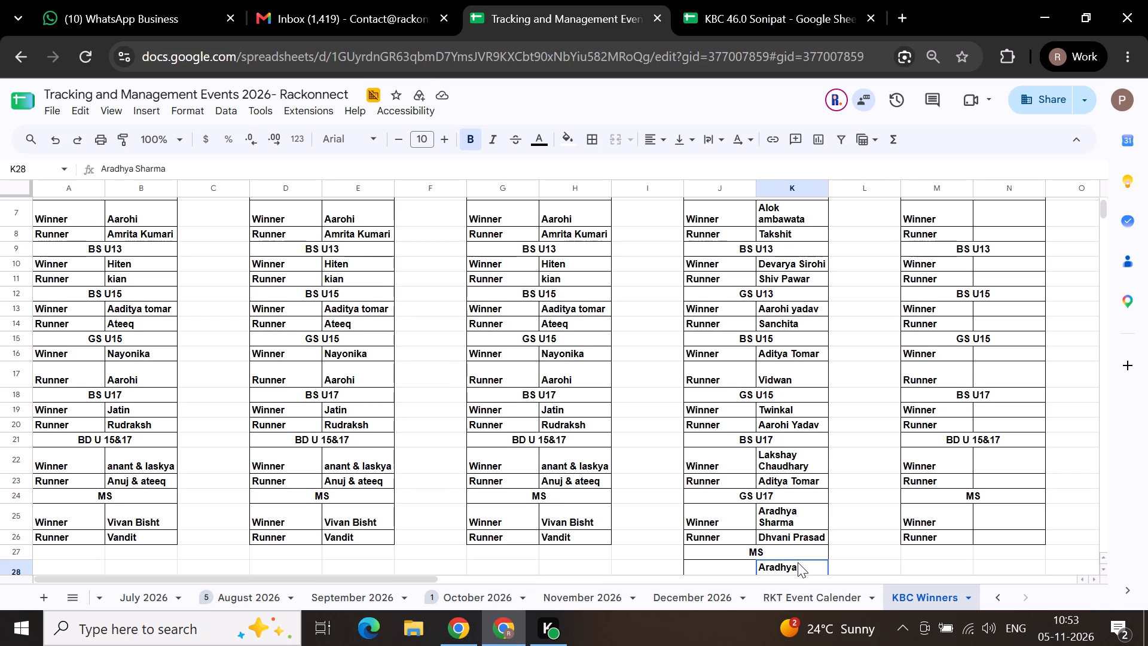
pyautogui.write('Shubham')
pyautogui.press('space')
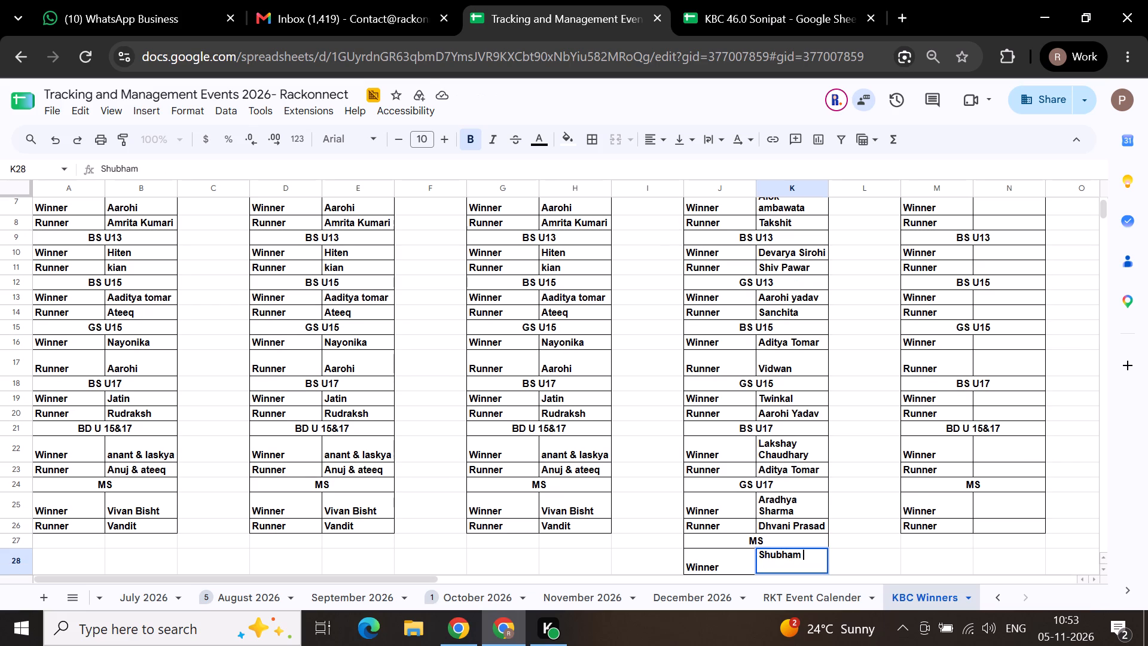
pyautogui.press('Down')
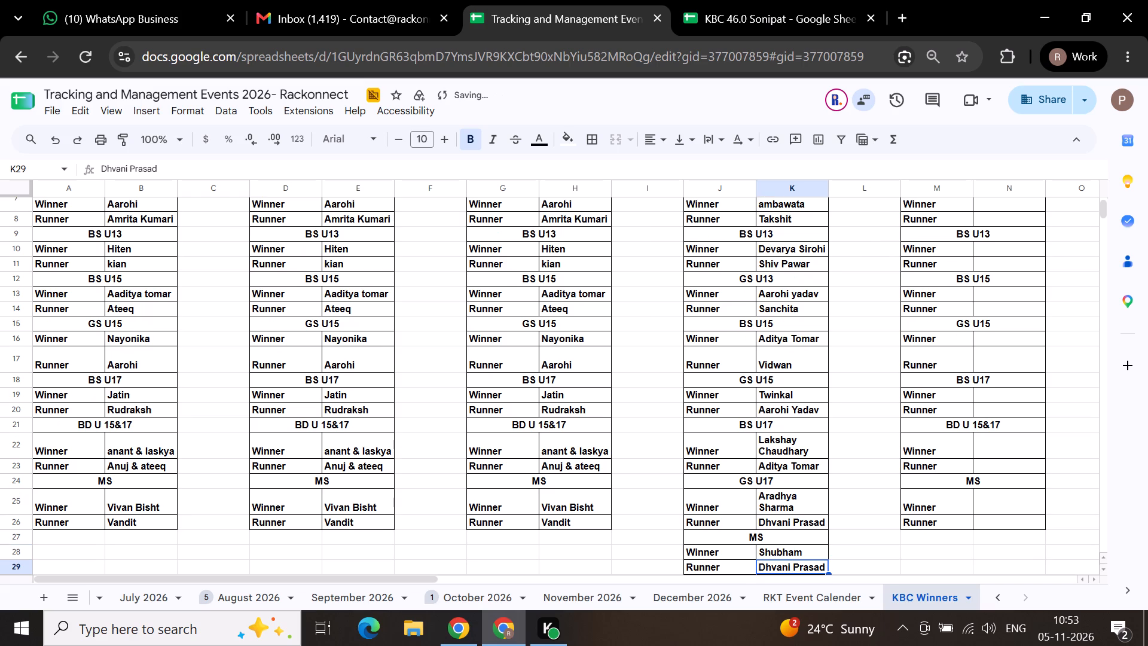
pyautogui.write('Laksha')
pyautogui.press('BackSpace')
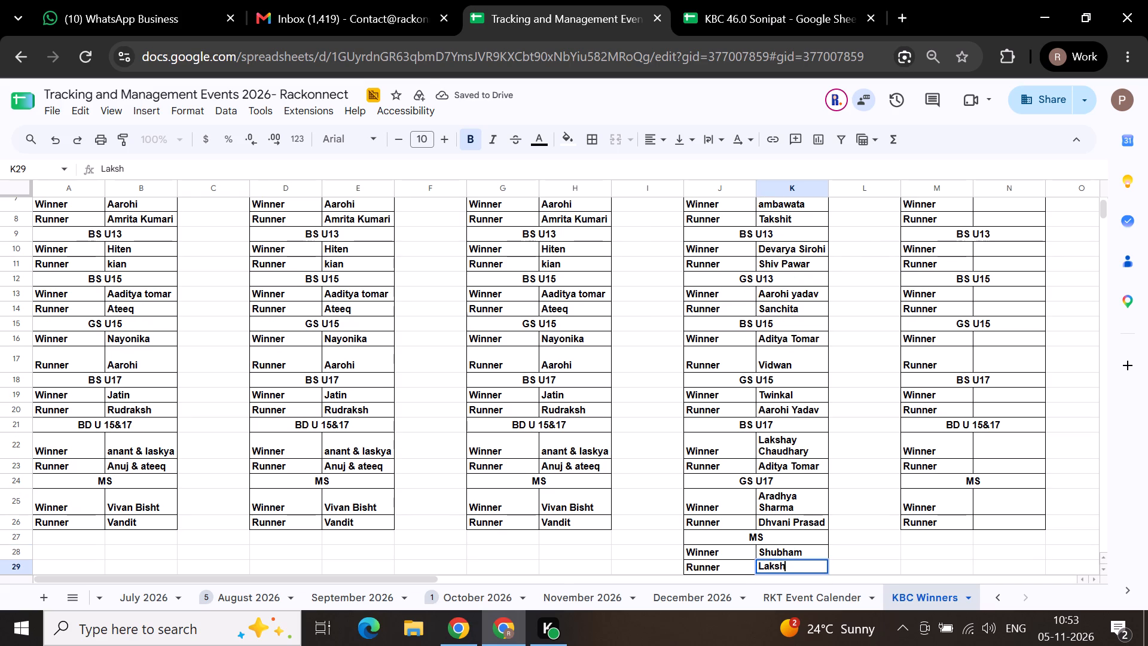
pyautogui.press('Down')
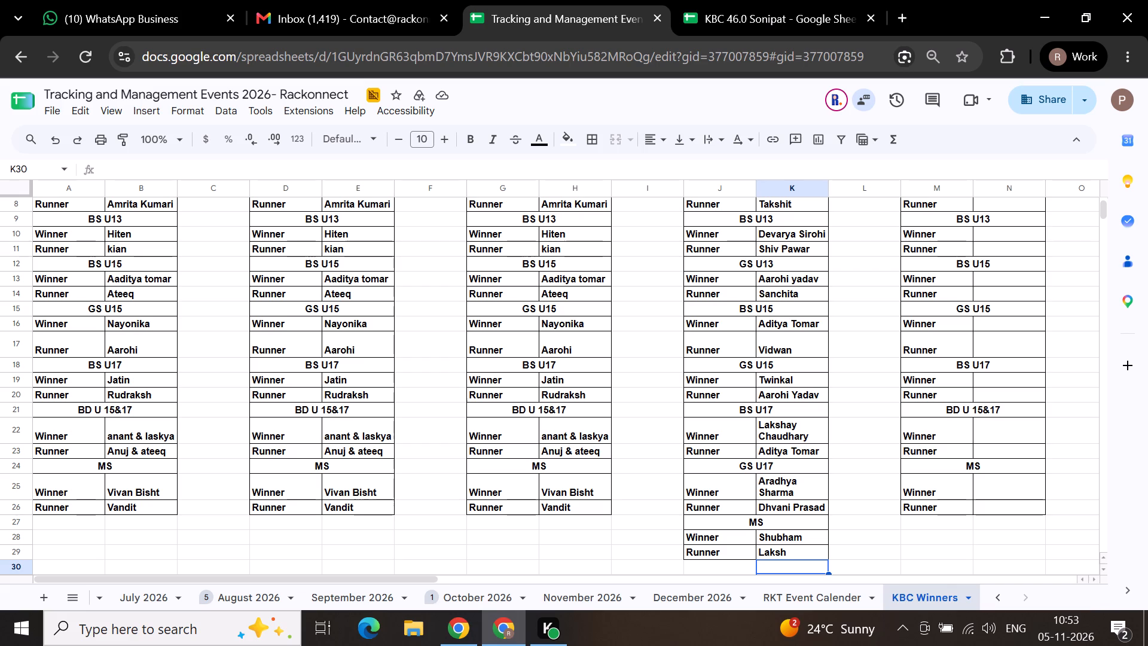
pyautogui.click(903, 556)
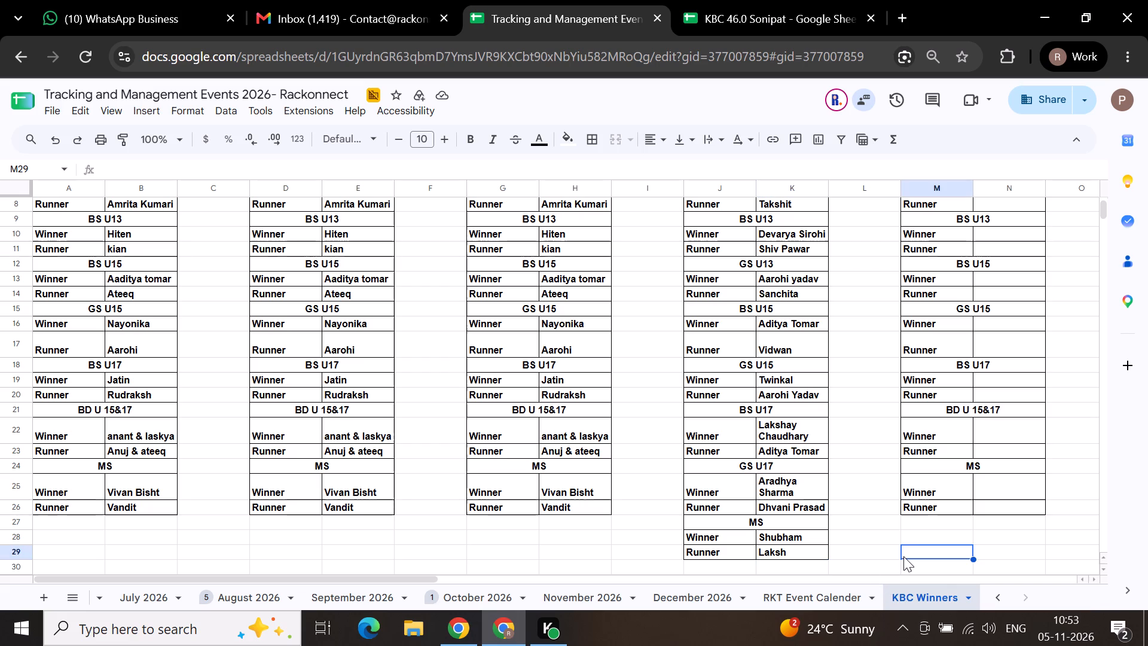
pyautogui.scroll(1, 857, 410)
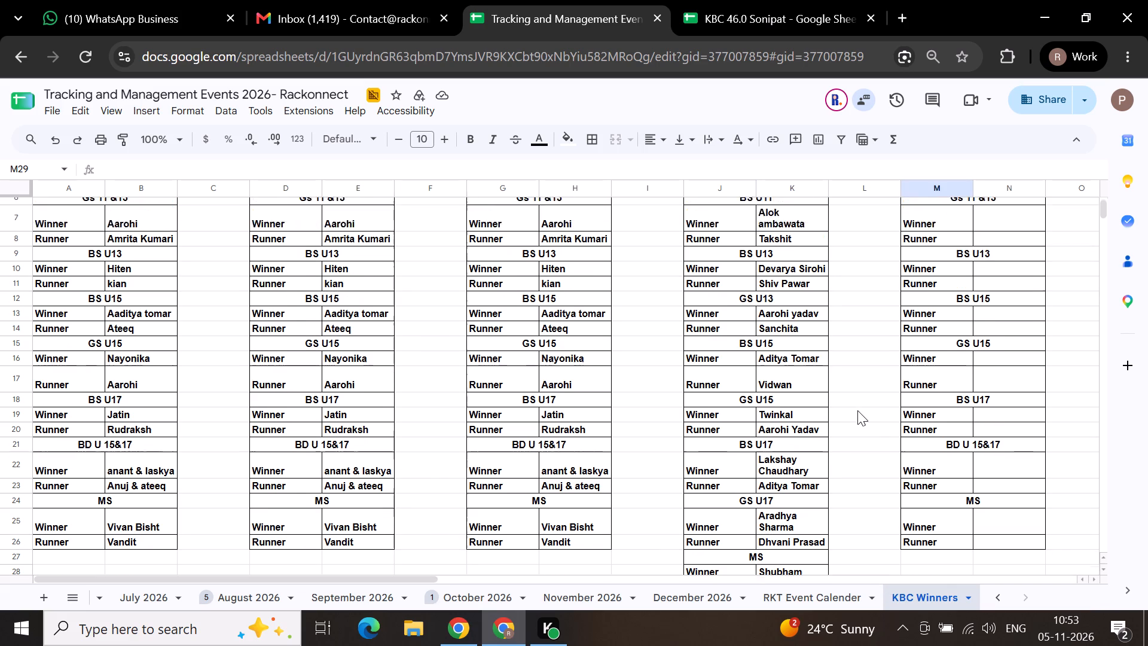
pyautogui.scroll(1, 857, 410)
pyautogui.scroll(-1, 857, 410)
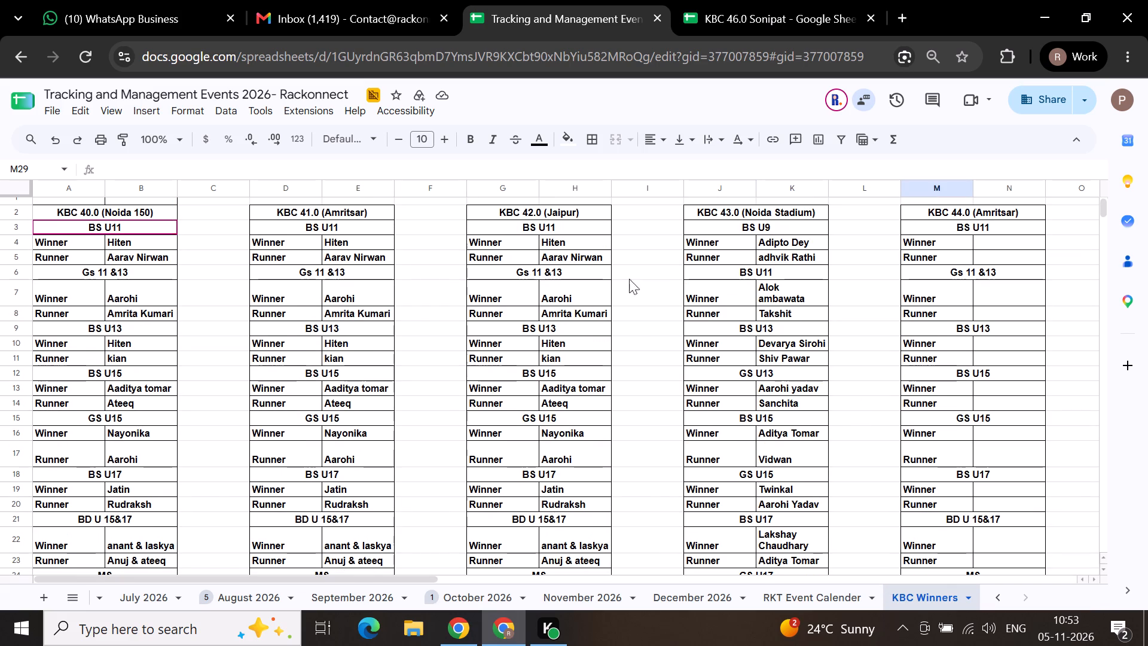
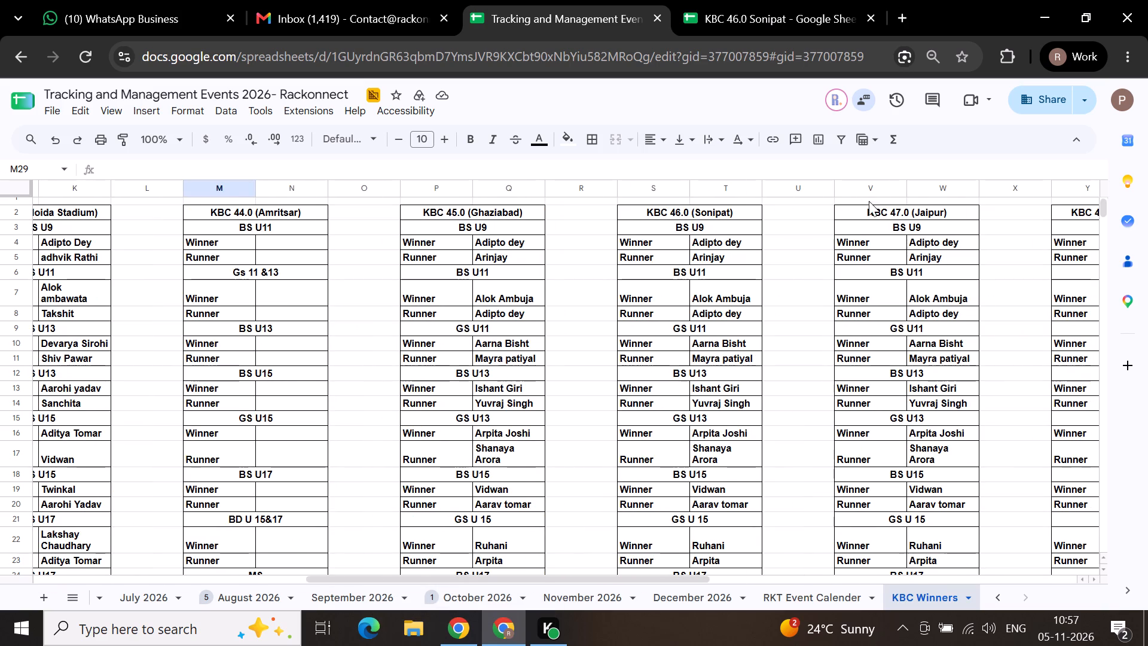
# Change the first block of the KBC 47.0 (Jaipur) table to BS U11, with Nayan as winner and Shaurya as runner-up.
pyautogui.doubleClick(921, 227)
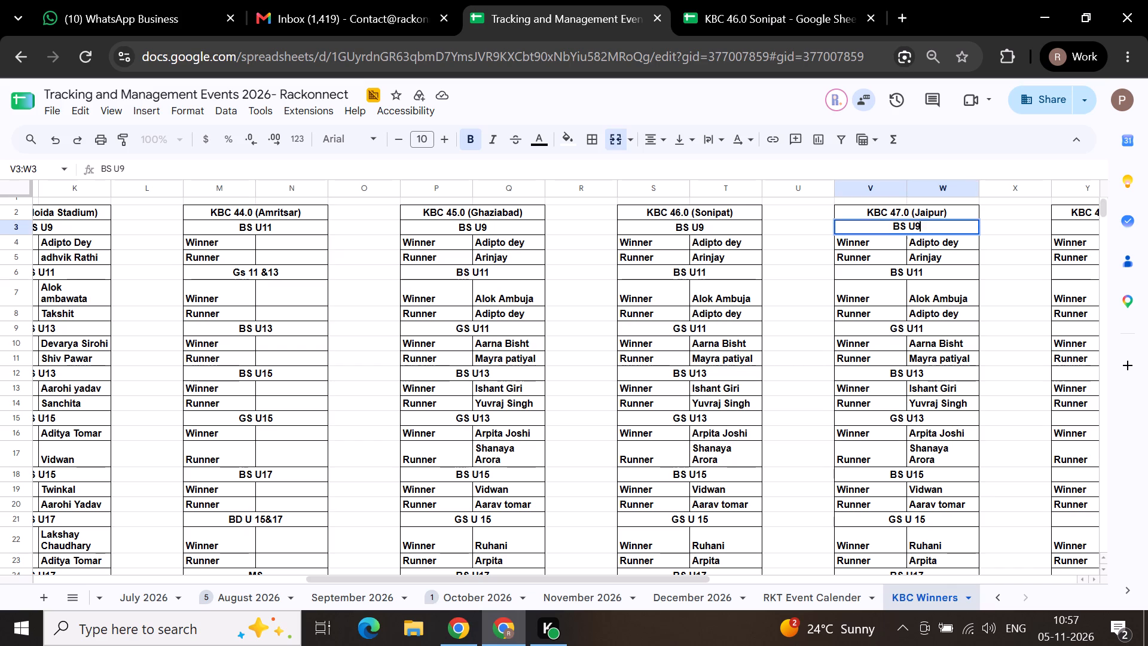
pyautogui.press('BackSpace')
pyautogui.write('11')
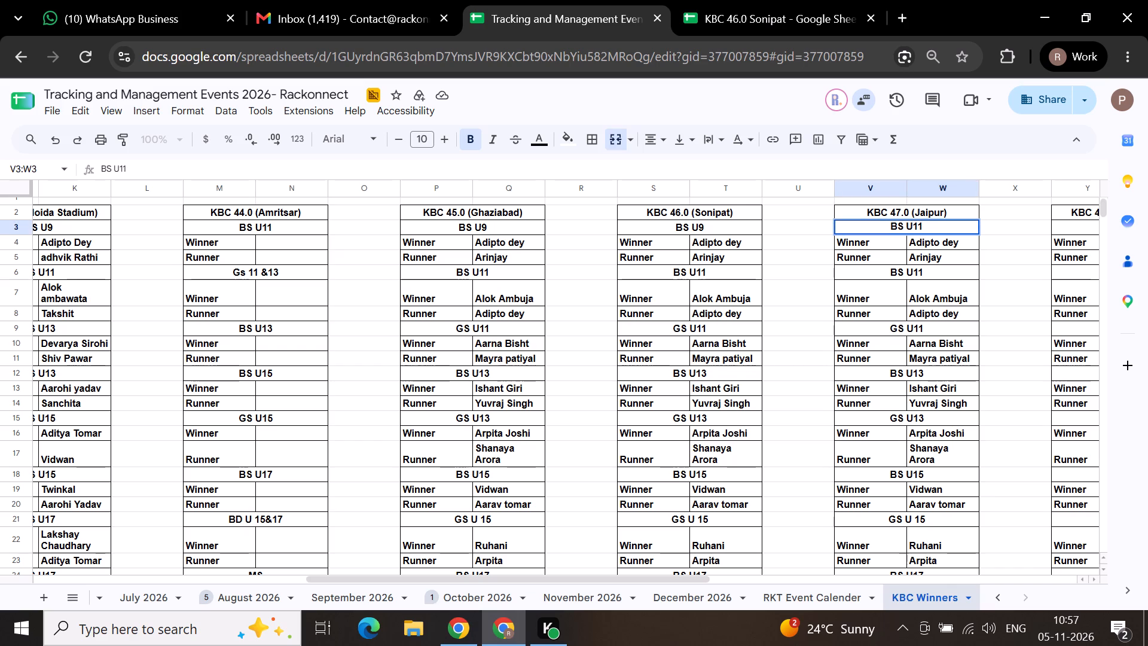
pyautogui.click(937, 243)
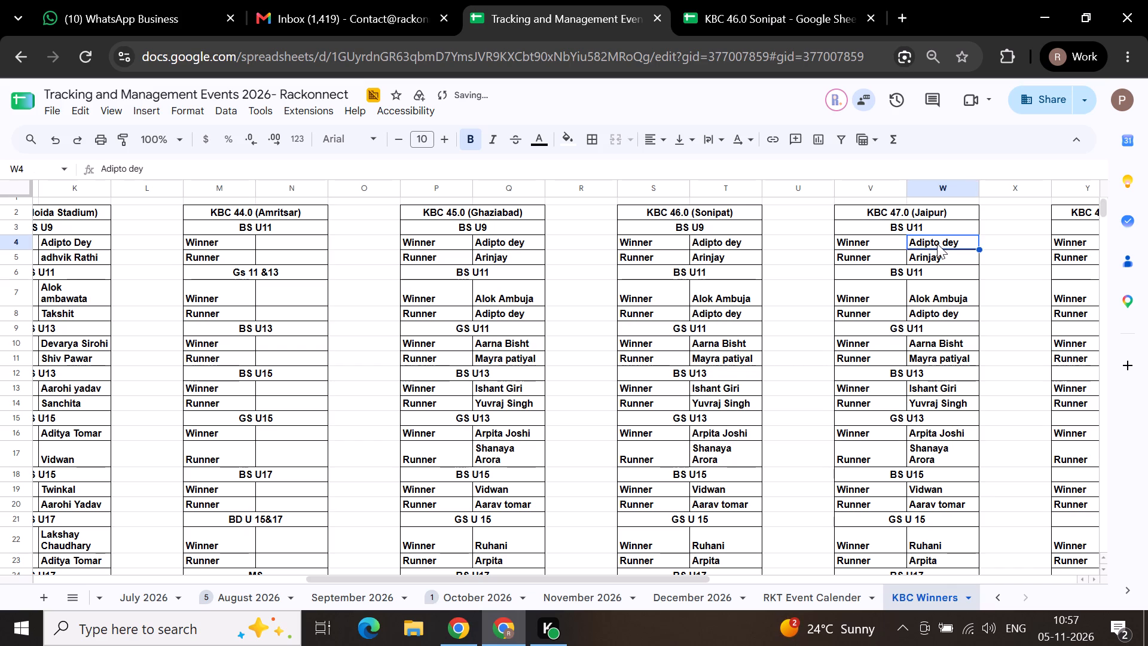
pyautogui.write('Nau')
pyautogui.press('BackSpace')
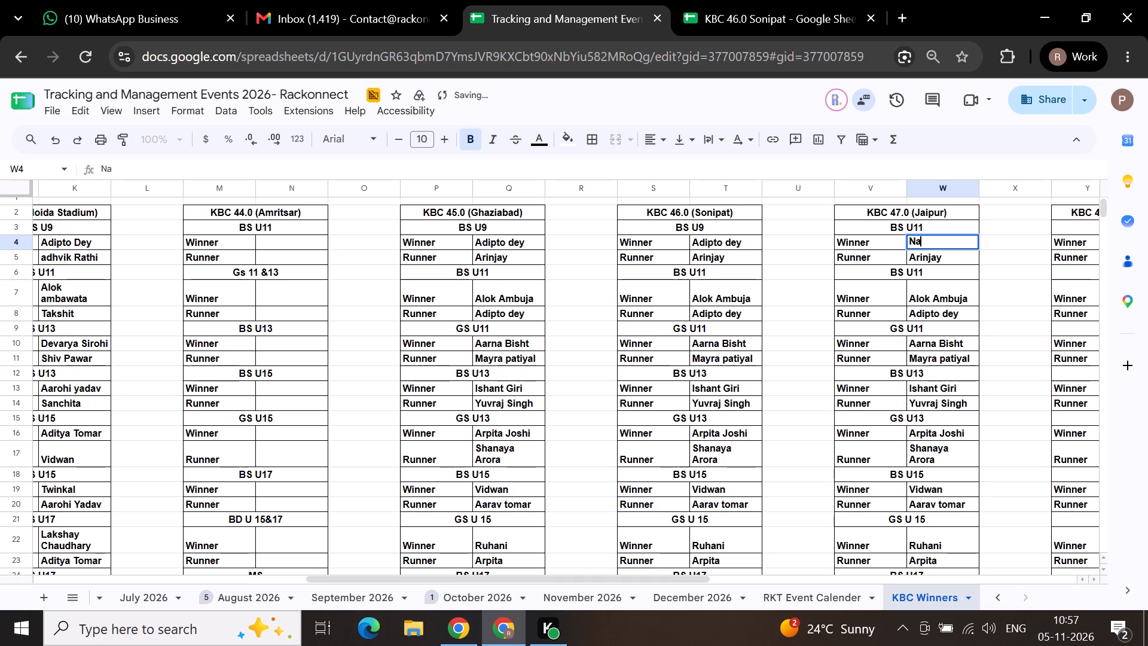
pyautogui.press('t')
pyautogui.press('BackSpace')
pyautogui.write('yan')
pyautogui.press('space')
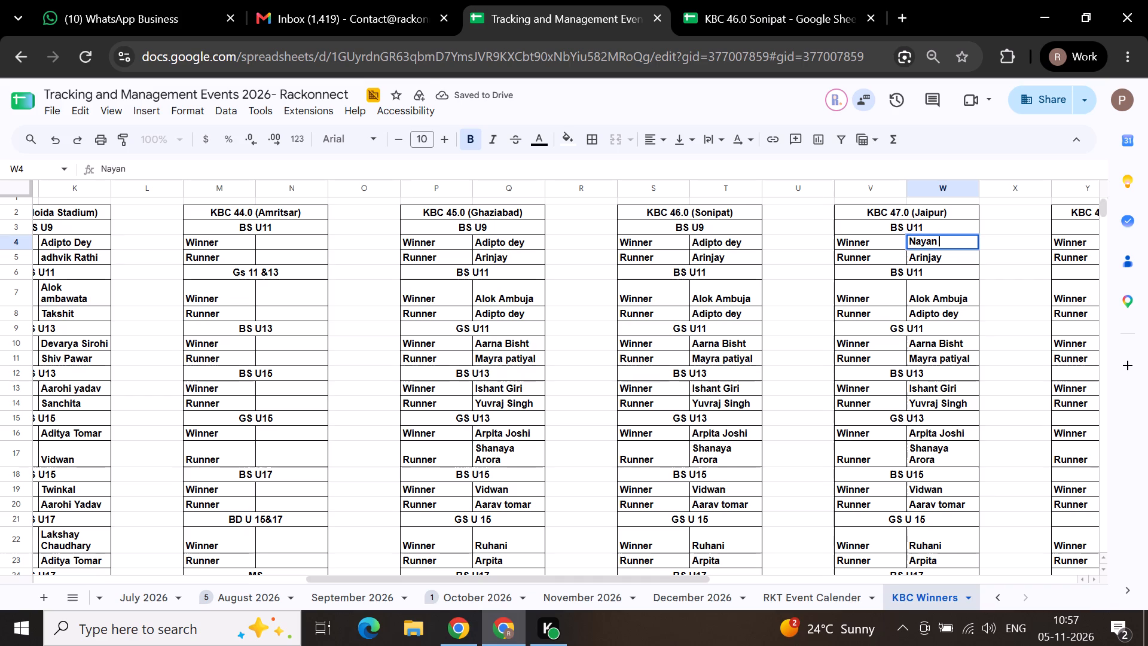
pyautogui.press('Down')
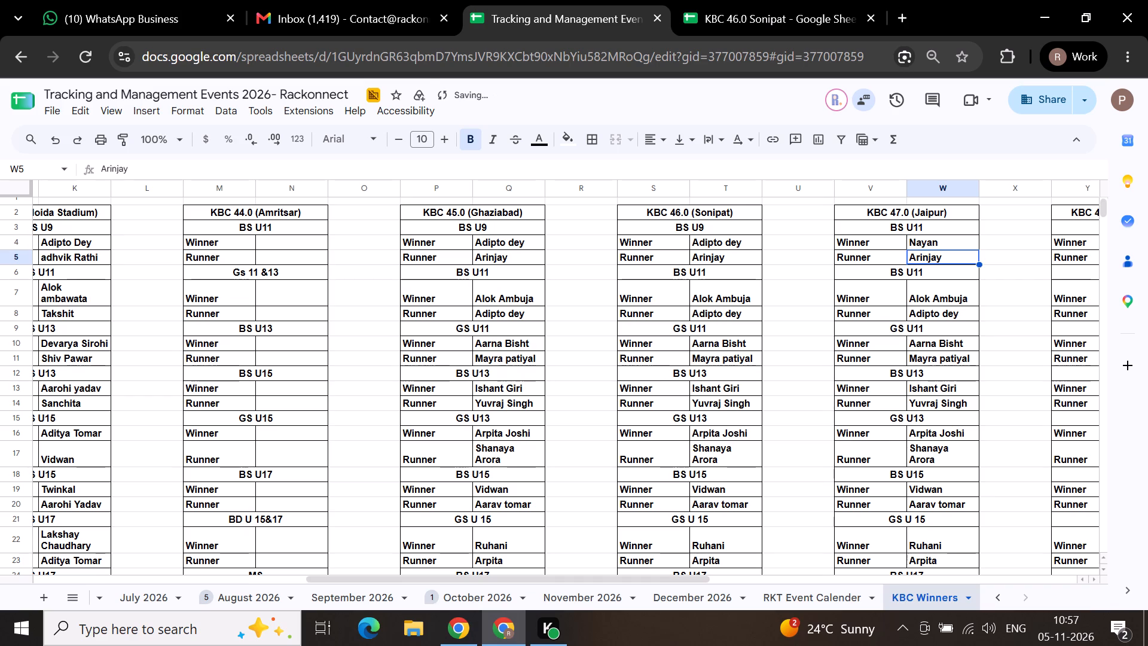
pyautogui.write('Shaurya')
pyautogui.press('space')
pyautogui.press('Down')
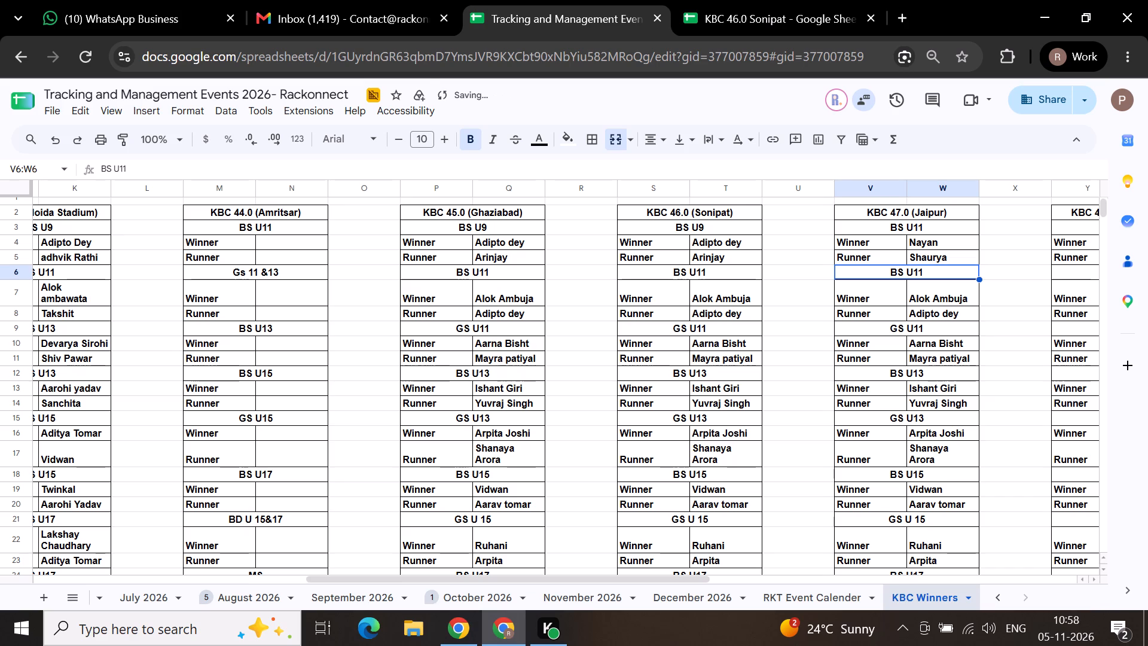
# Change the second block of the KBC 47.0 table to BS U13 and enter the full names of its winner and runner-up.
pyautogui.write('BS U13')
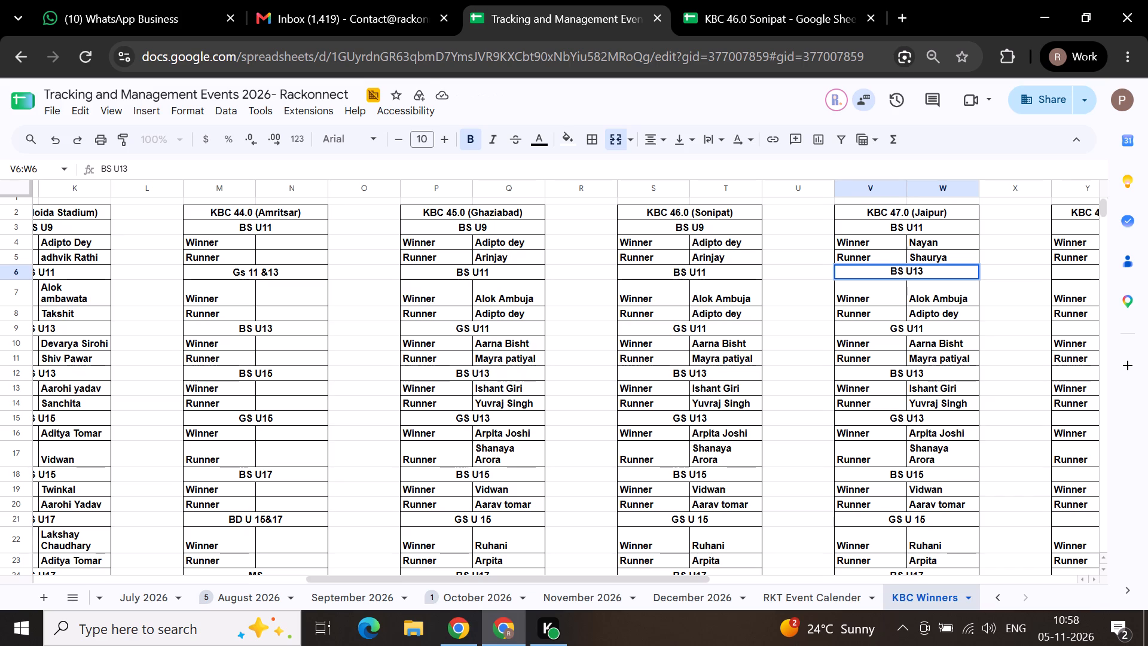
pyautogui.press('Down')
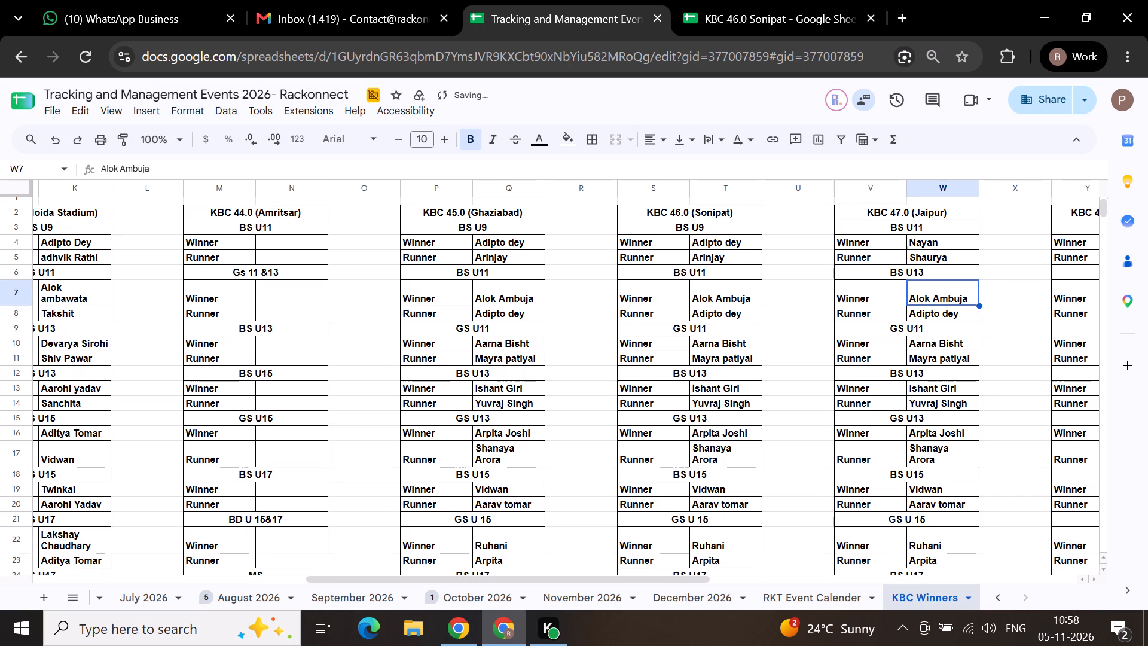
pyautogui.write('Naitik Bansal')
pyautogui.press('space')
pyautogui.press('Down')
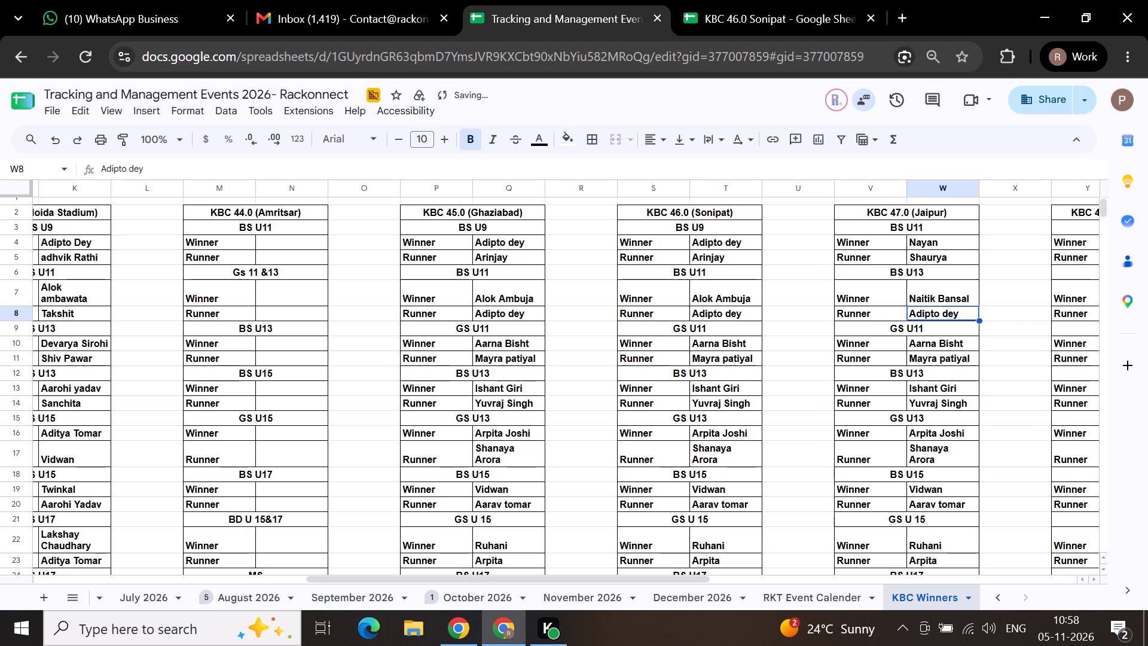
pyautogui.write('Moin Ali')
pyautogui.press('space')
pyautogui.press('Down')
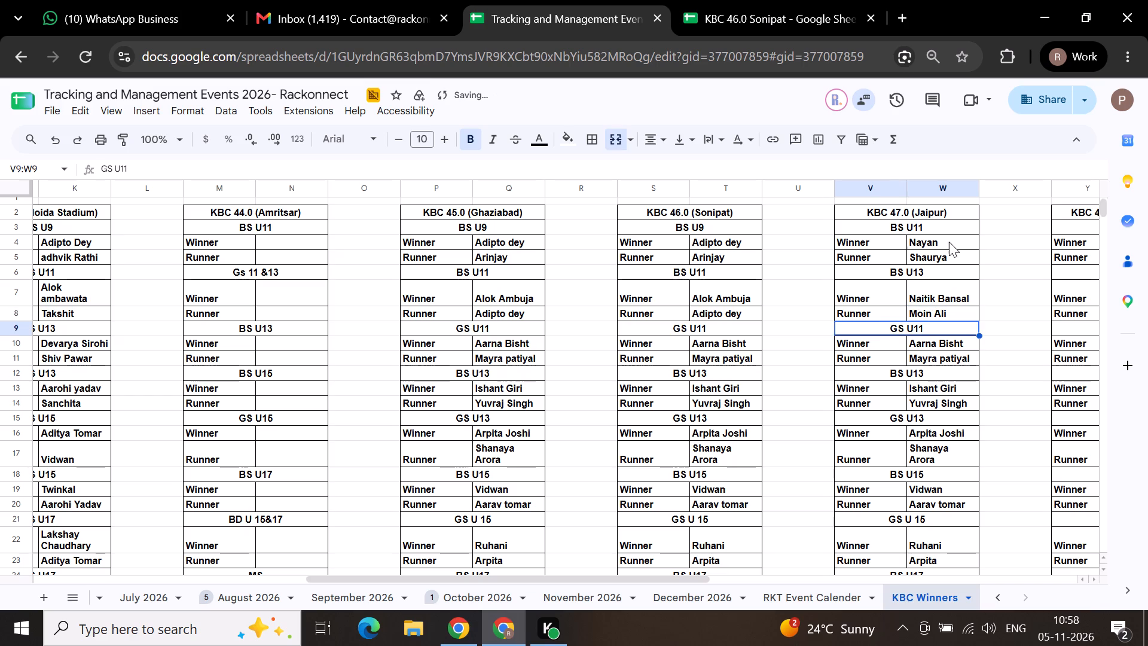
# Change the GS U11 heading at row 9 of the KBC 47.0 table to GS U13.
pyautogui.doubleClick(923, 326)
pyautogui.press('BackSpace')
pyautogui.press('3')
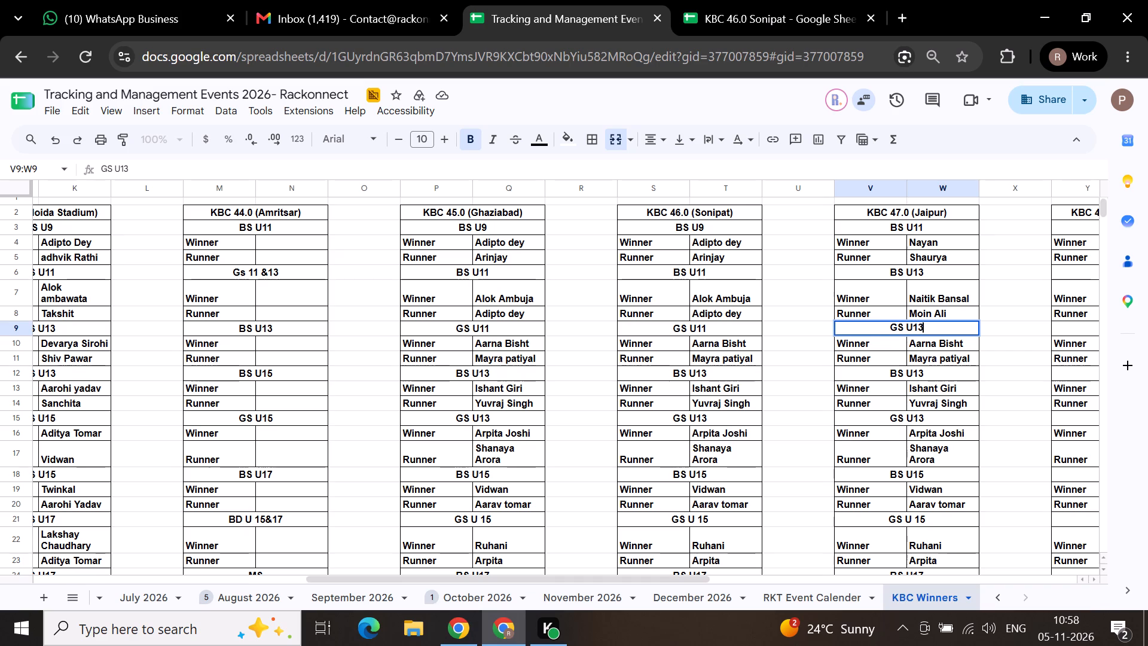
# Enter Rashi as winner and the runner-up's full name in the row 9 GS U13 block of the KBC 47.0 table.
pyautogui.click(929, 344)
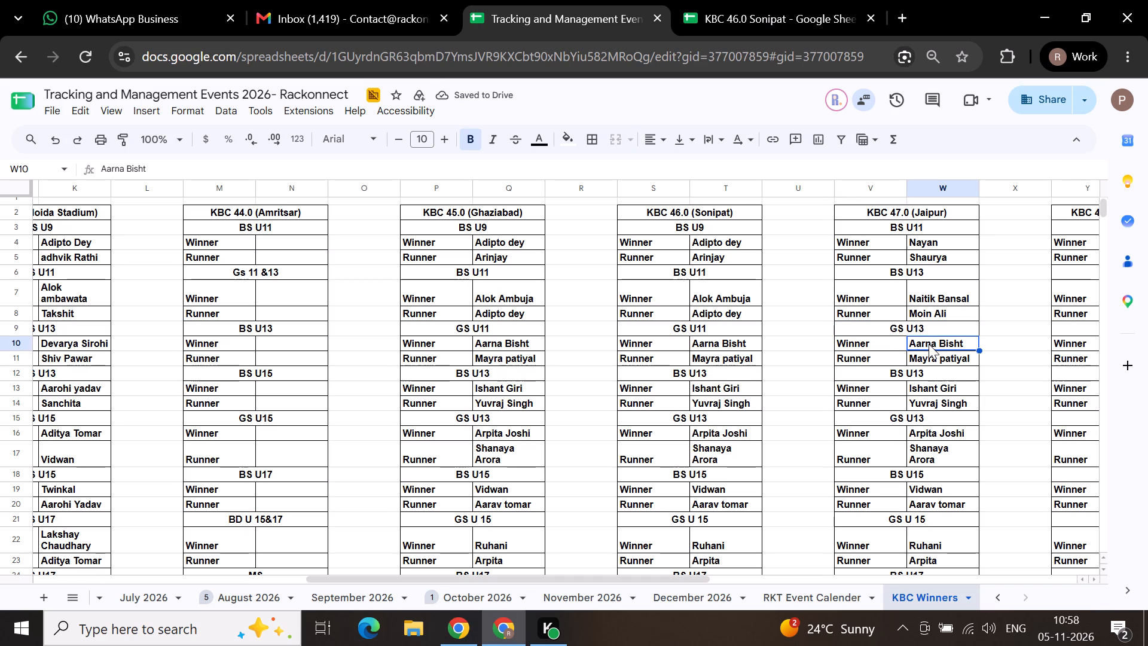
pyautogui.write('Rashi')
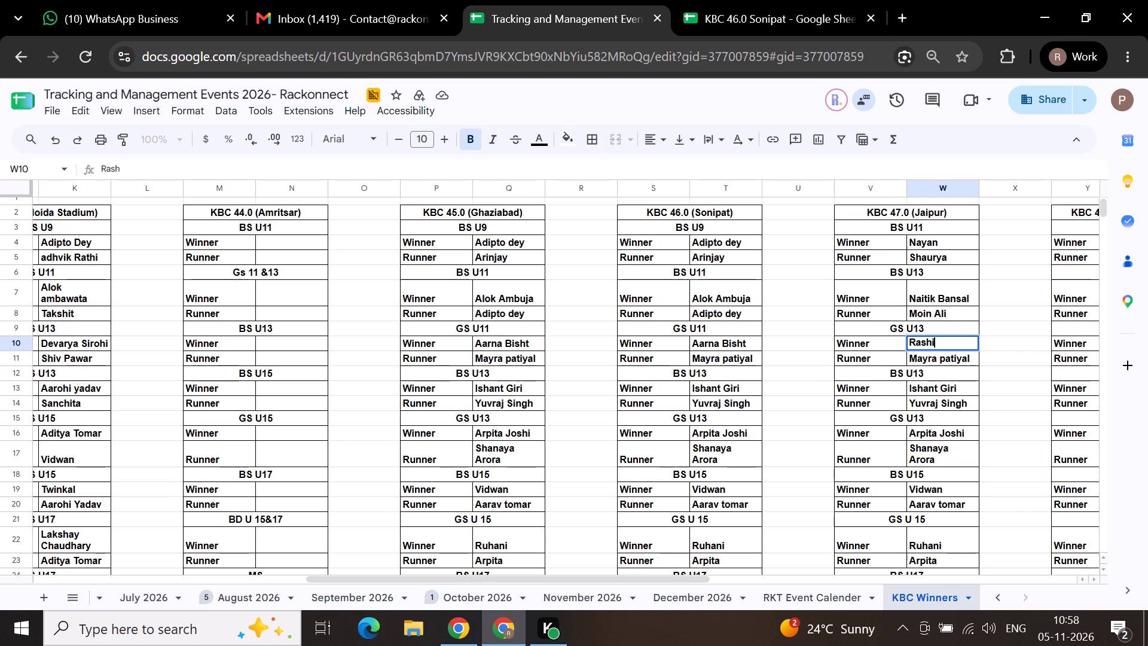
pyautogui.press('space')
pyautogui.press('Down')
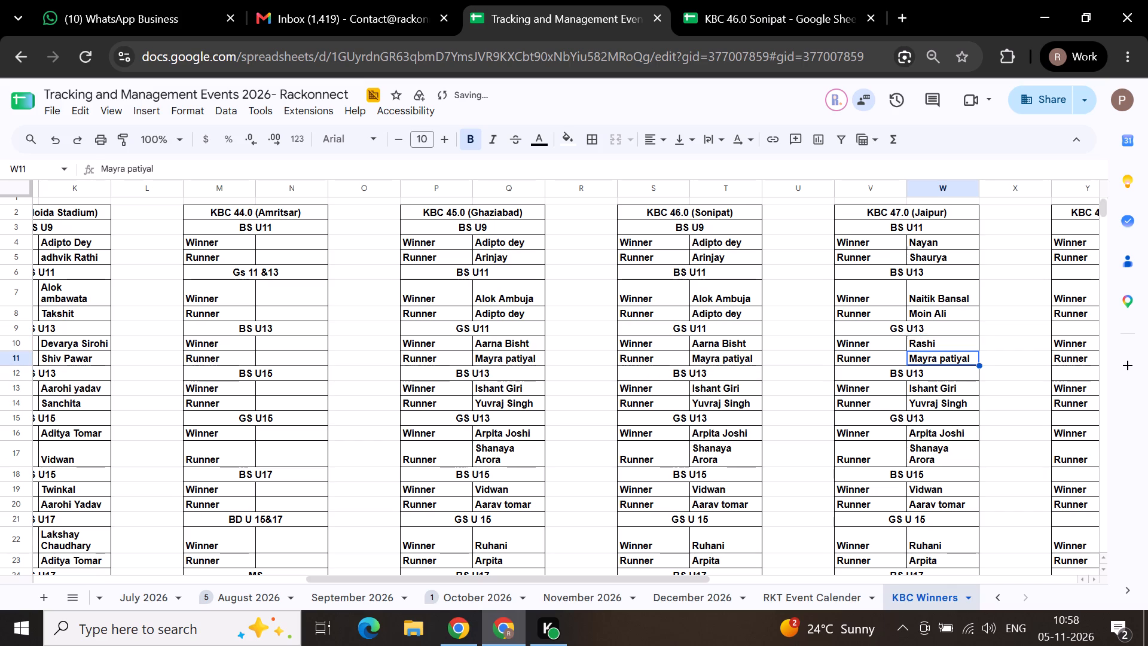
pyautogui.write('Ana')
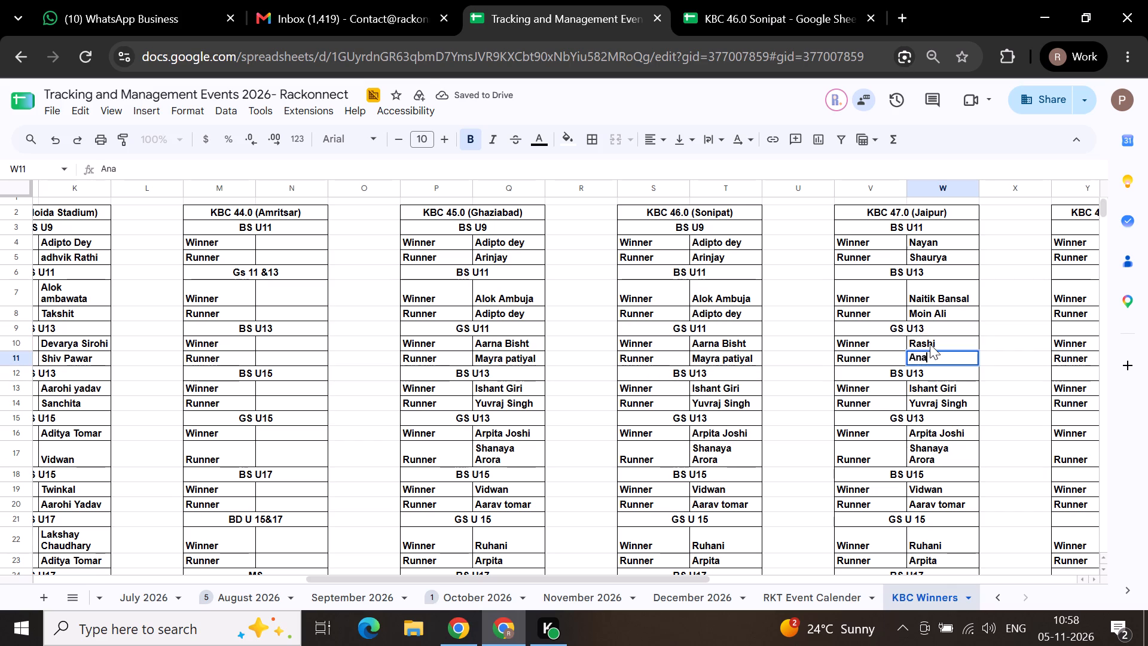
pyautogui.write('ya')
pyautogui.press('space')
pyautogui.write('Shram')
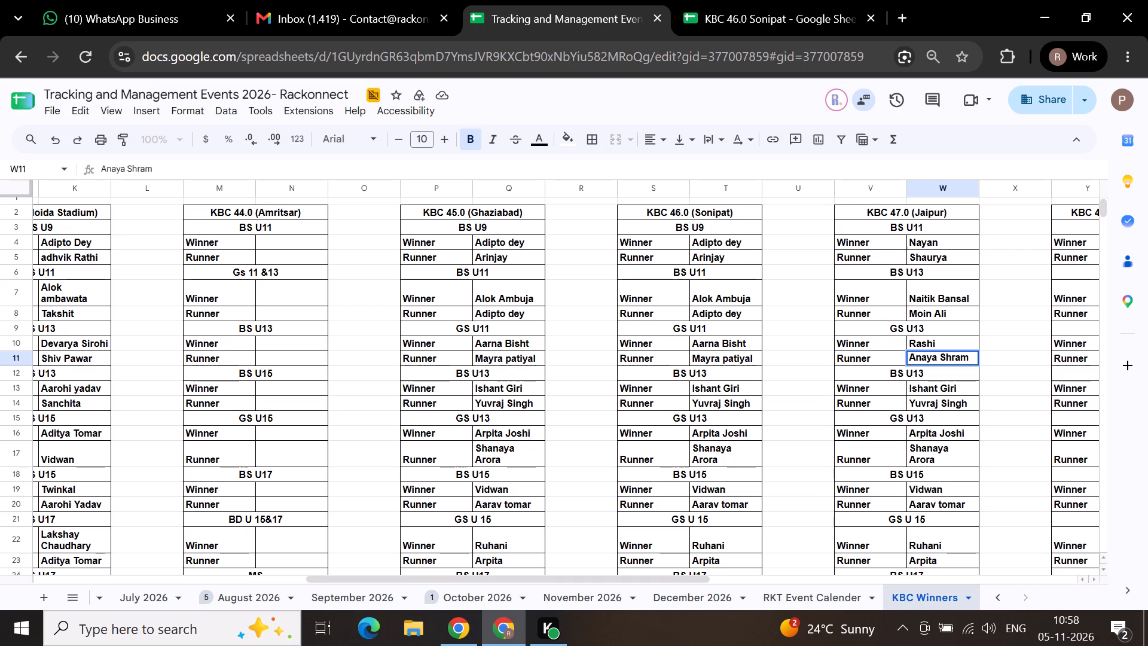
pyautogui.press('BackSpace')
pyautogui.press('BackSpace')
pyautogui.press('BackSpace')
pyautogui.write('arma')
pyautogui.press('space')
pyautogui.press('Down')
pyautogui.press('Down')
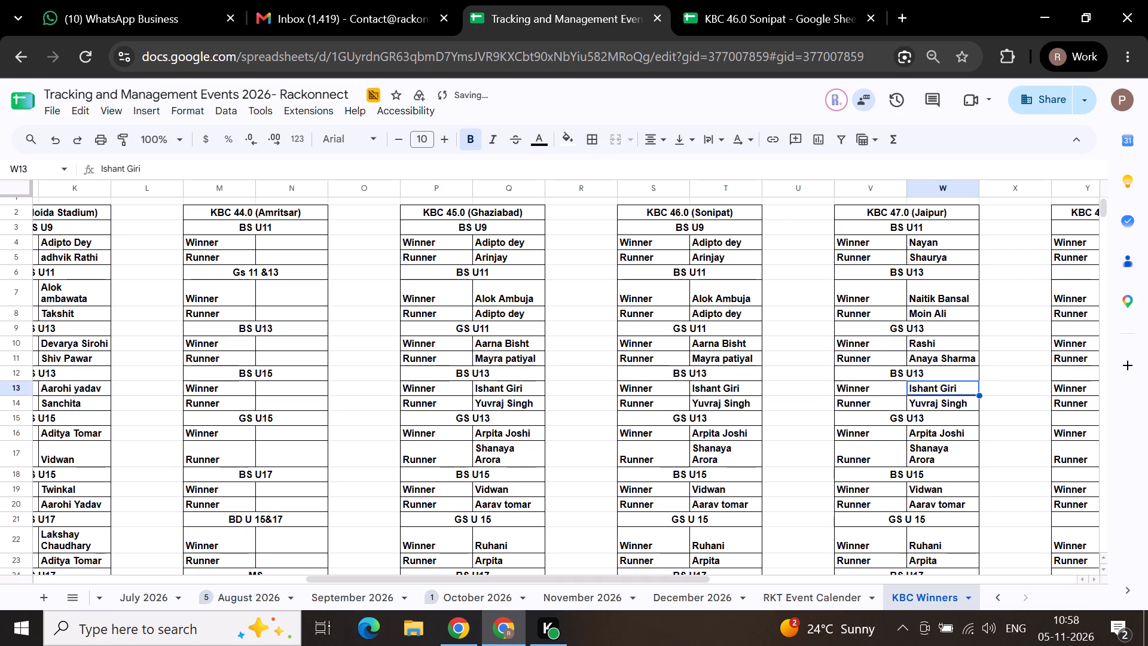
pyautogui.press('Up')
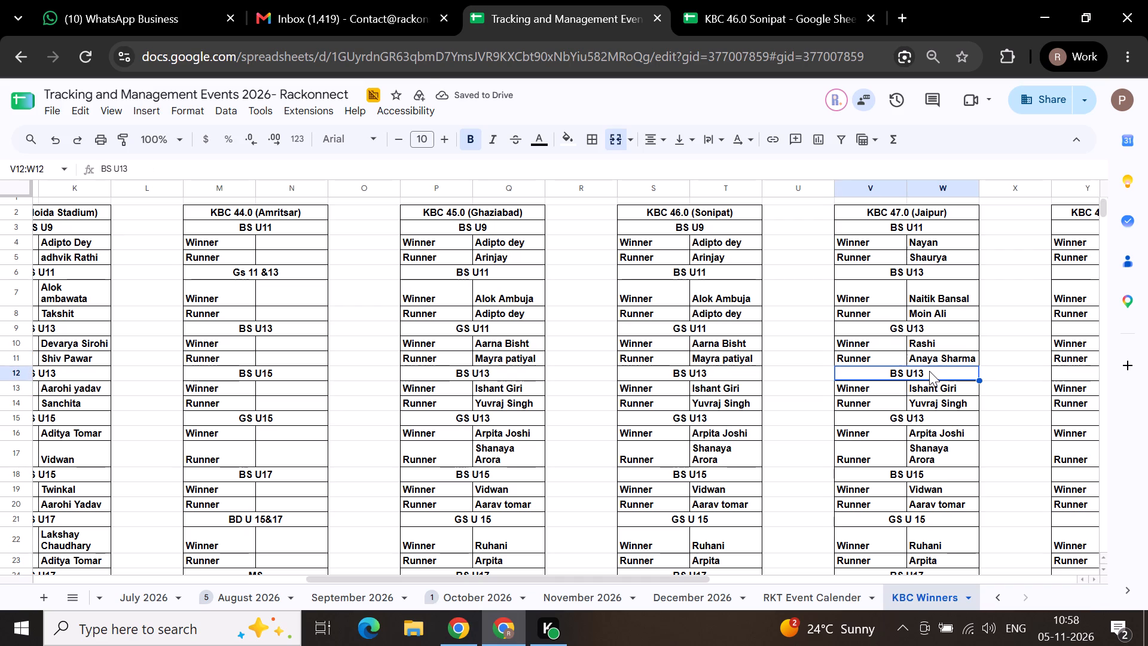
# Change the heading at row 12 of the KBC 47.0 table to GS U17.
pyautogui.doubleClick(929, 371)
pyautogui.press('BackSpace')
pyautogui.press('BackSpace')
pyautogui.press('BackSpace')
pyautogui.press('BackSpace')
pyautogui.press('BackSpace')
pyautogui.press('BackSpace')
pyautogui.press('BackSpace')
pyautogui.press('BackSpace')
pyautogui.press('BackSpace')
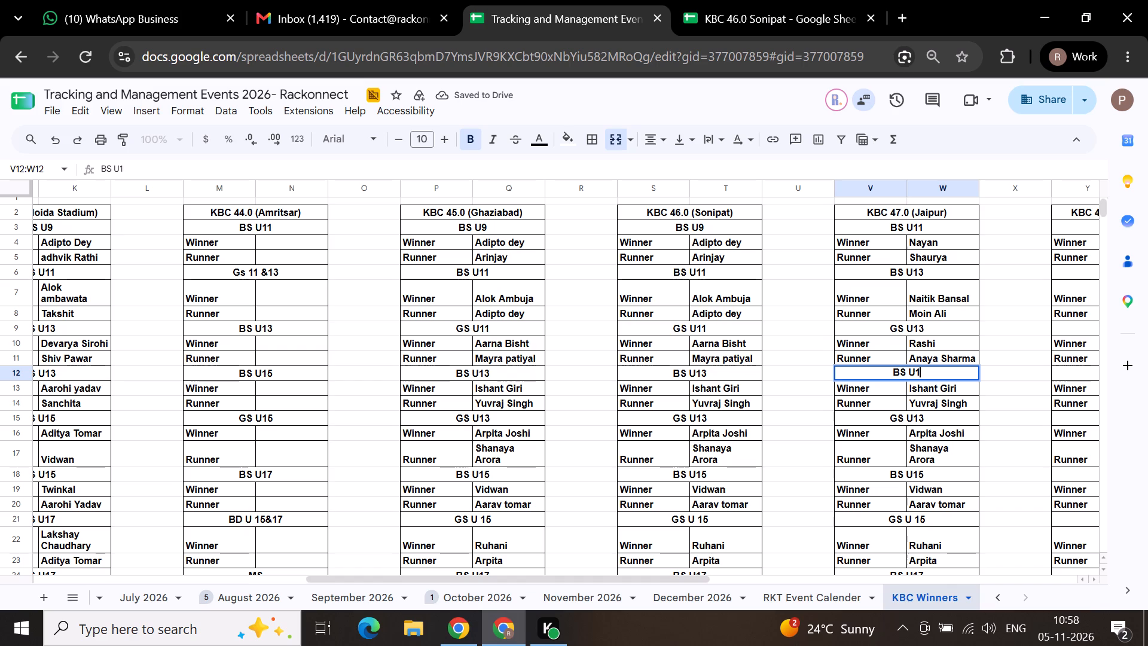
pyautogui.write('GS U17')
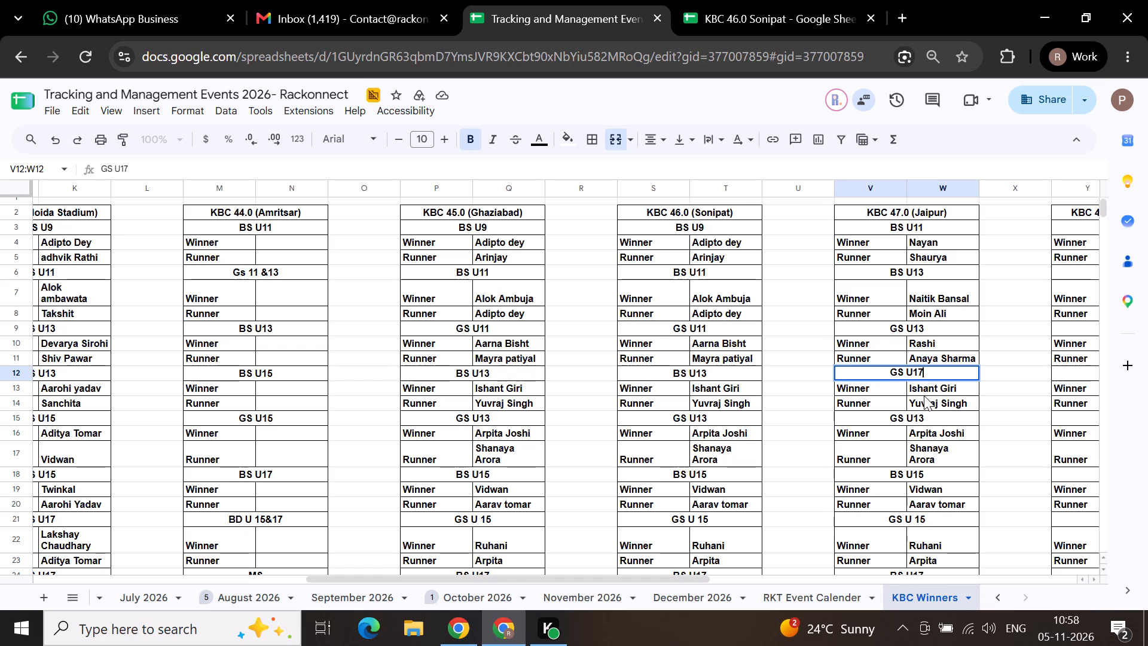
# Enter Nandika as winner and Himanshi as runner-up in the GS U17 block of the KBC 47.0 table.
pyautogui.click(929, 385)
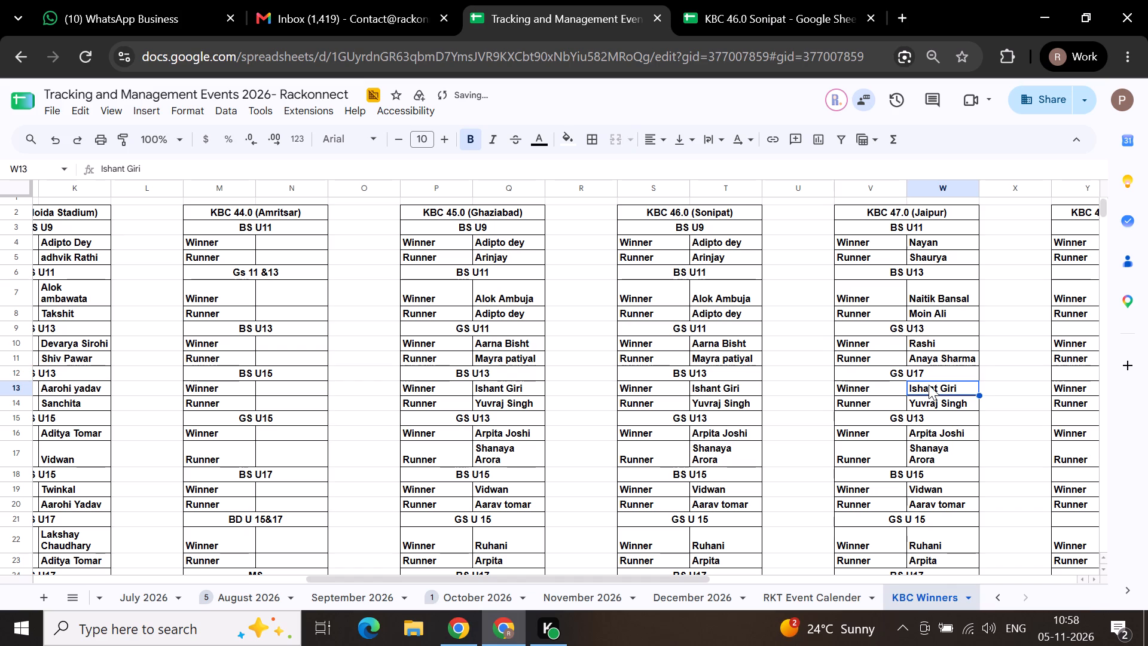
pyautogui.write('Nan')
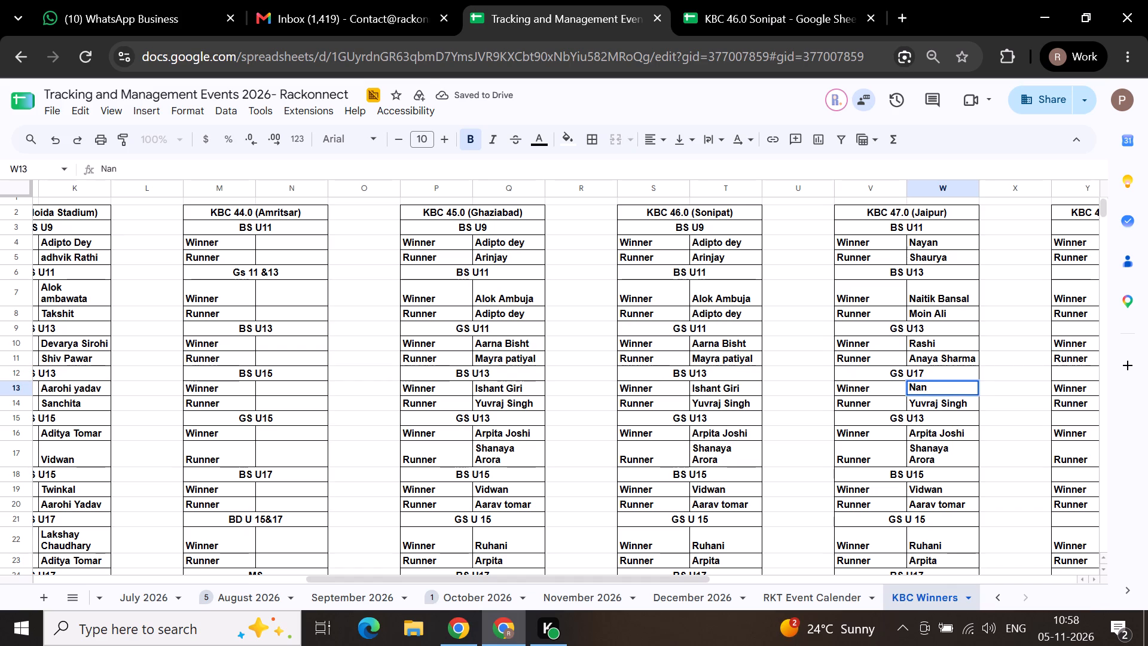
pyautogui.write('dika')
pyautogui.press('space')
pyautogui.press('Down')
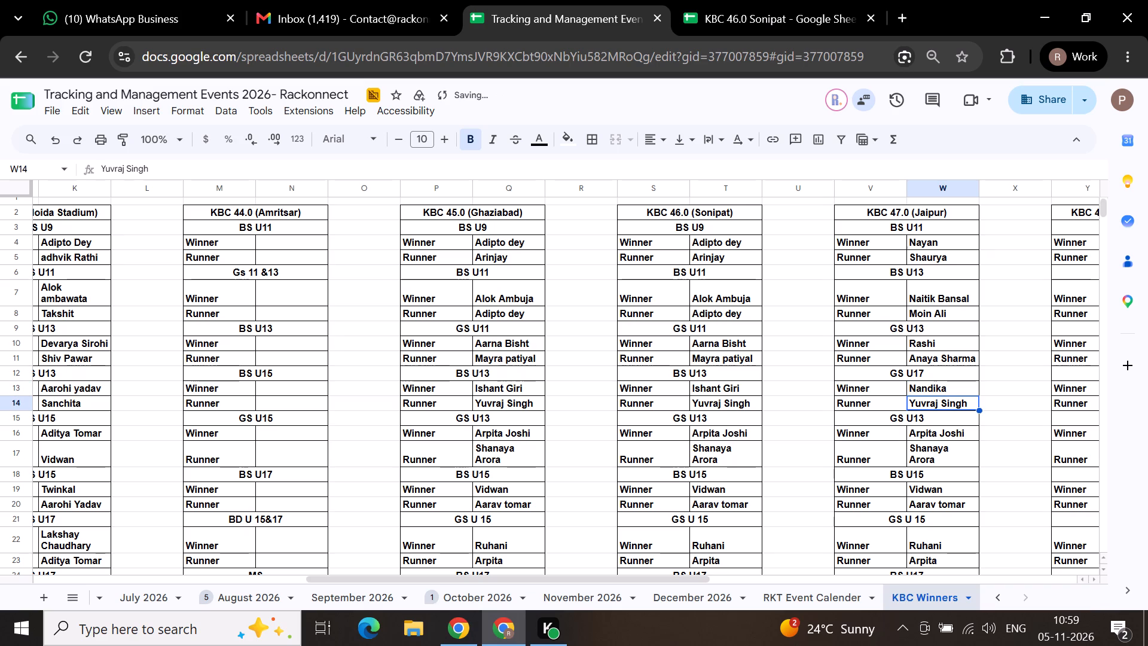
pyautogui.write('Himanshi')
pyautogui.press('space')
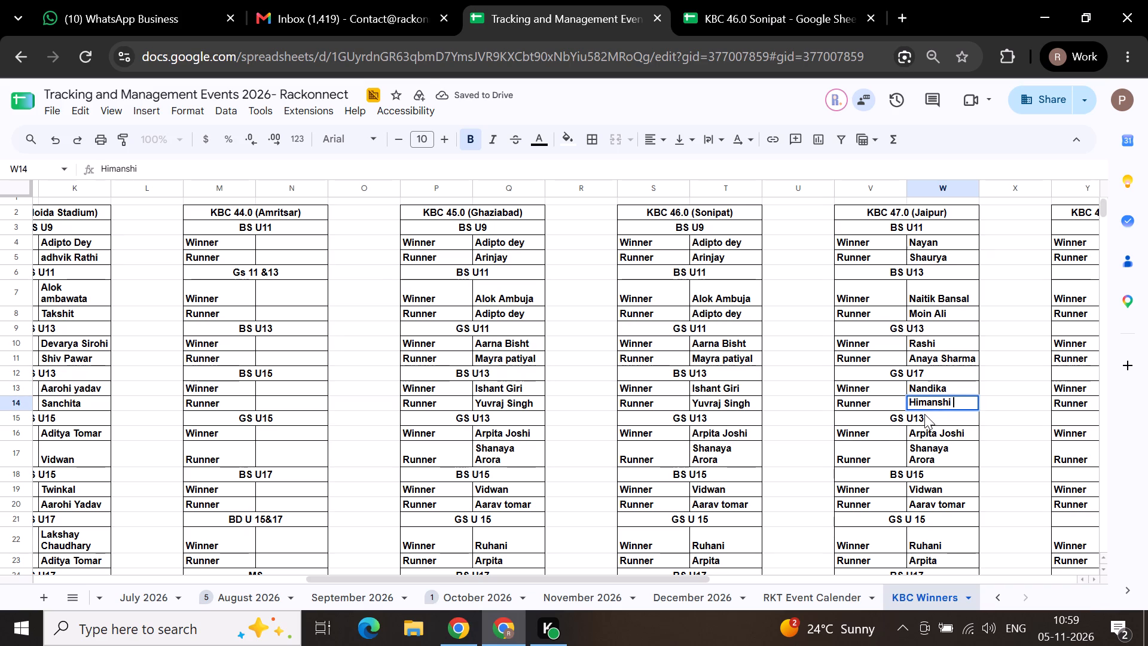
# Change the heading at row 15 of the KBC 47.0 table to BD U17.
pyautogui.click(924, 415)
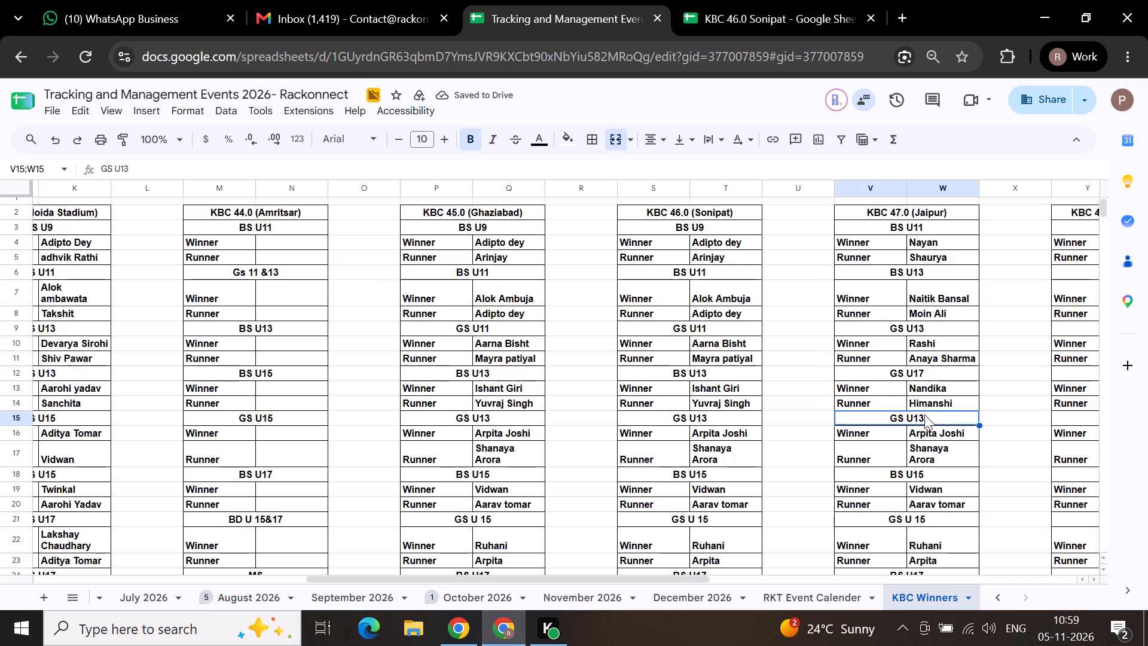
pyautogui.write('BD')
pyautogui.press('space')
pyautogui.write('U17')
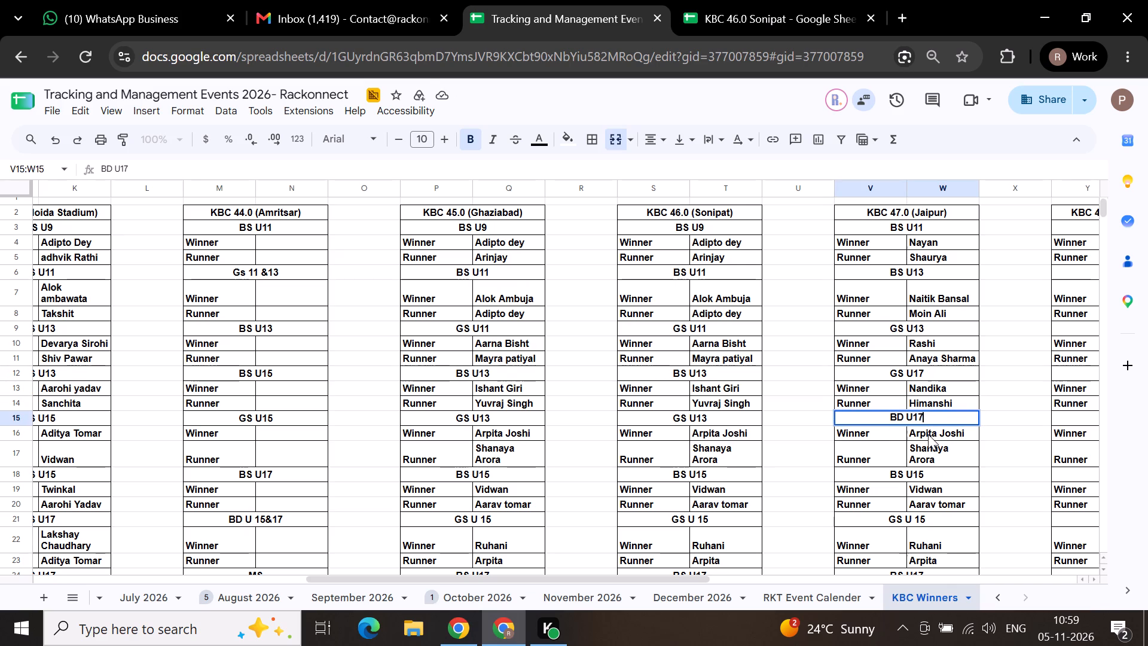
# Enter Aman & Naitik as the winners in the BD U17 block of the KBC 47.0 table.
pyautogui.click(928, 434)
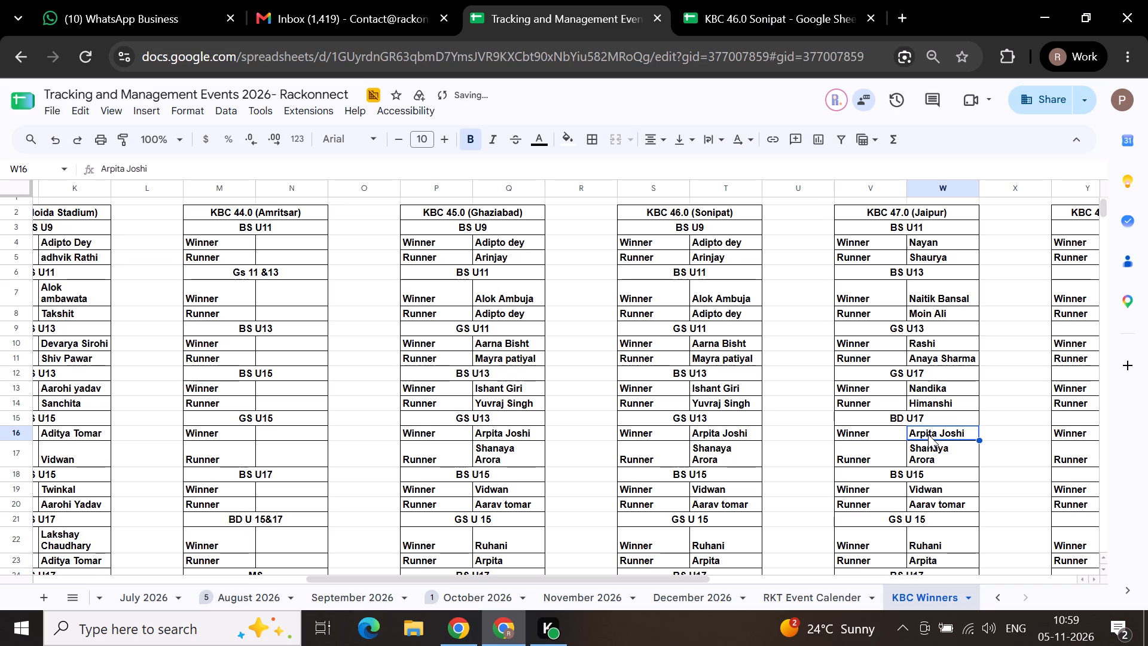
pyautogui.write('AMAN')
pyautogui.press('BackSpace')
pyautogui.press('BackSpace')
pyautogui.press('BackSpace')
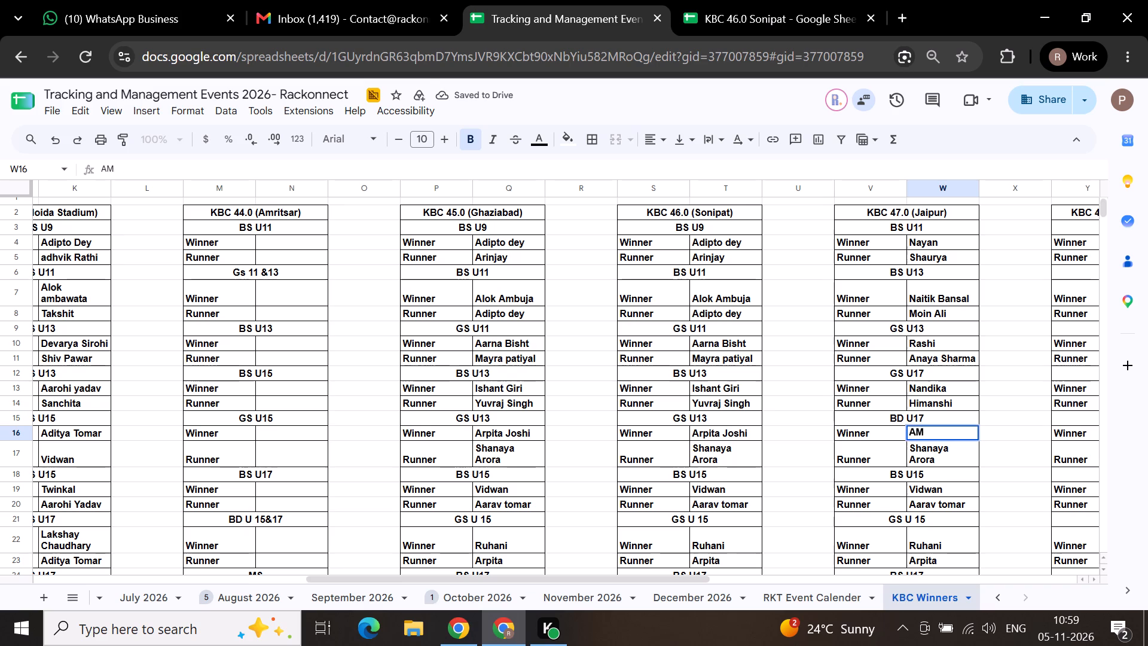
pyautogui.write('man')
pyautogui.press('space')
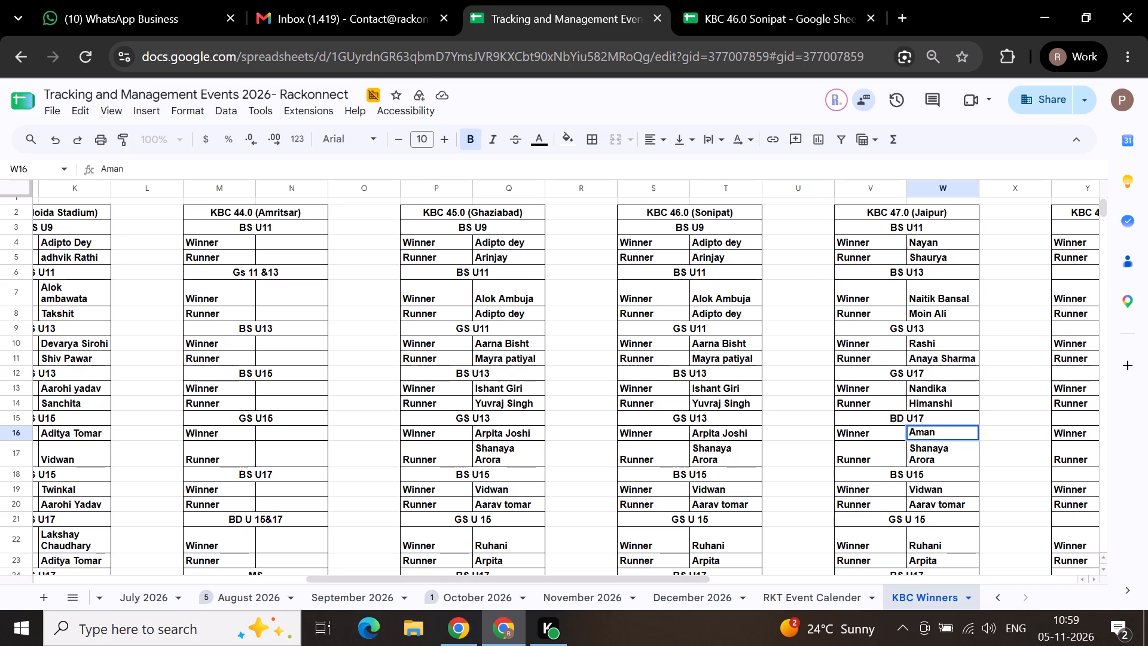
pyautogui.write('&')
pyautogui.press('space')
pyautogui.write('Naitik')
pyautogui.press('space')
# Enter Punya & Gaurav as the runners-up in the BD U17 block of the KBC 47.0 table.
pyautogui.click(928, 452)
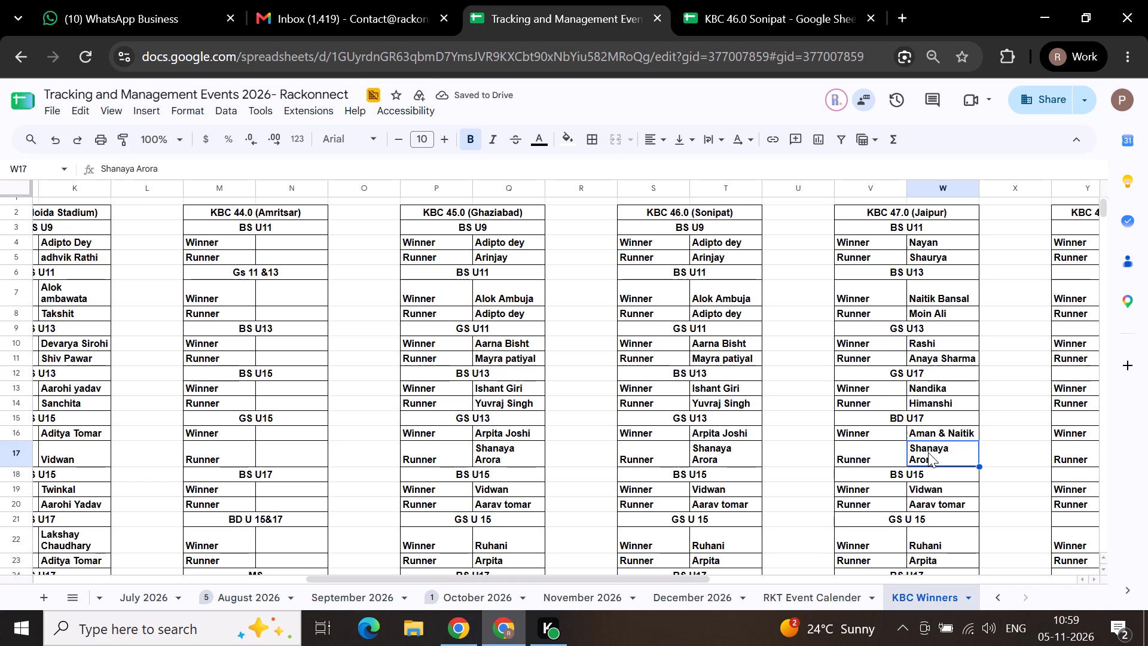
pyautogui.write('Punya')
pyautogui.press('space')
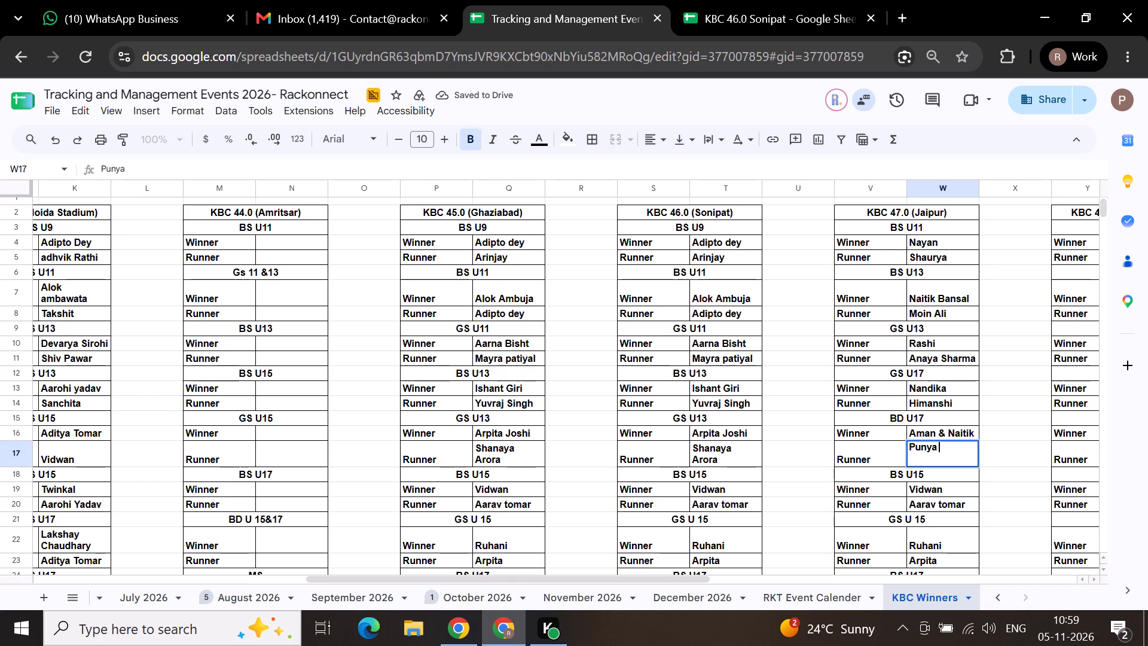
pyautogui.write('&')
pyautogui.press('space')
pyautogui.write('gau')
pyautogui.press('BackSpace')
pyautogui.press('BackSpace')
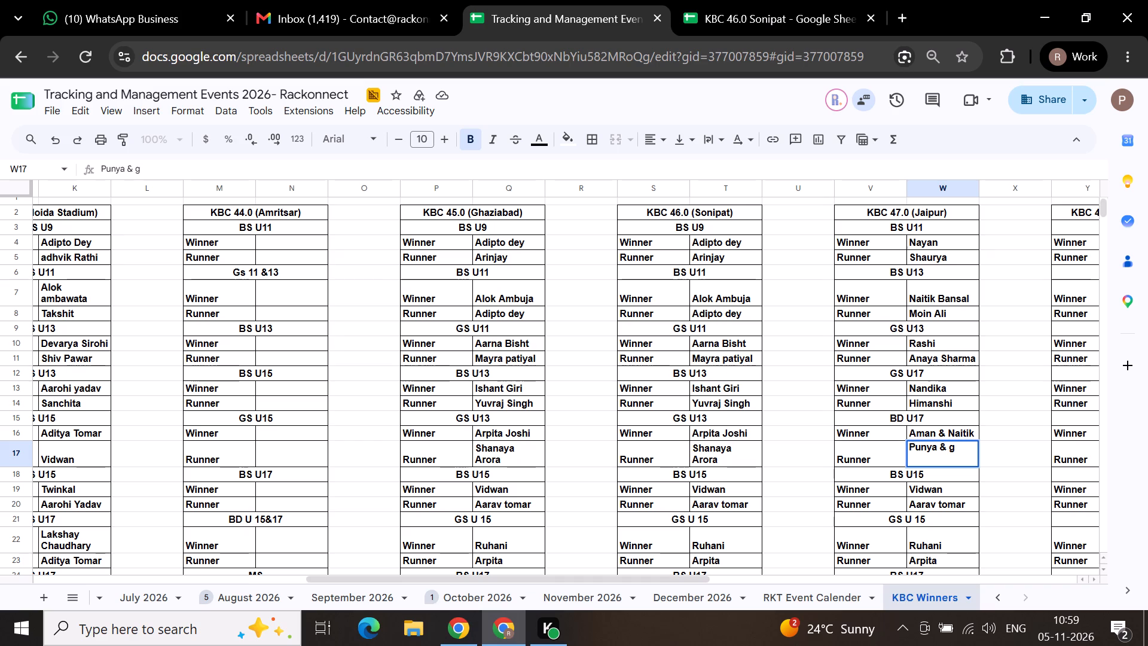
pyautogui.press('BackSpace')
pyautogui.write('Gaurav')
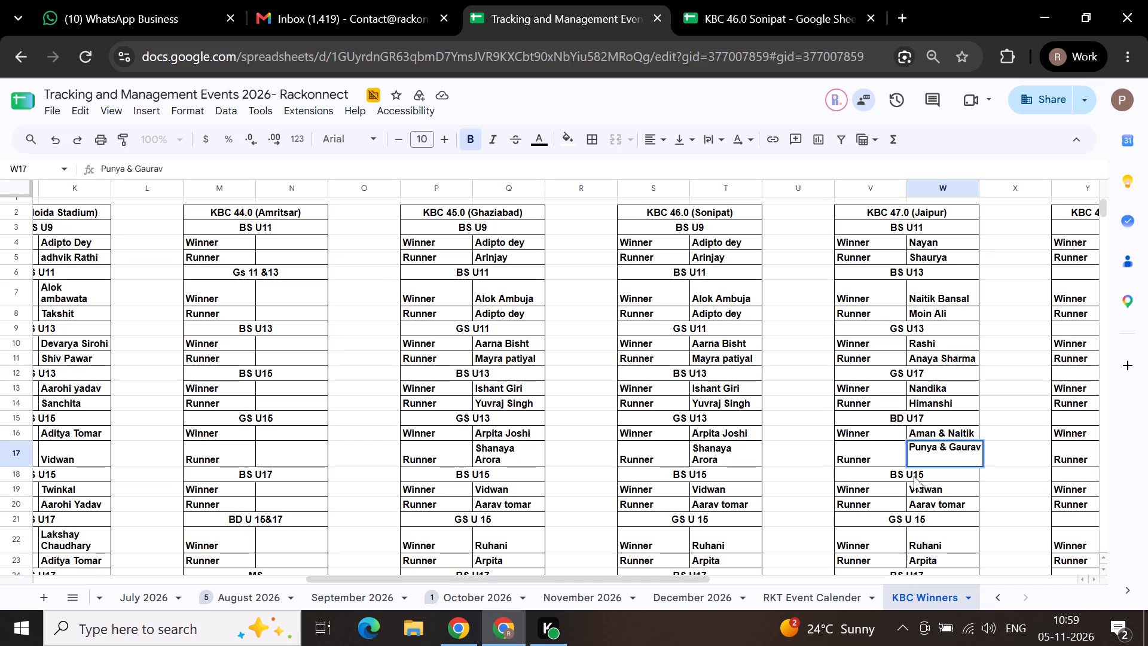
# Change the heading at row 18 of the KBC 47.0 table to MD 80+.
pyautogui.click(914, 476)
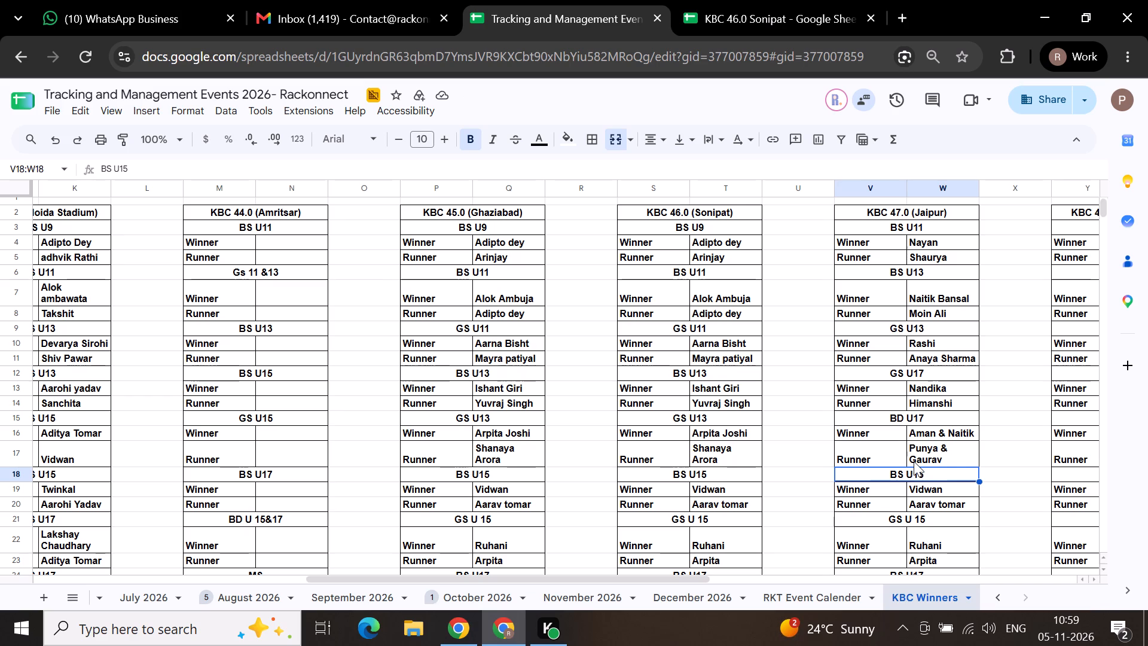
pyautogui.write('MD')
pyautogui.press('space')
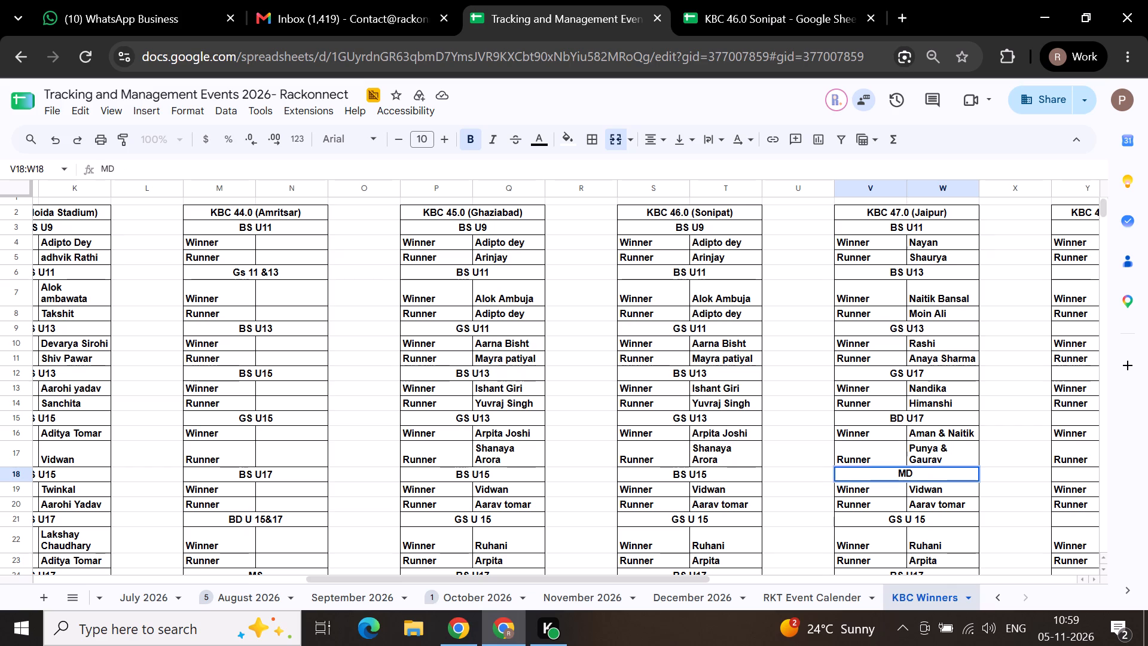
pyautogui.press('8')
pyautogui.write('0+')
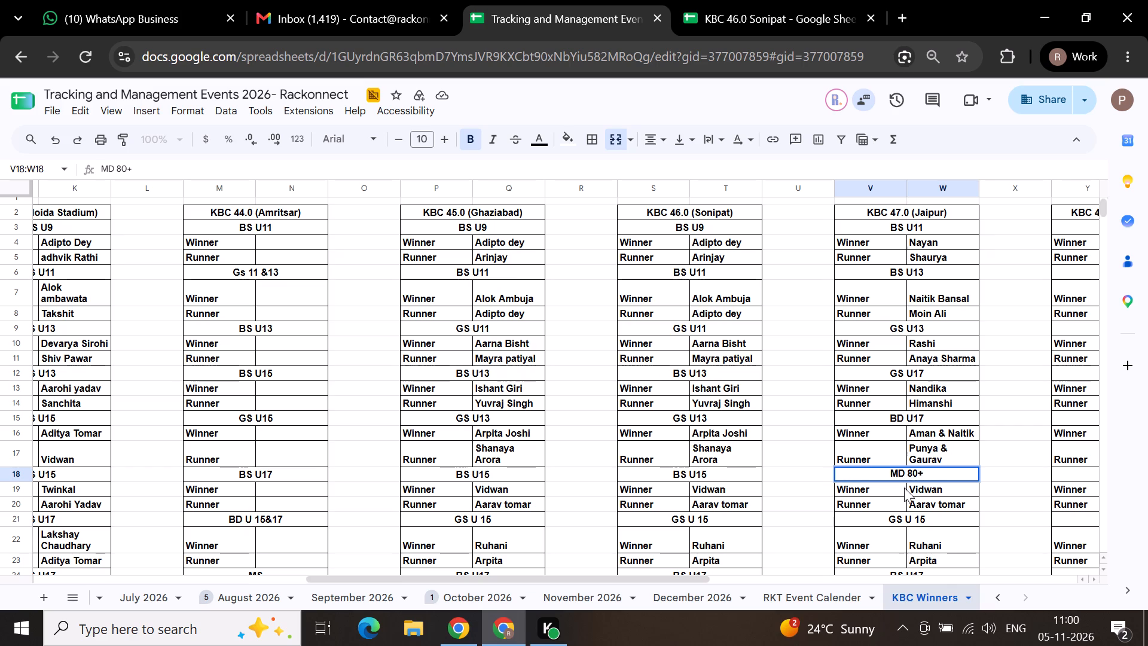
# Enter Pushpendra & Hitesh as the winners in the MD 80+ block of the KBC 47.0 table.
pyautogui.click(916, 489)
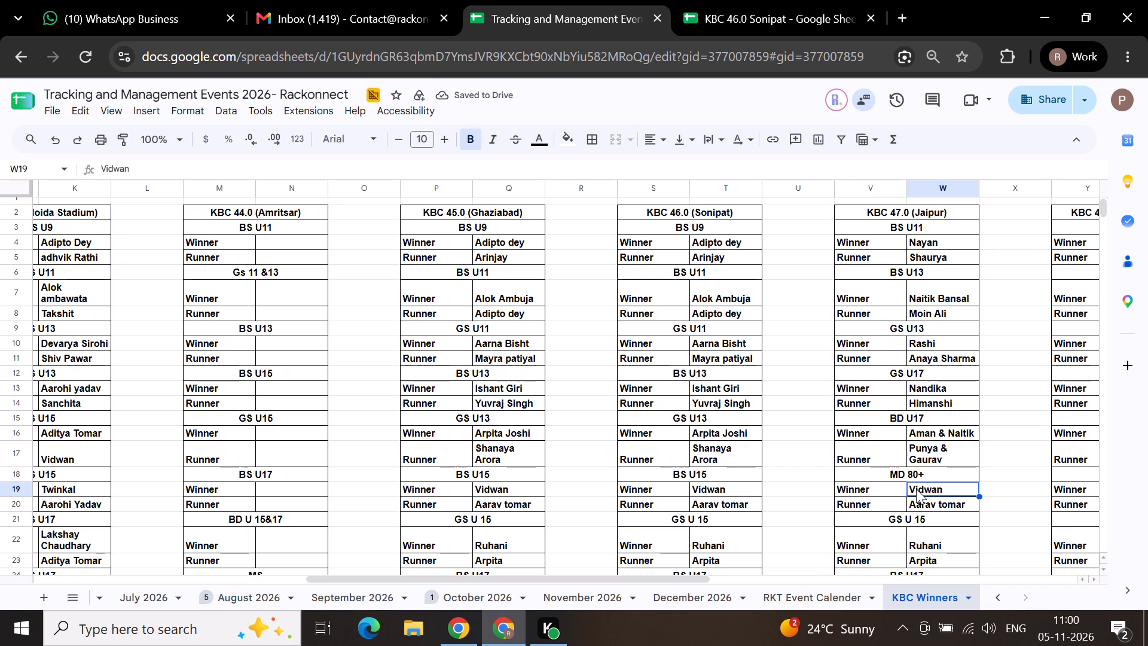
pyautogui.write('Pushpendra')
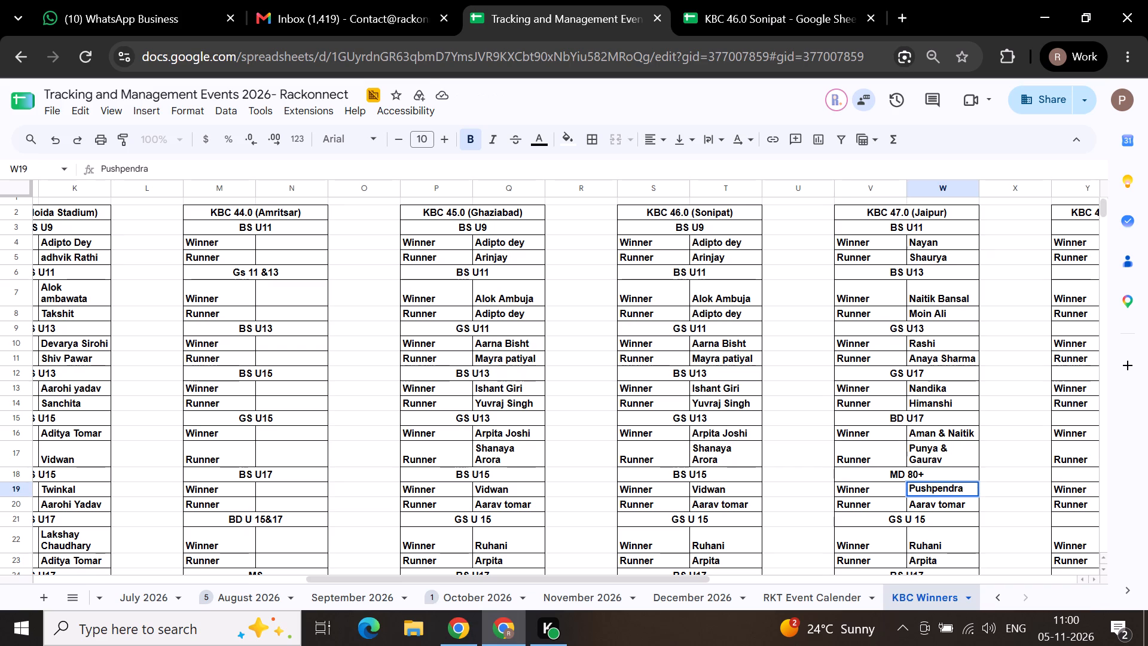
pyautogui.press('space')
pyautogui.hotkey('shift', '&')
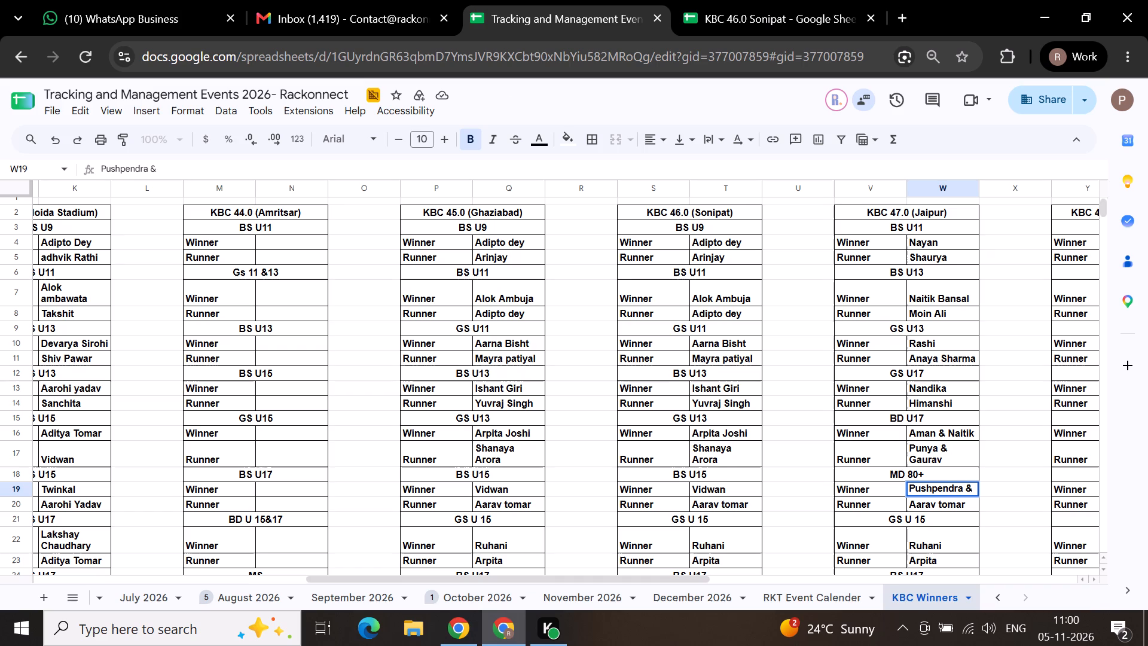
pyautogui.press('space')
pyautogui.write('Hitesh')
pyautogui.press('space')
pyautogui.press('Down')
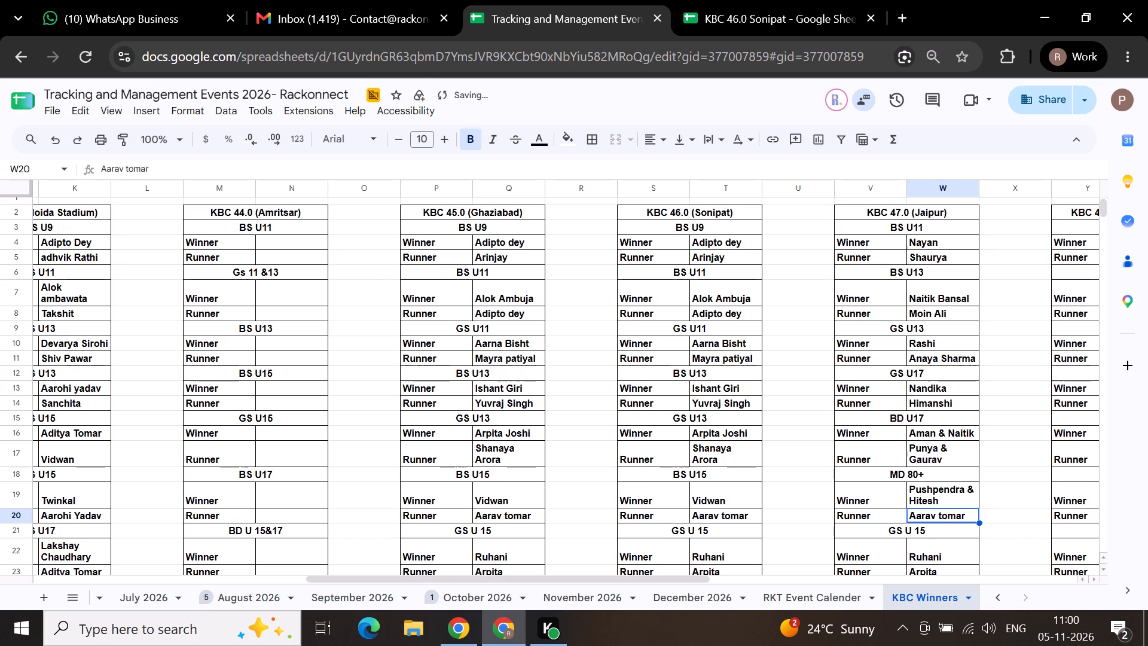
# Enter Kapil & Ravinder as the runners-up in the MD 80+ block of the KBC 47.0 table.
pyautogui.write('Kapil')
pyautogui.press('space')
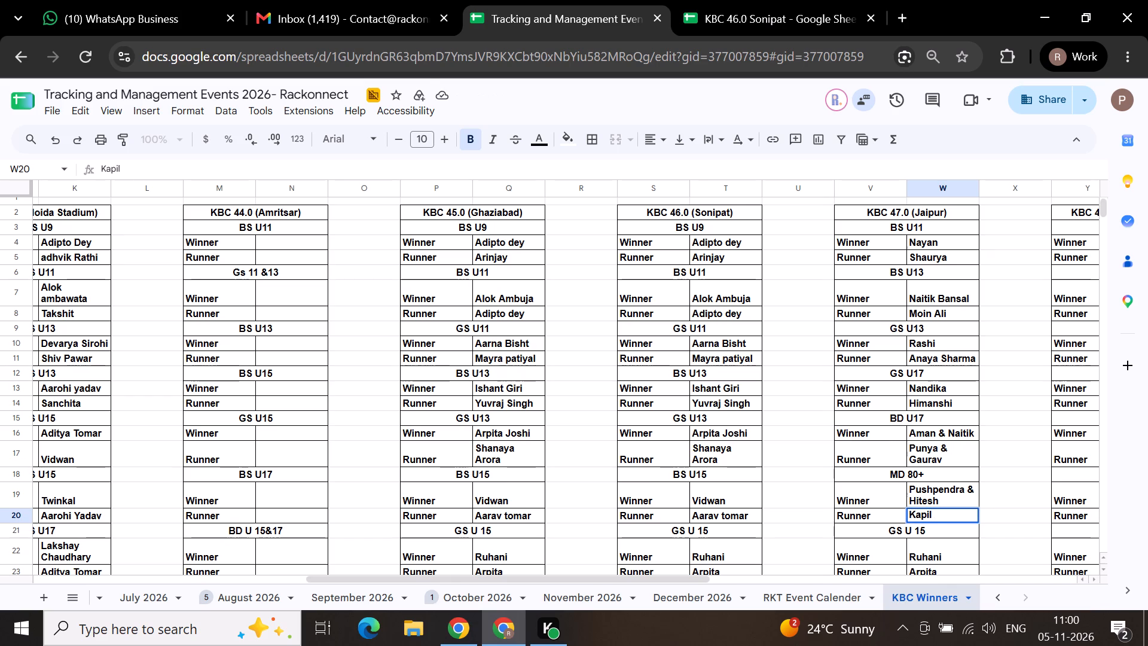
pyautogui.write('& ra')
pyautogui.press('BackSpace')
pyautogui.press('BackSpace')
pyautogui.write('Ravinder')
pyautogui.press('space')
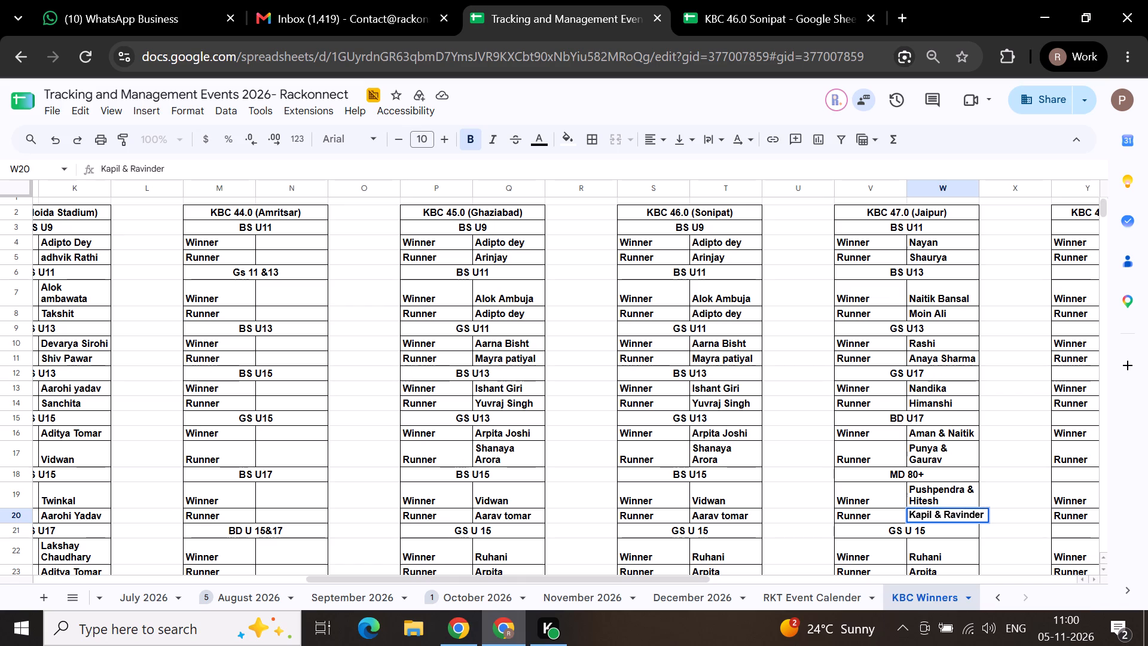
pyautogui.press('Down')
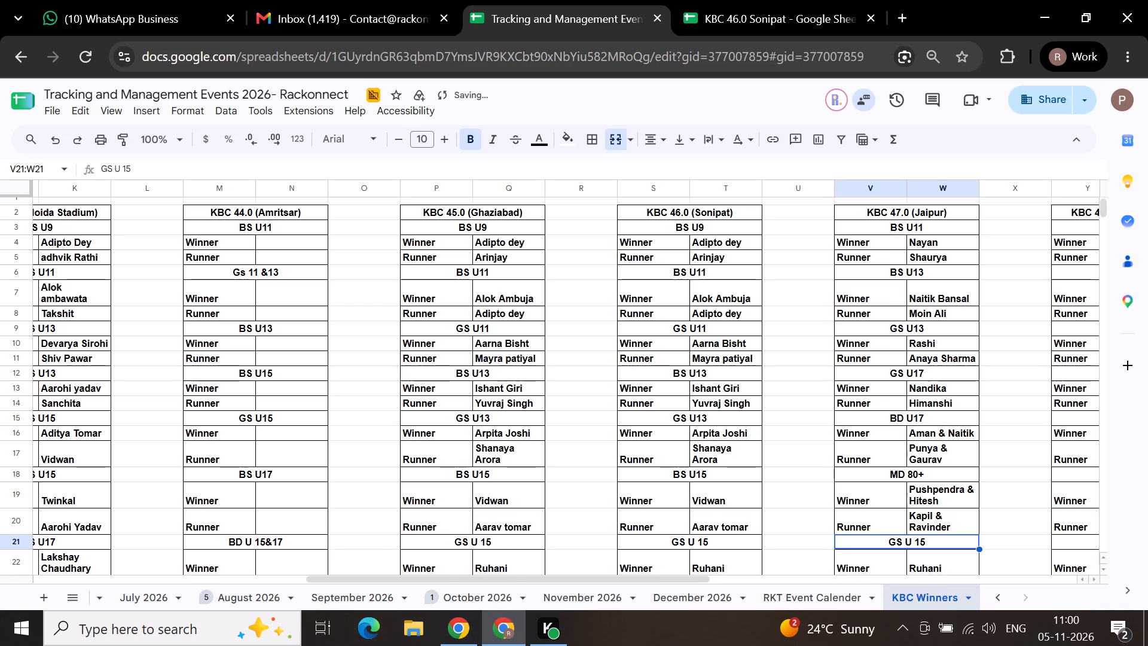
# Clear the contents of the leftover blocks in rows 21 to 29 of the KBC 47.0 table.
pyautogui.scroll(-1, 968, 481)
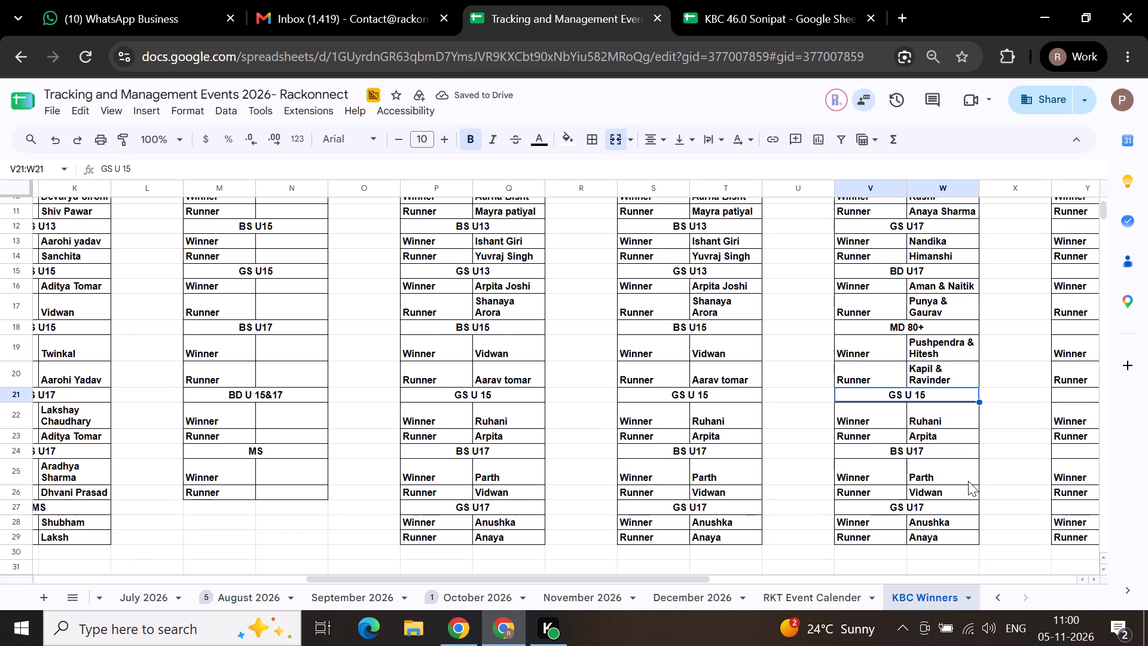
pyautogui.scroll(-1, 968, 481)
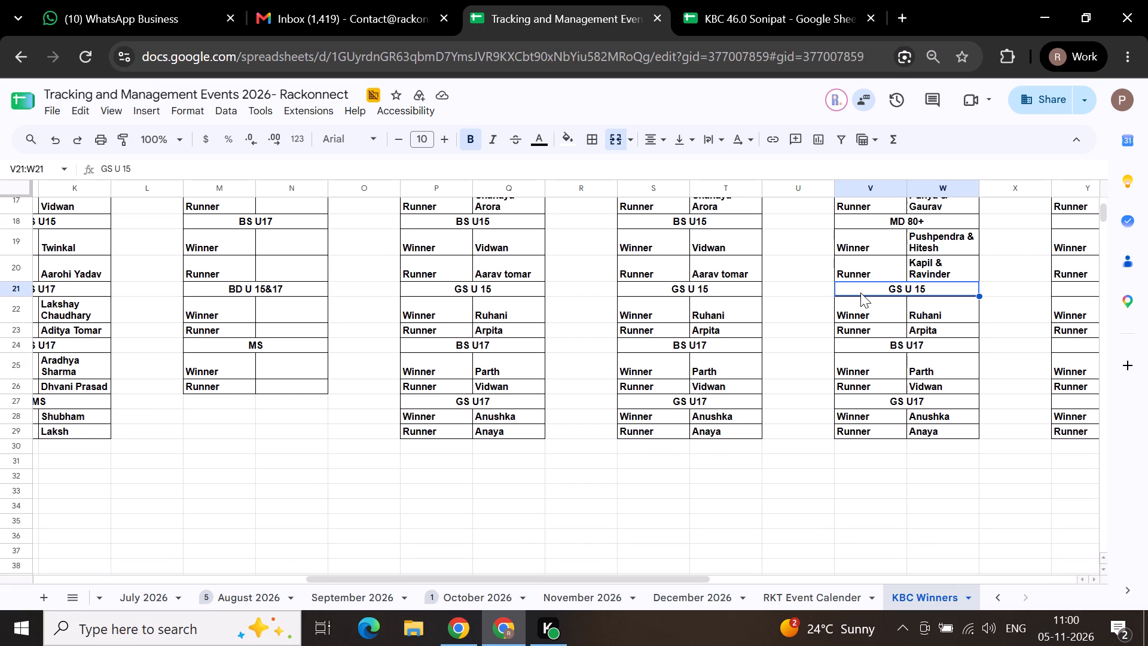
pyautogui.moveTo(860, 292); pyautogui.dragTo(900, 420)
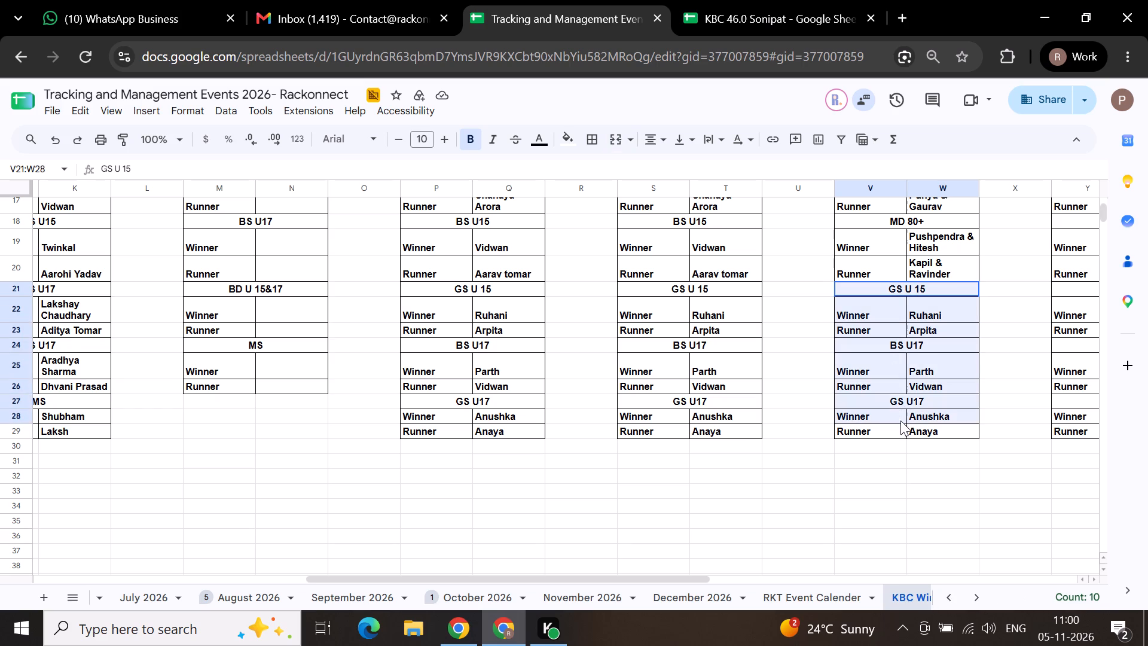
pyautogui.moveTo(900, 420); pyautogui.dragTo(902, 432)
pyautogui.press('BackSpace')
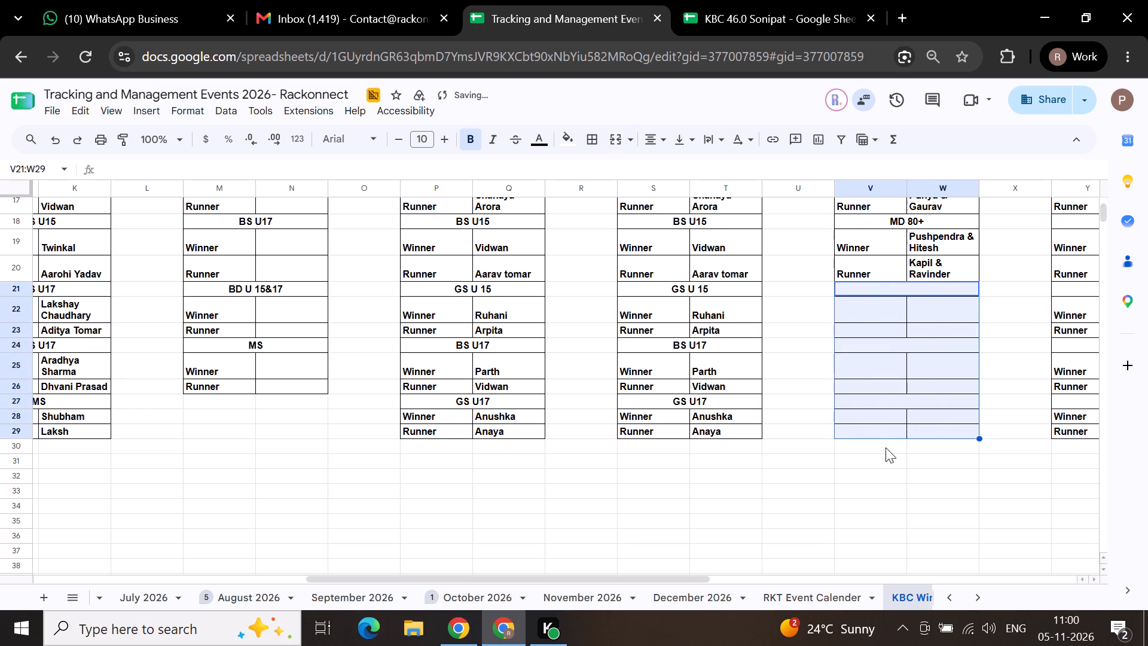
pyautogui.click(811, 488)
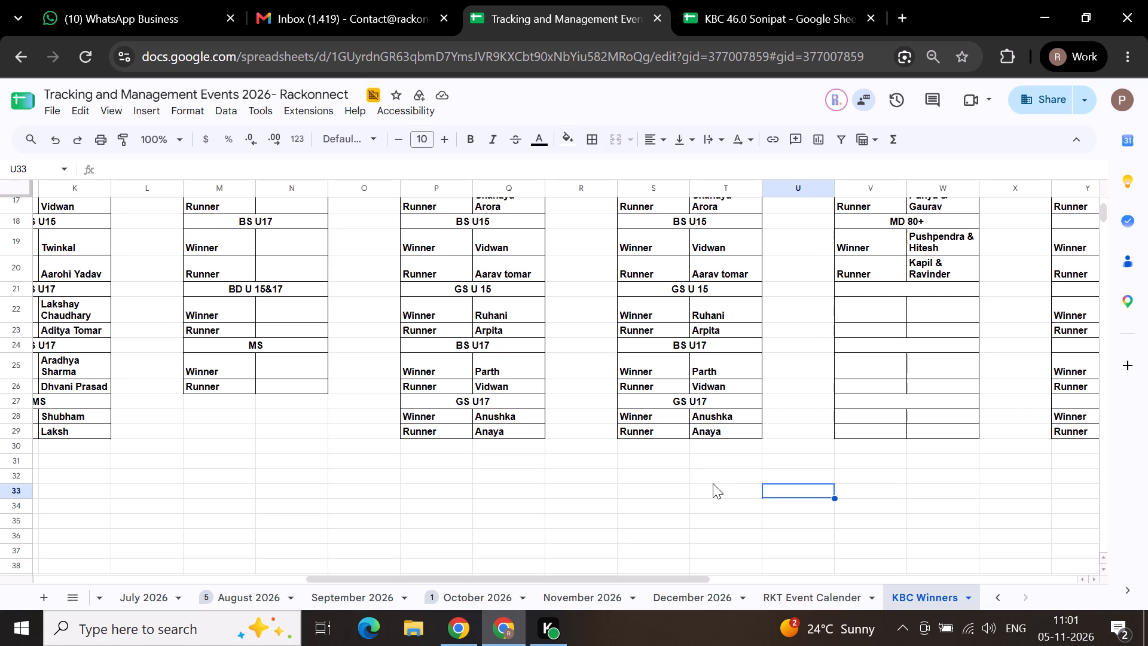
# Consult the BS U9 list in the KBC 46.0 Sonipat spreadsheet and enter Hiten as winner and the runner-up's full name in KBC 46.0's BS U9 block.
pyautogui.scroll(9, 714, 499)
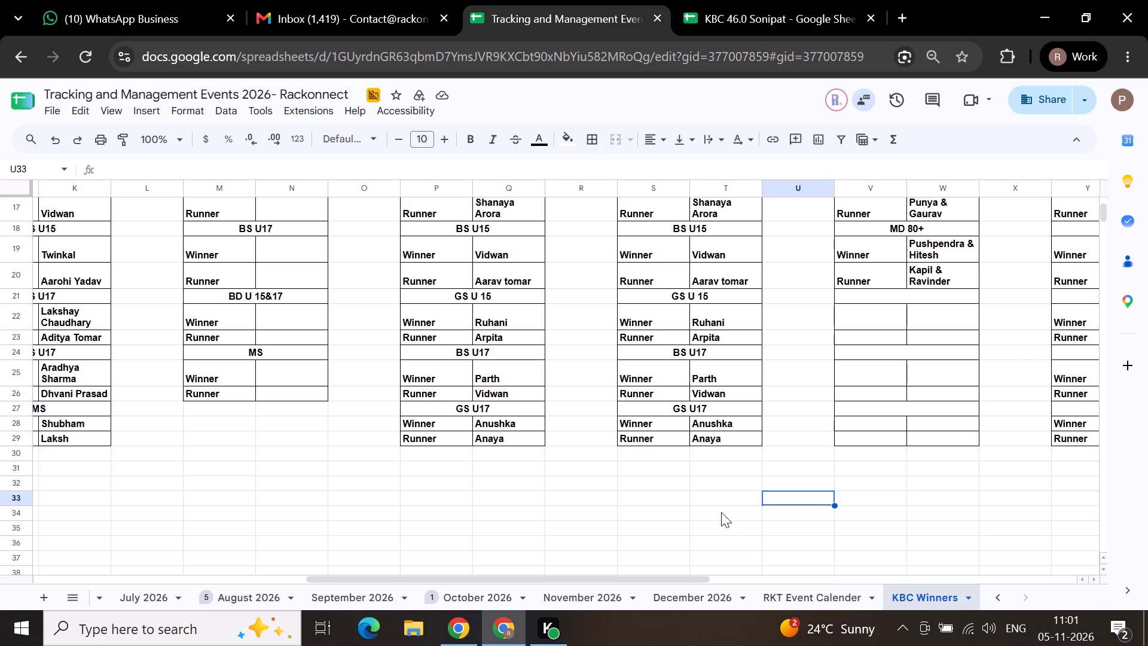
pyautogui.scroll(3, 721, 512)
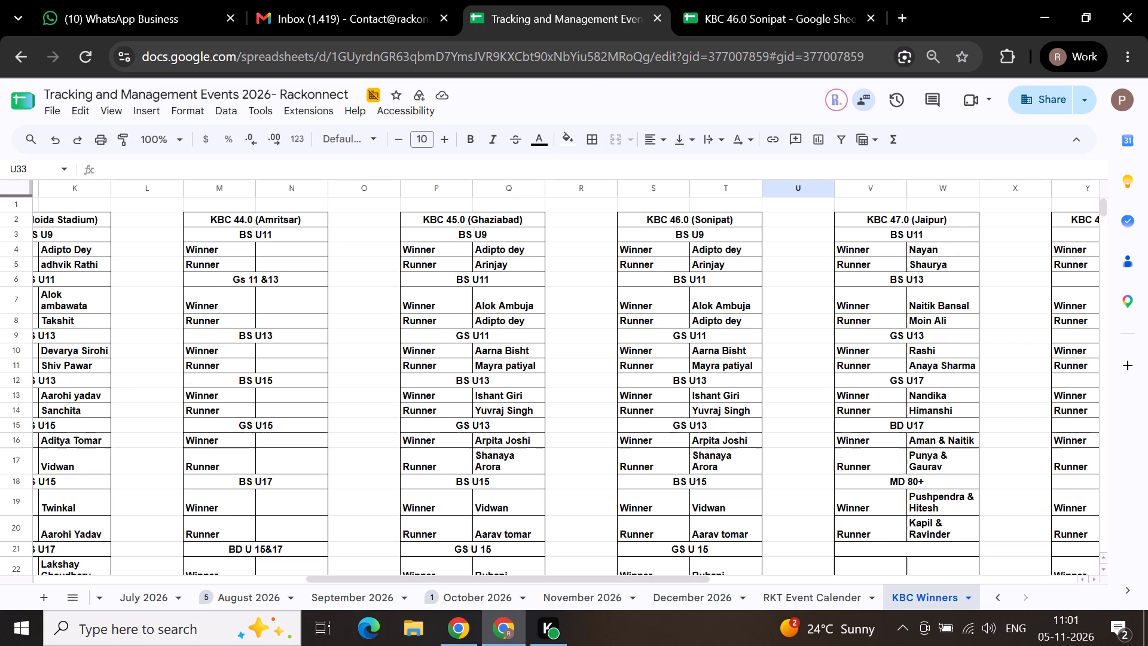
pyautogui.click(774, 5)
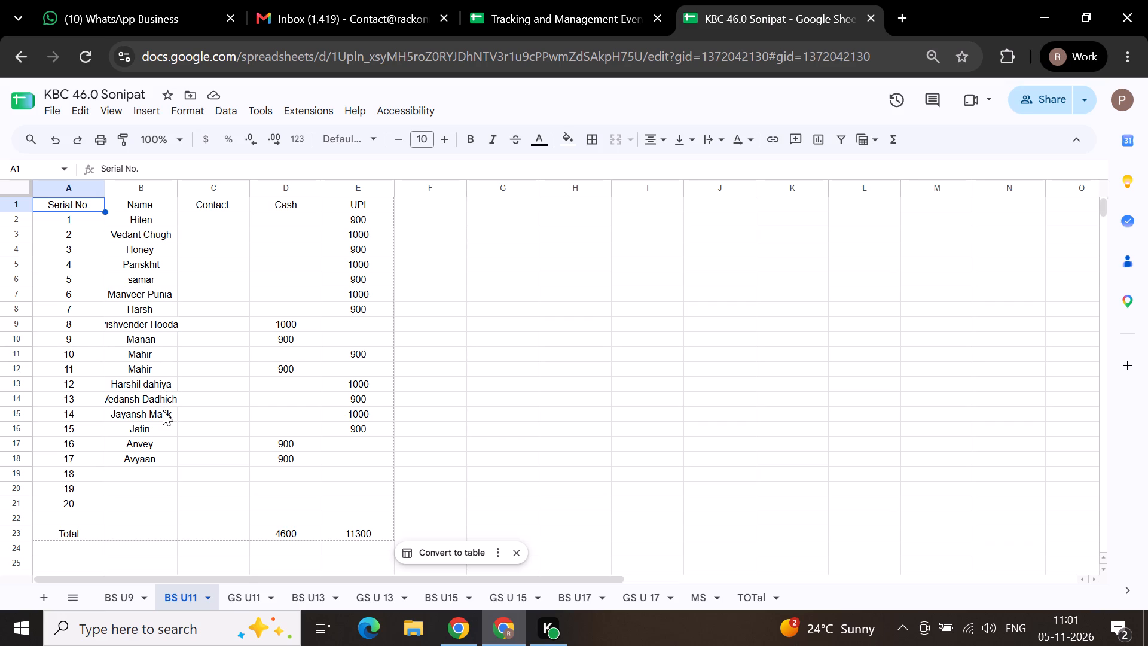
pyautogui.click(138, 593)
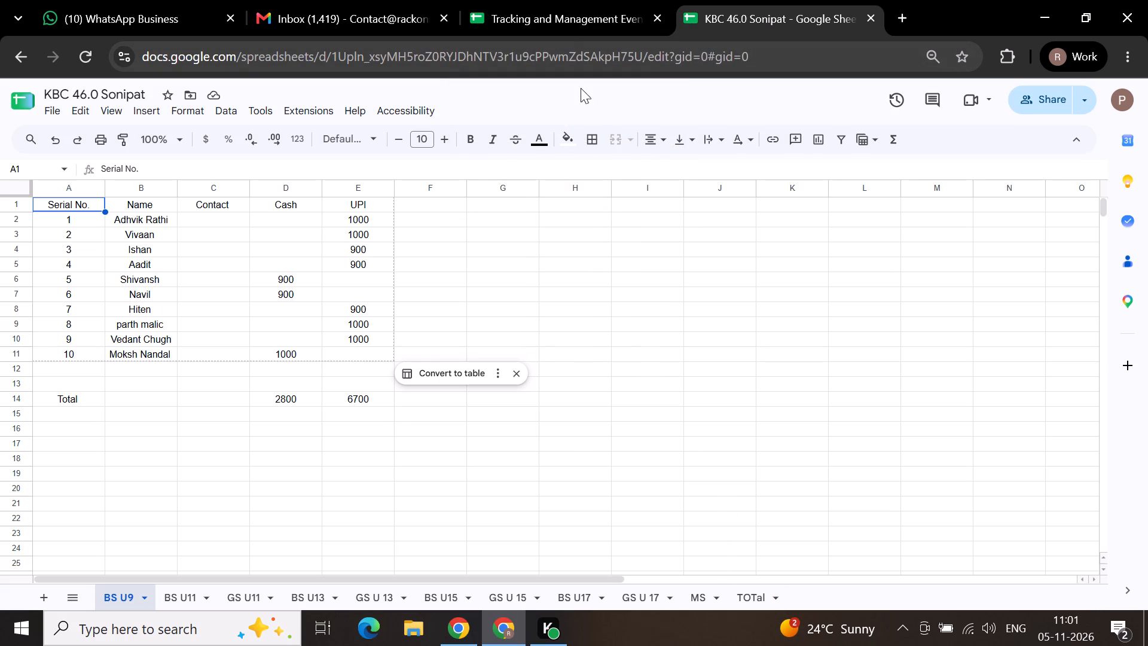
pyautogui.click(560, 30)
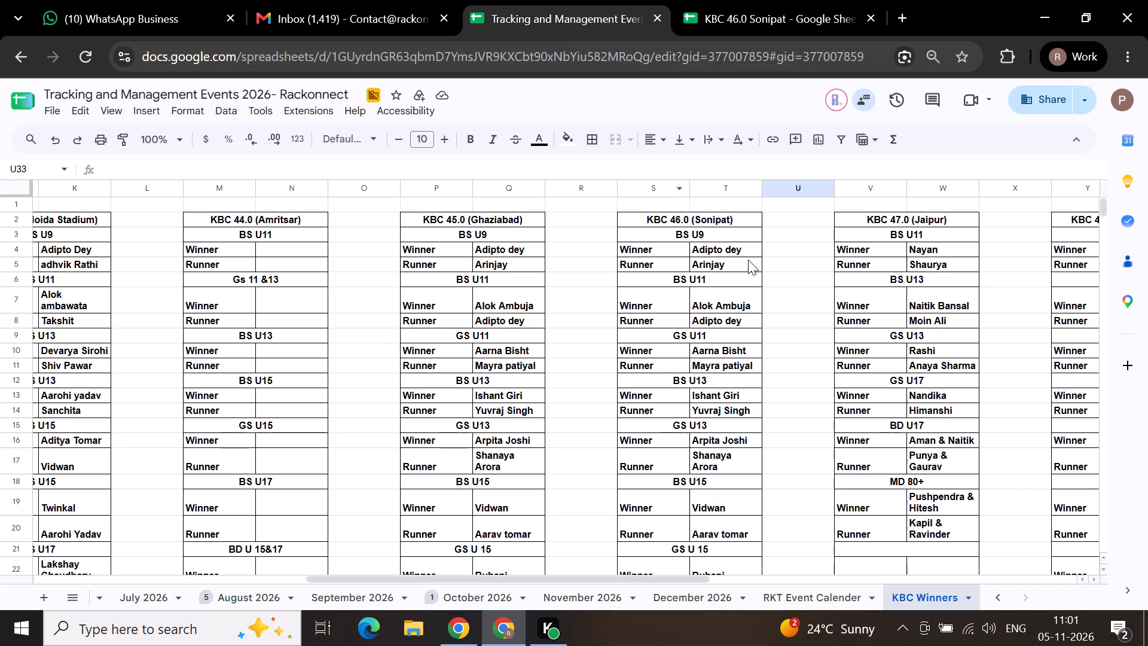
pyautogui.click(709, 249)
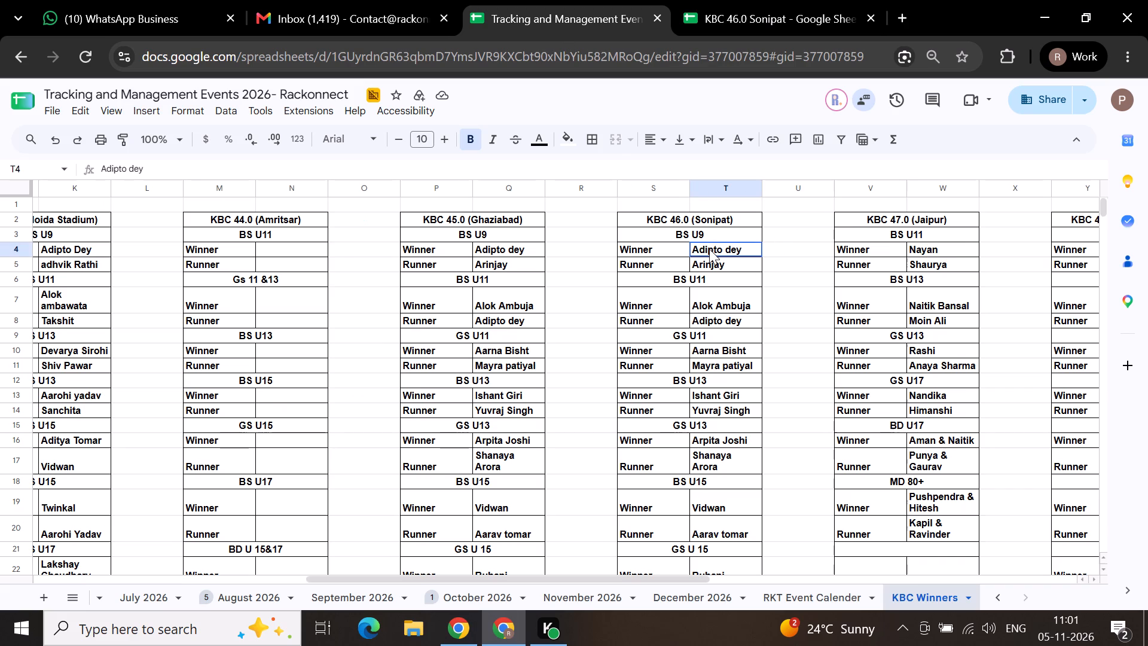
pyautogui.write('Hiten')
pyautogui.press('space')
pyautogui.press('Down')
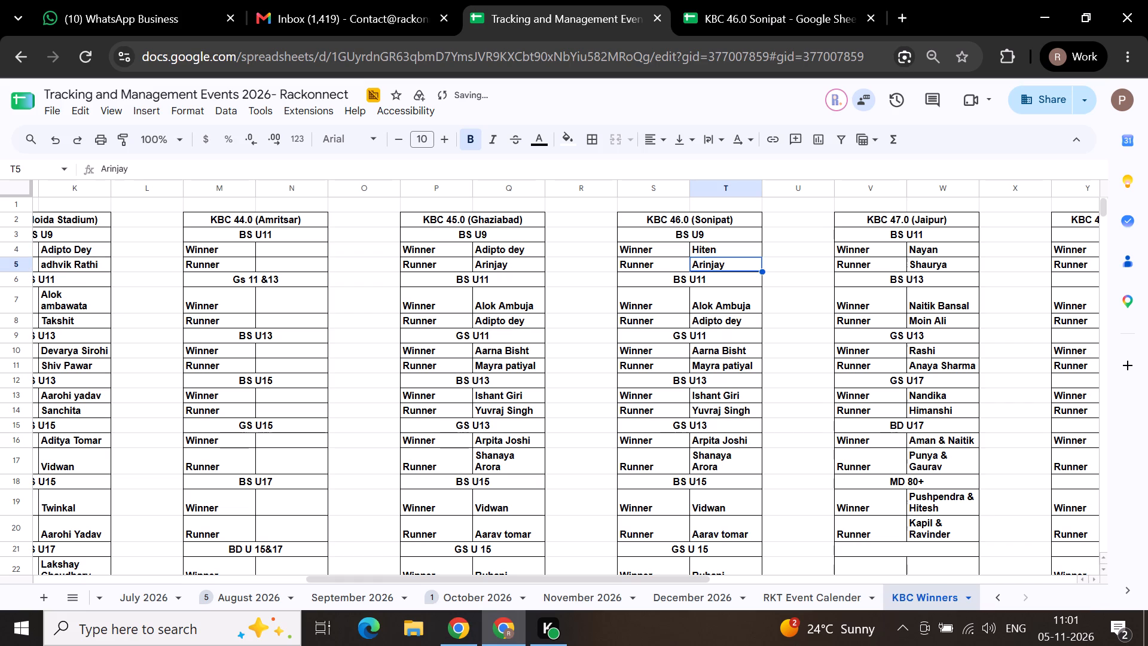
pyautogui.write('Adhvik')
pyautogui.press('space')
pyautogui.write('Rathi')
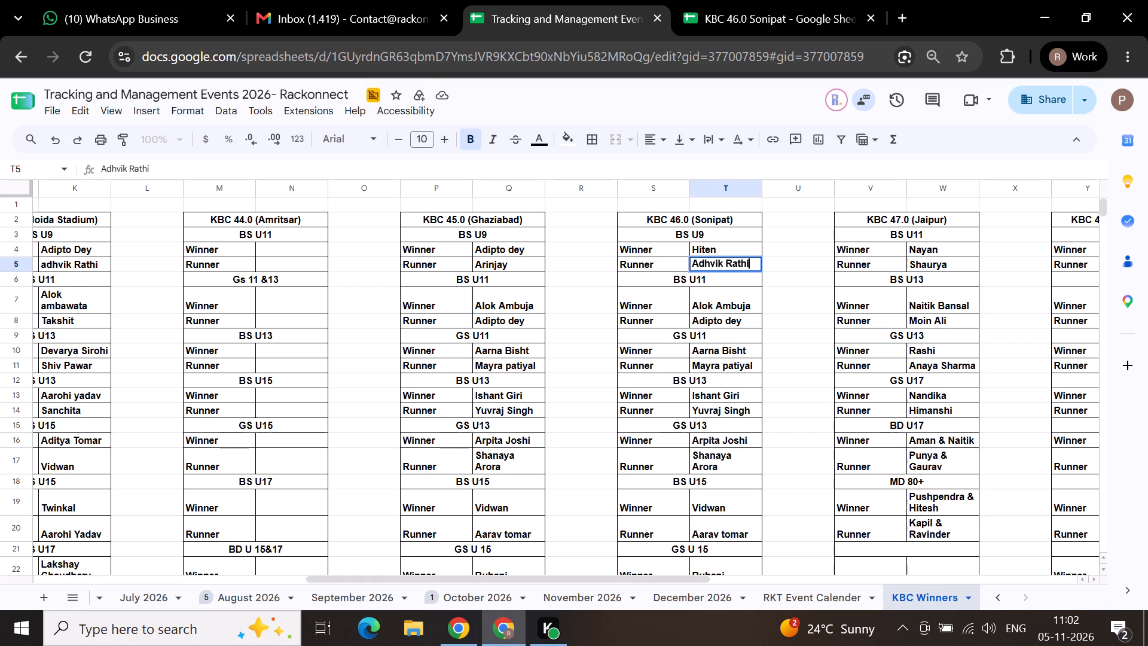
# Enter Hiten as the winner in the BS U11 block of the KBC 46.0 (Sonipat) table.
pyautogui.click(716, 307)
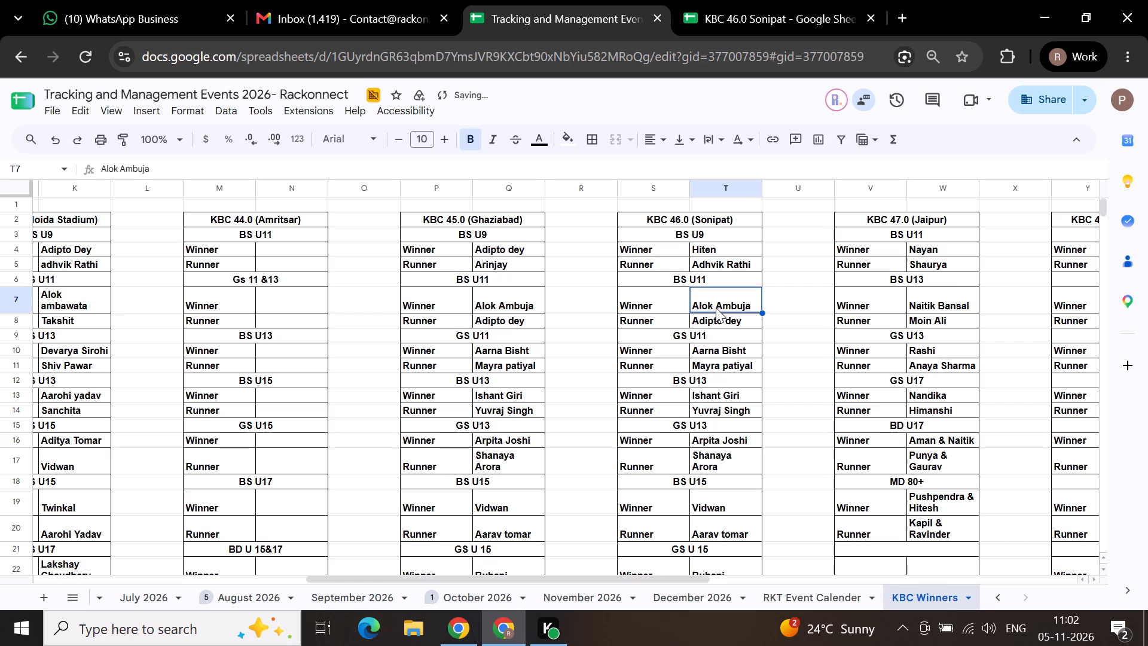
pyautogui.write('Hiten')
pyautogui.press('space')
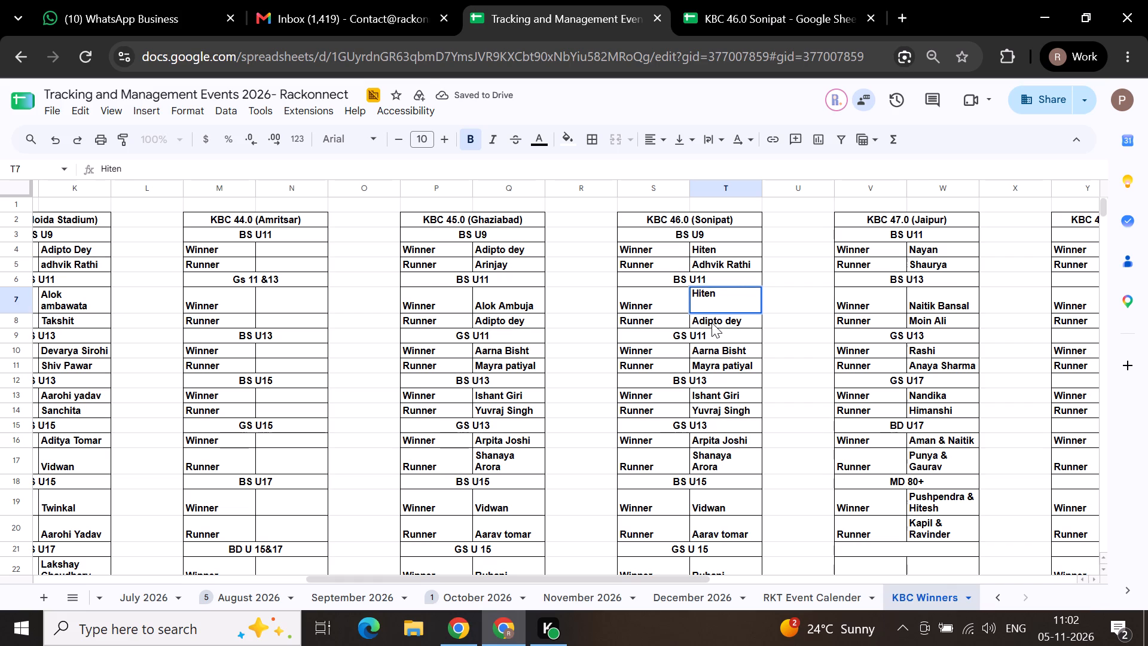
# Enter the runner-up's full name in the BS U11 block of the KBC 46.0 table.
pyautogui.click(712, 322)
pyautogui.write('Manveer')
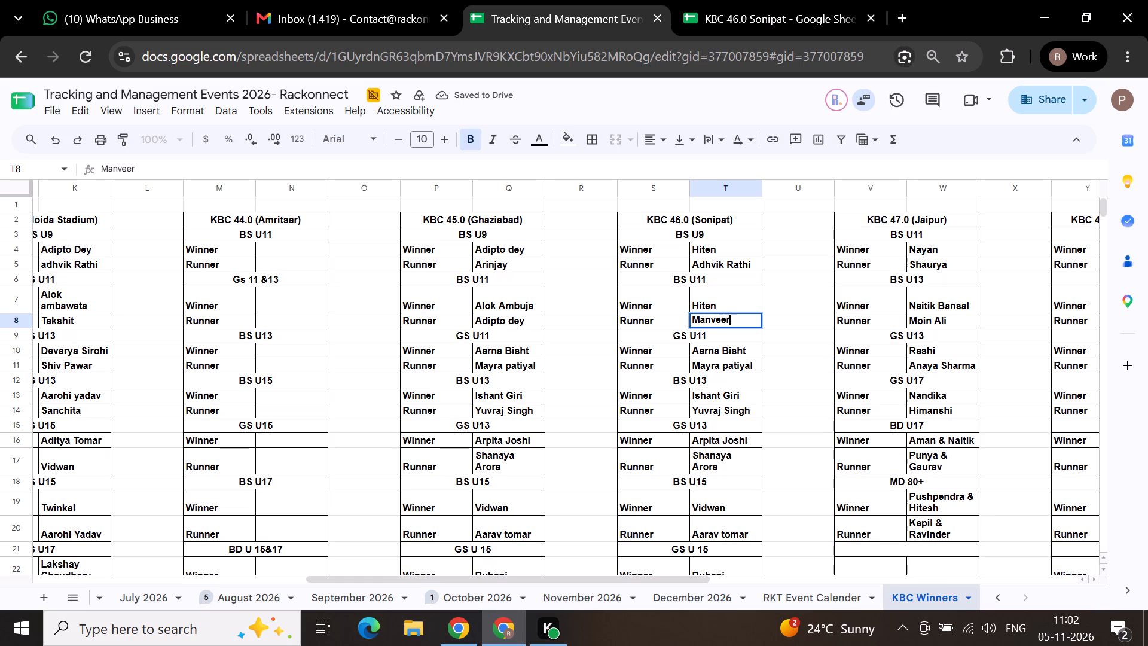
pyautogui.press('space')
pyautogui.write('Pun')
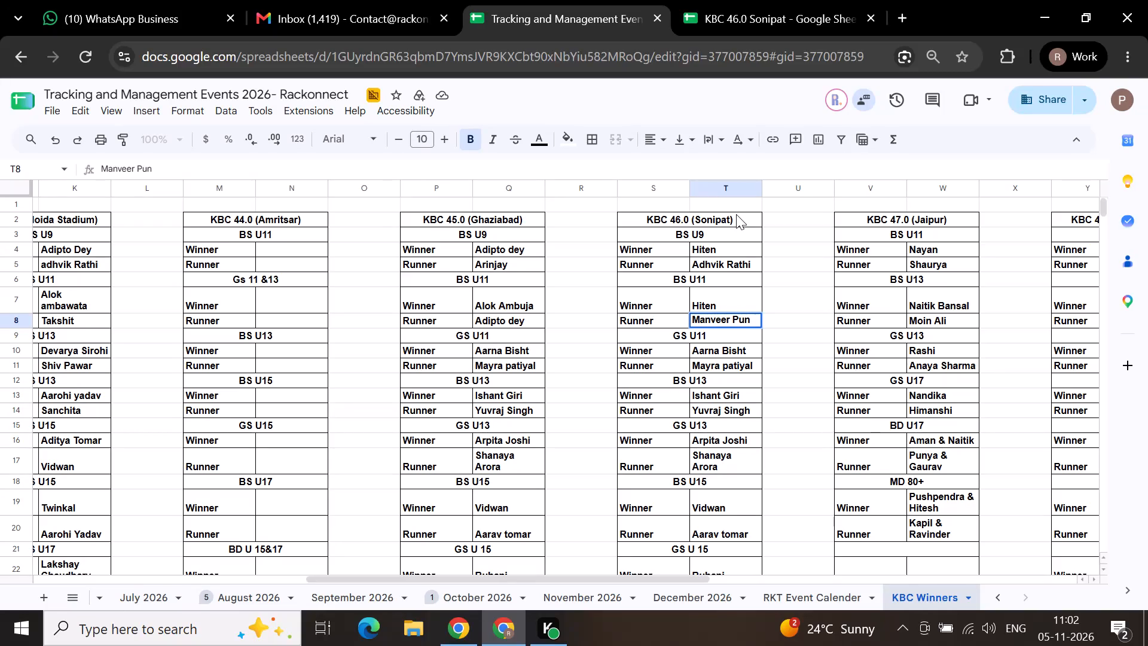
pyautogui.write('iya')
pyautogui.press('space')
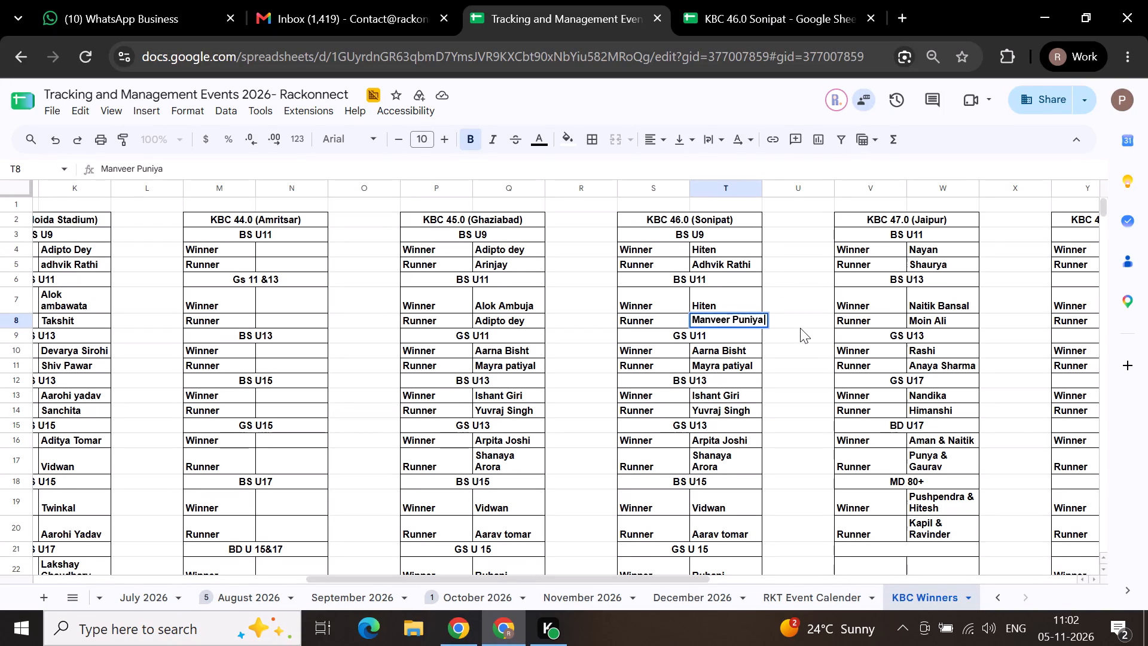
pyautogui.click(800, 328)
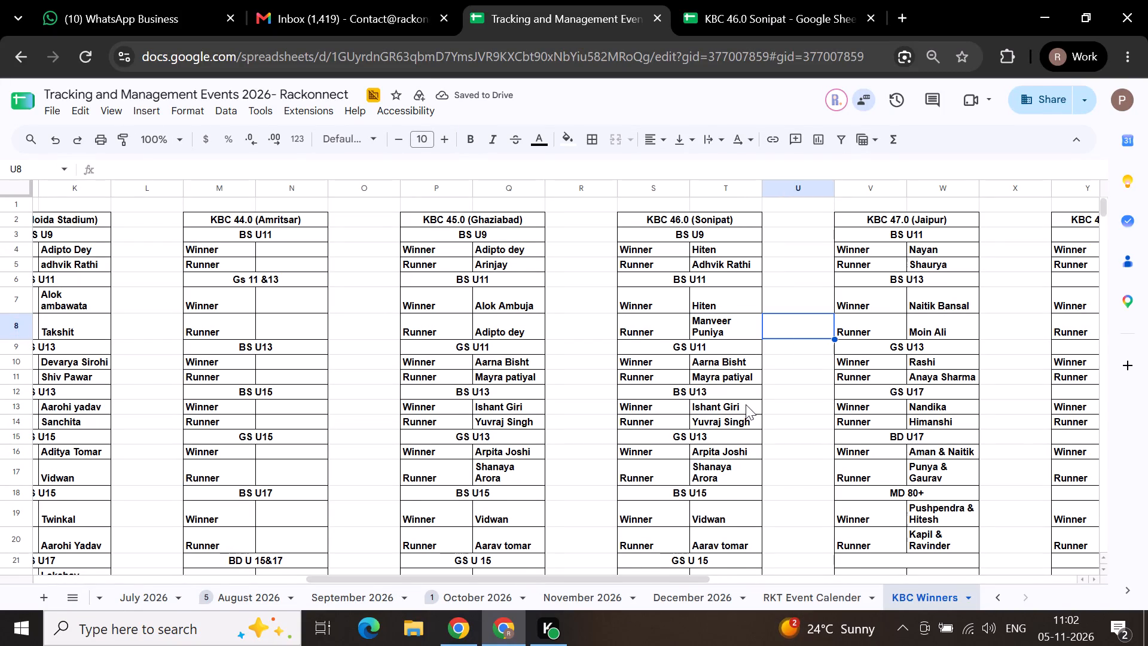
# Consult the GS U11 list in the KBC 46.0 Sonipat spreadsheet and return to the KBC Winners sheet.
pyautogui.click(804, 5)
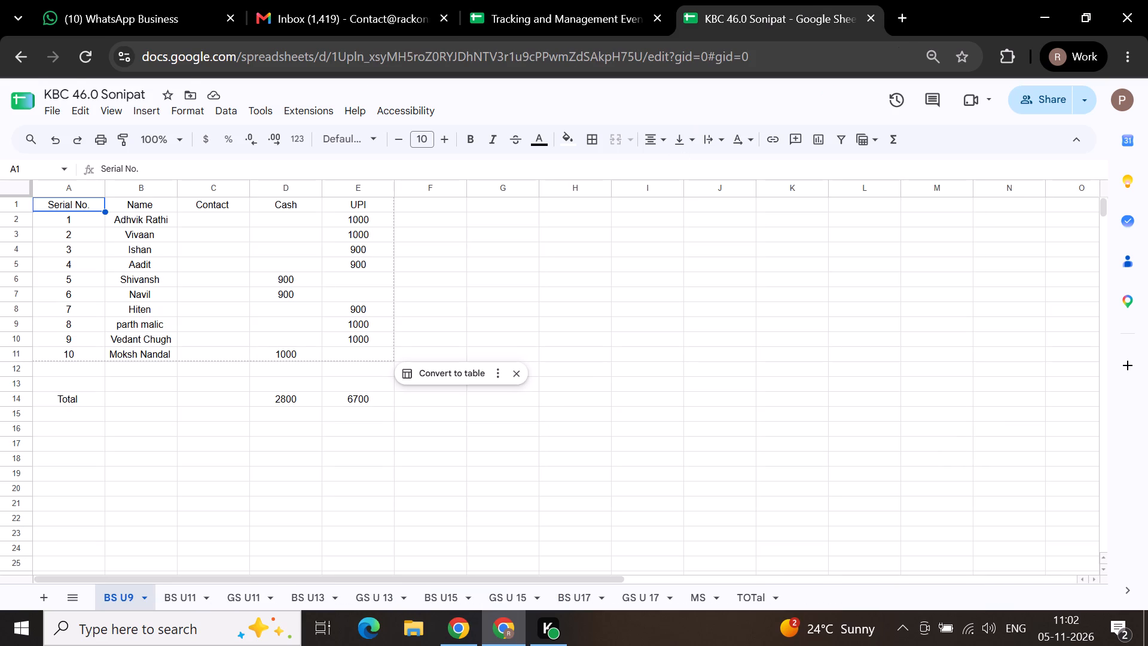
pyautogui.click(231, 590)
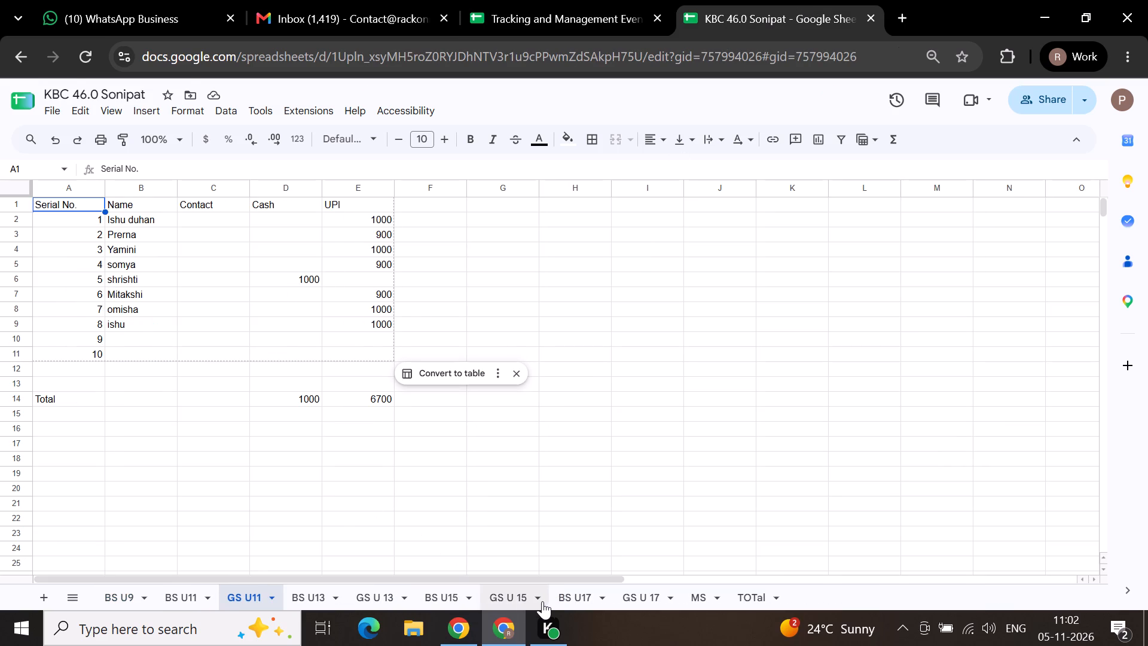
pyautogui.click(569, 7)
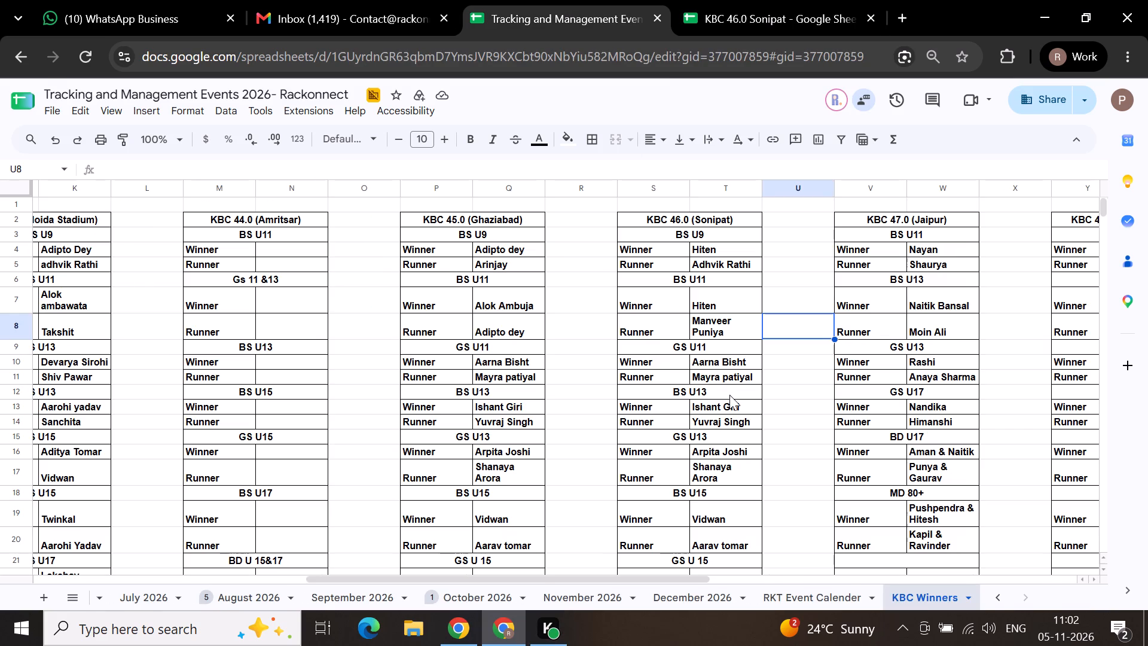
# Replace the BS U11 runner-up in the KBC 46.0 (Sonipat) table with Jatin.
pyautogui.scroll(-1, 729, 395)
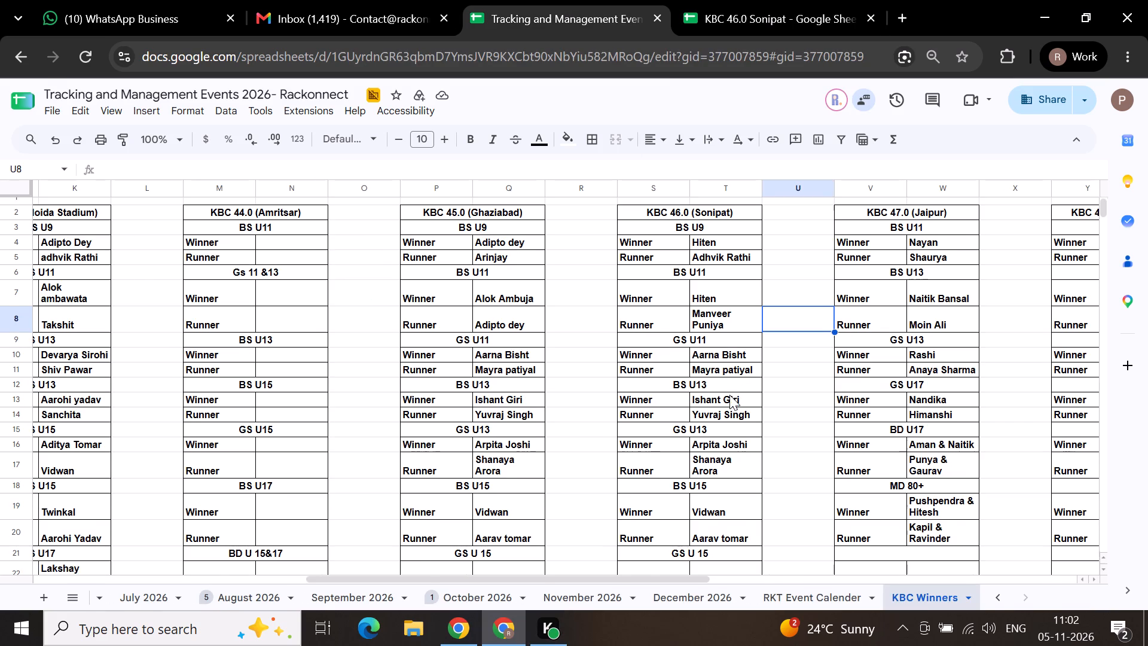
pyautogui.scroll(-1, 729, 395)
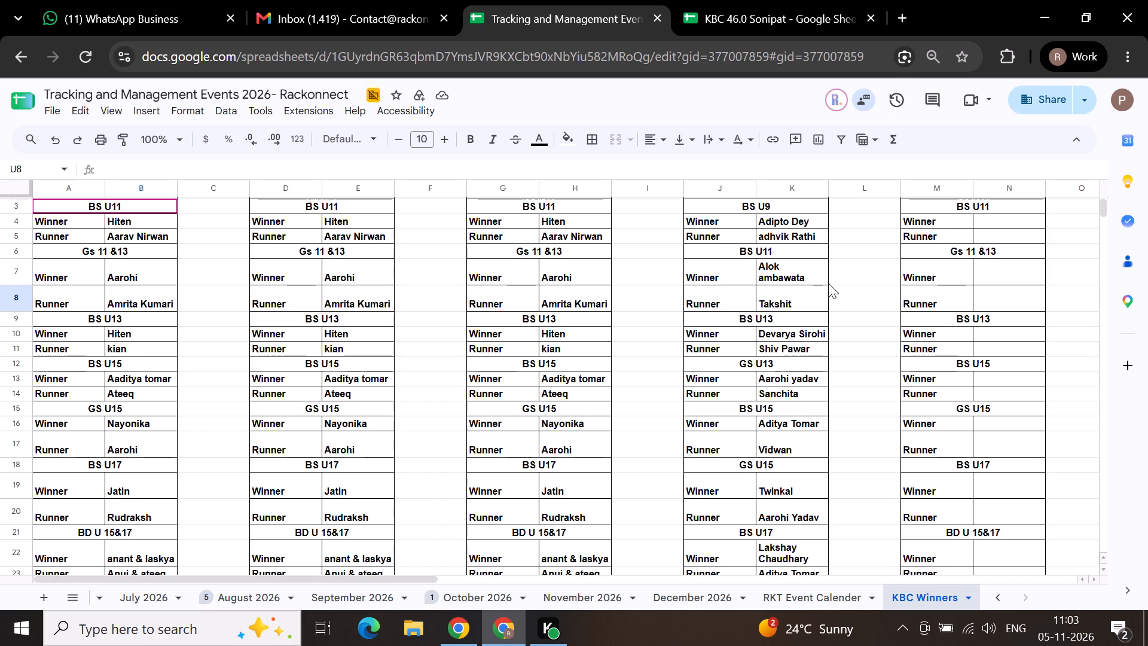
pyautogui.scroll(14, 790, 287)
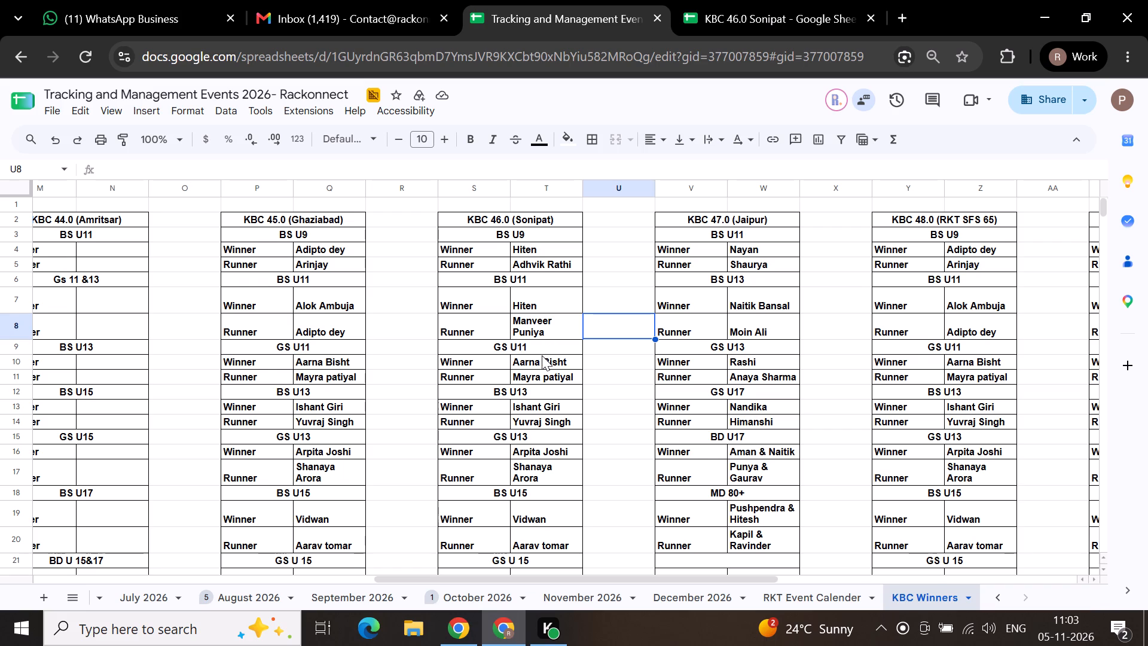
pyautogui.click(527, 323)
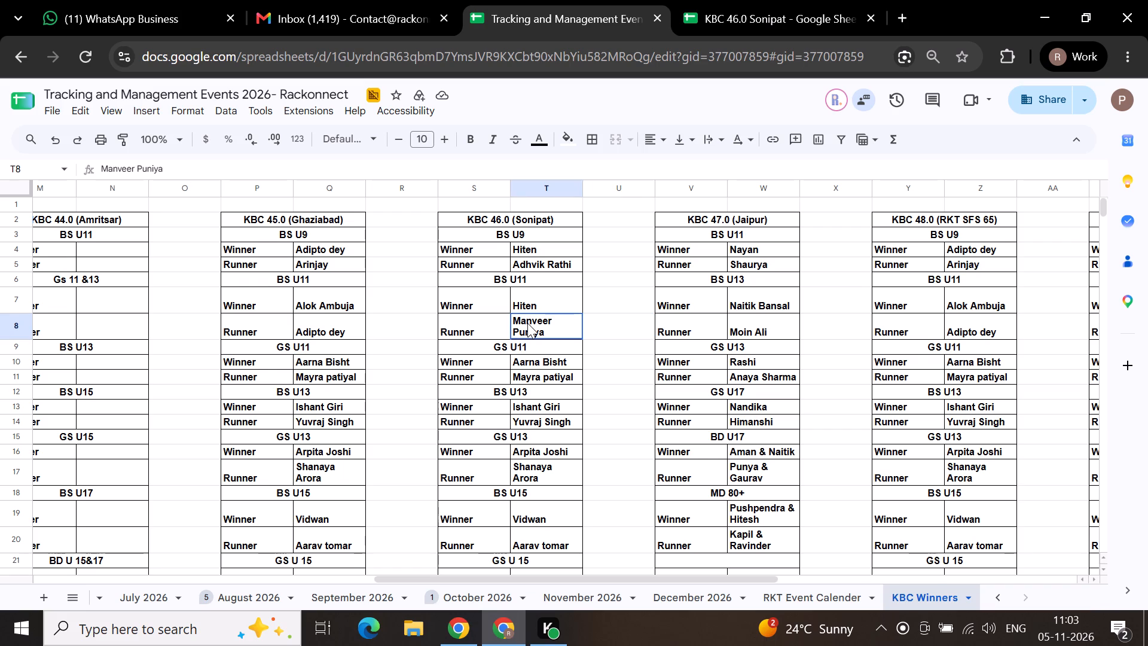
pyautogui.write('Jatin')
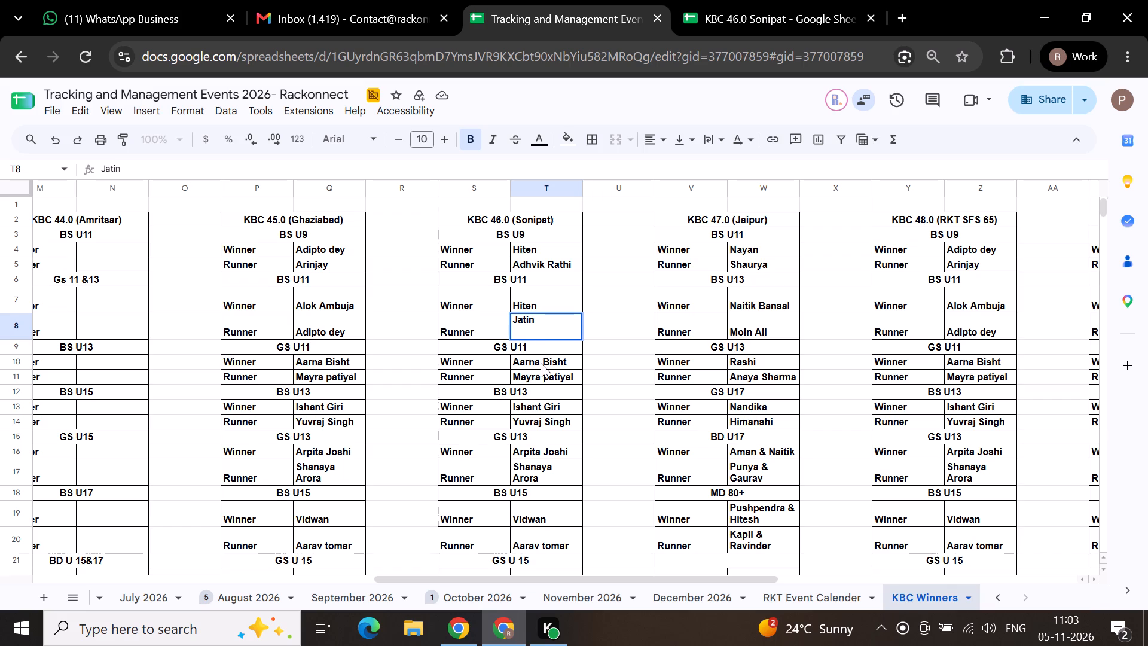
# Enter Omisha as winner and Mitakshi as runner-up in the GS U11 block of the KBC 46.0 table.
pyautogui.click(541, 363)
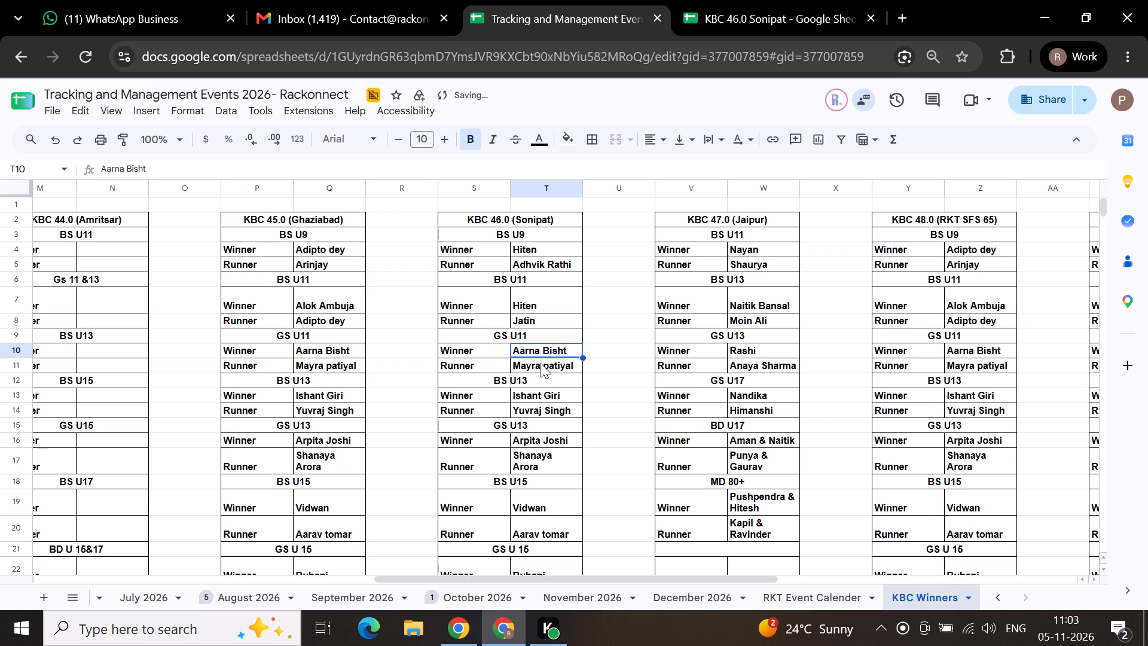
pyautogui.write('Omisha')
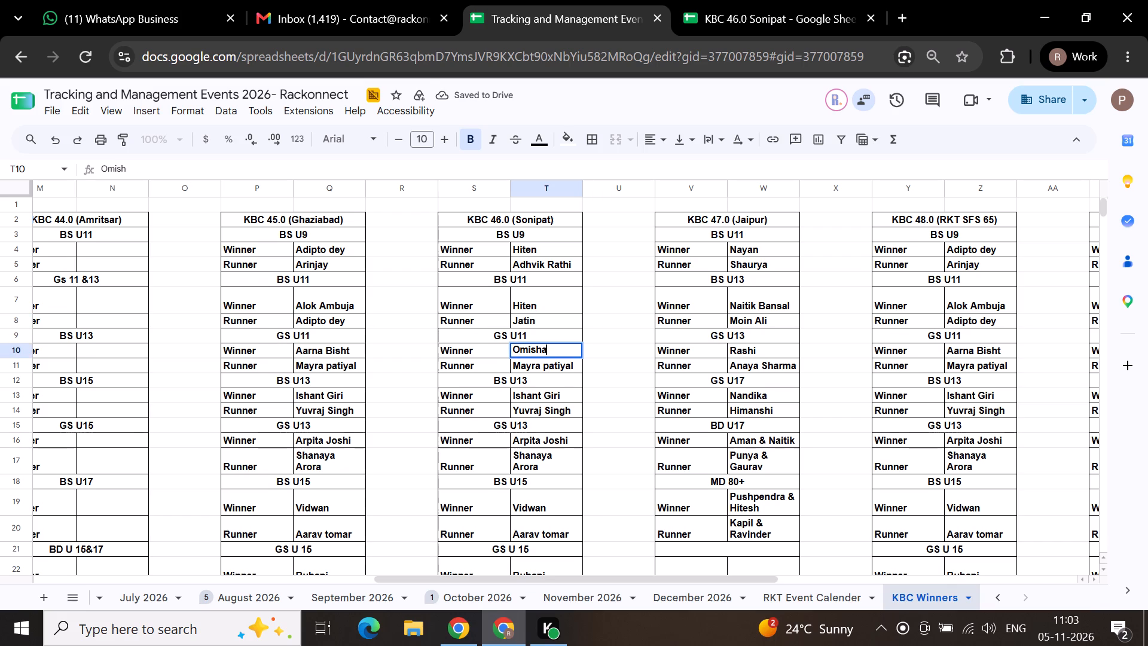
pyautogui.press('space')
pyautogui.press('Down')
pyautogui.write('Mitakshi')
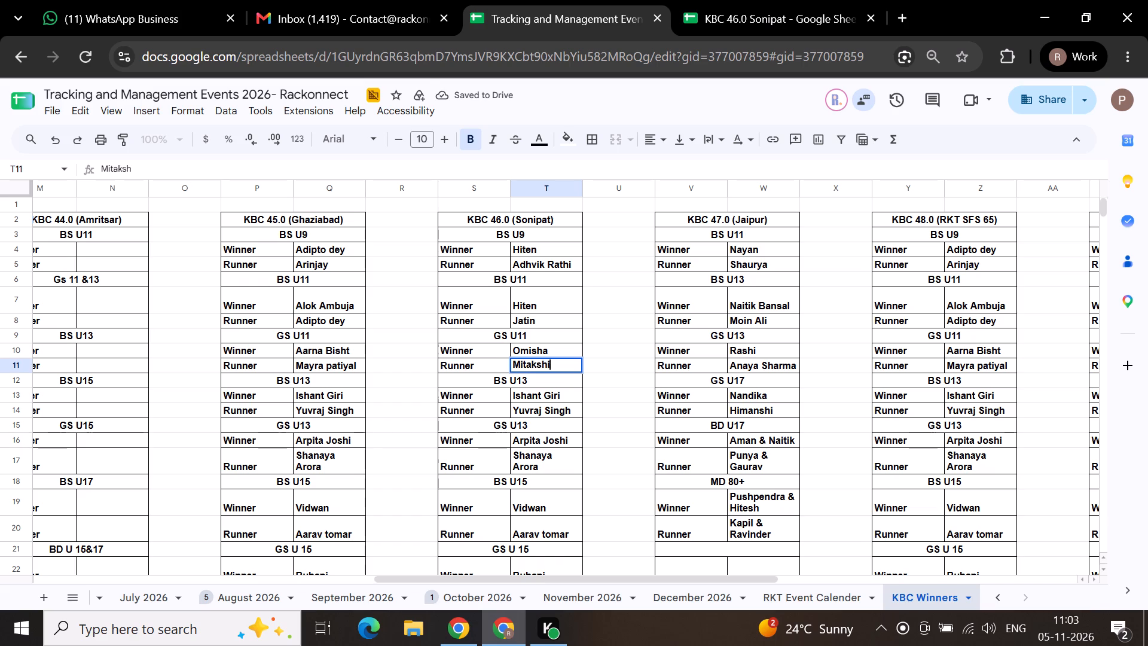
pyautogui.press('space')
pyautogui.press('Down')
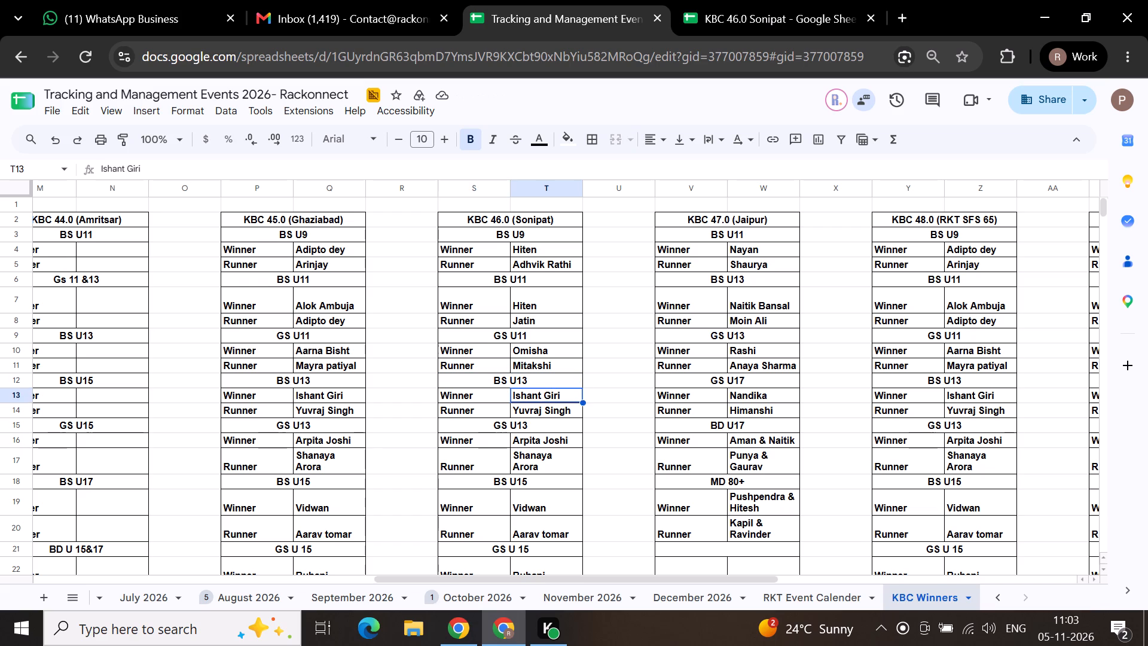
# Enter Hiten as winner and the runner-up's full name in the BS U13 block of the KBC 46.0 table.
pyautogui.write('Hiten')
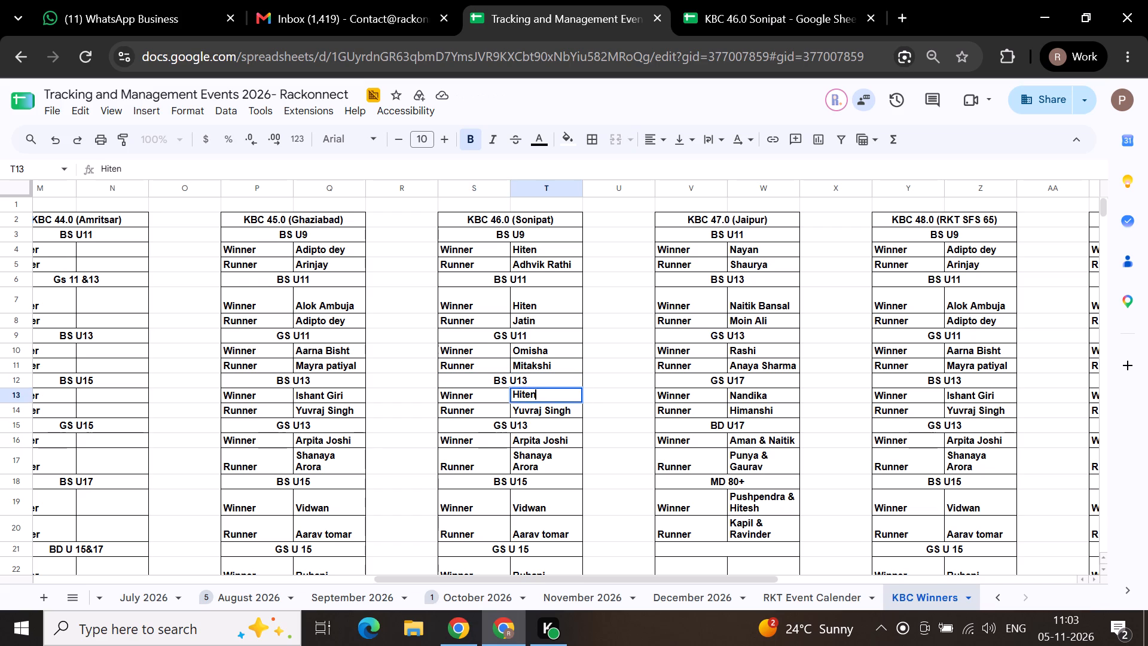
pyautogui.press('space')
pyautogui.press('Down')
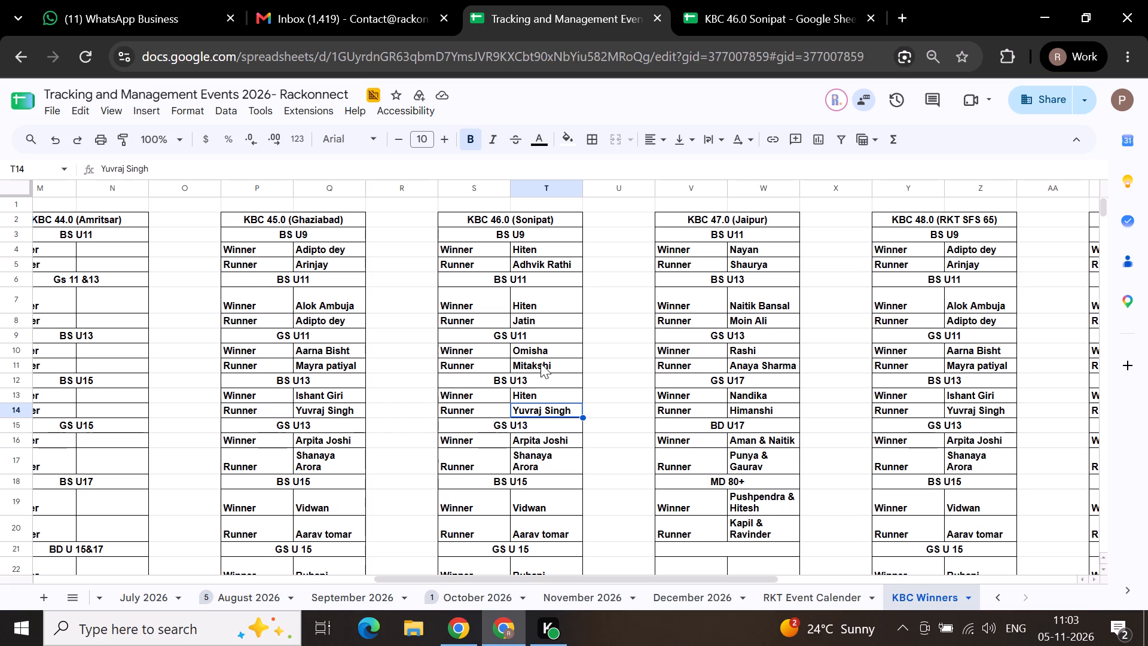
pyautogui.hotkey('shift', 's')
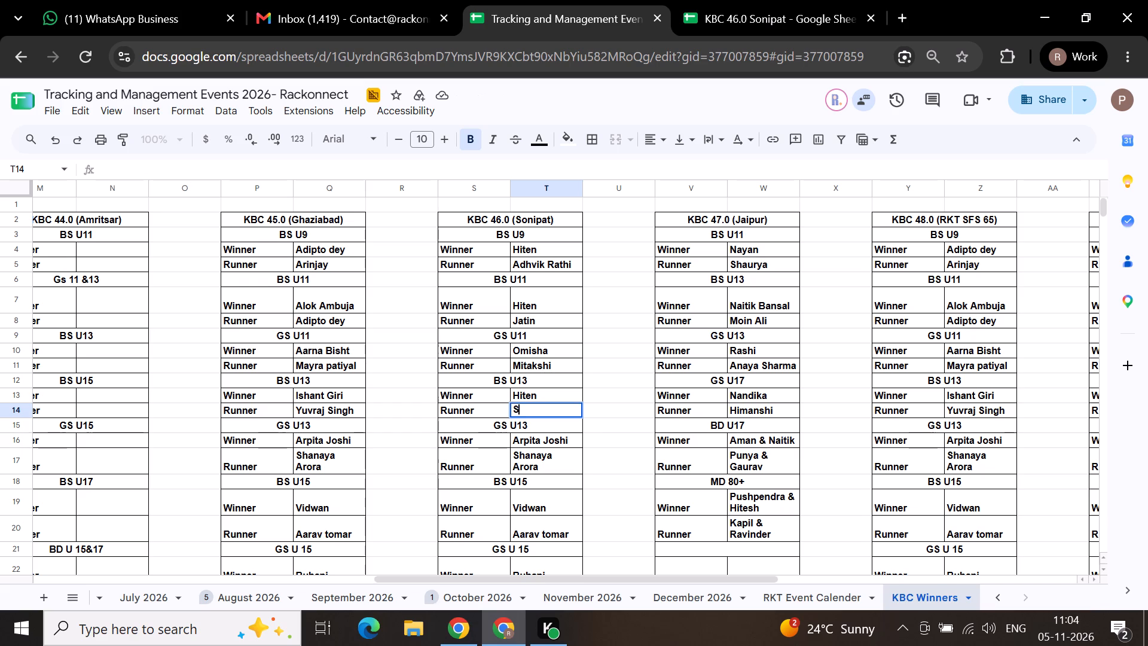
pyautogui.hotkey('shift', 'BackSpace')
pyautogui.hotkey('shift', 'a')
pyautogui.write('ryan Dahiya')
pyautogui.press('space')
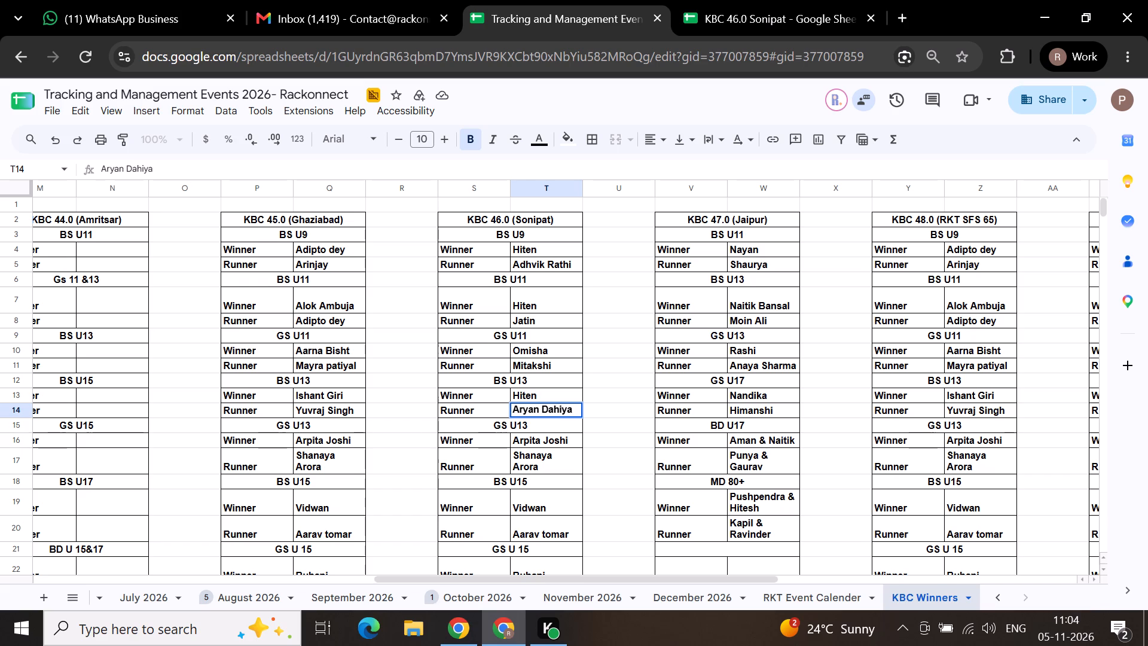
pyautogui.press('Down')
# Enter Ananya as winner and fill in the runner-up's name in the GS U13 block of the KBC 46.0 table.
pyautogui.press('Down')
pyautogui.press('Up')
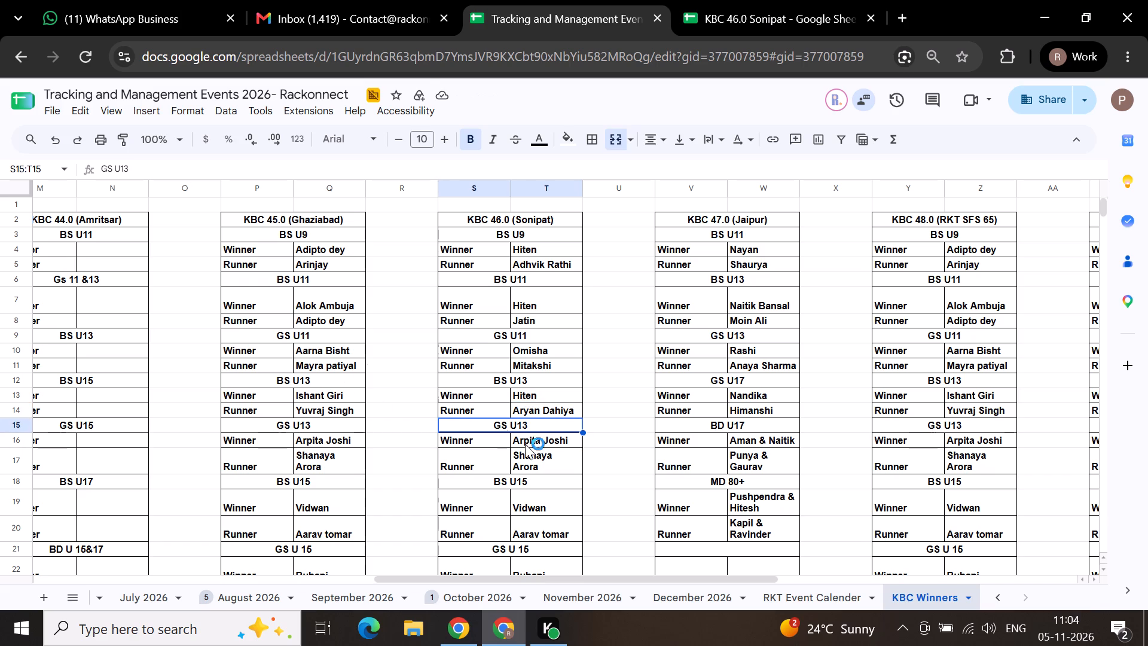
pyautogui.click(542, 445)
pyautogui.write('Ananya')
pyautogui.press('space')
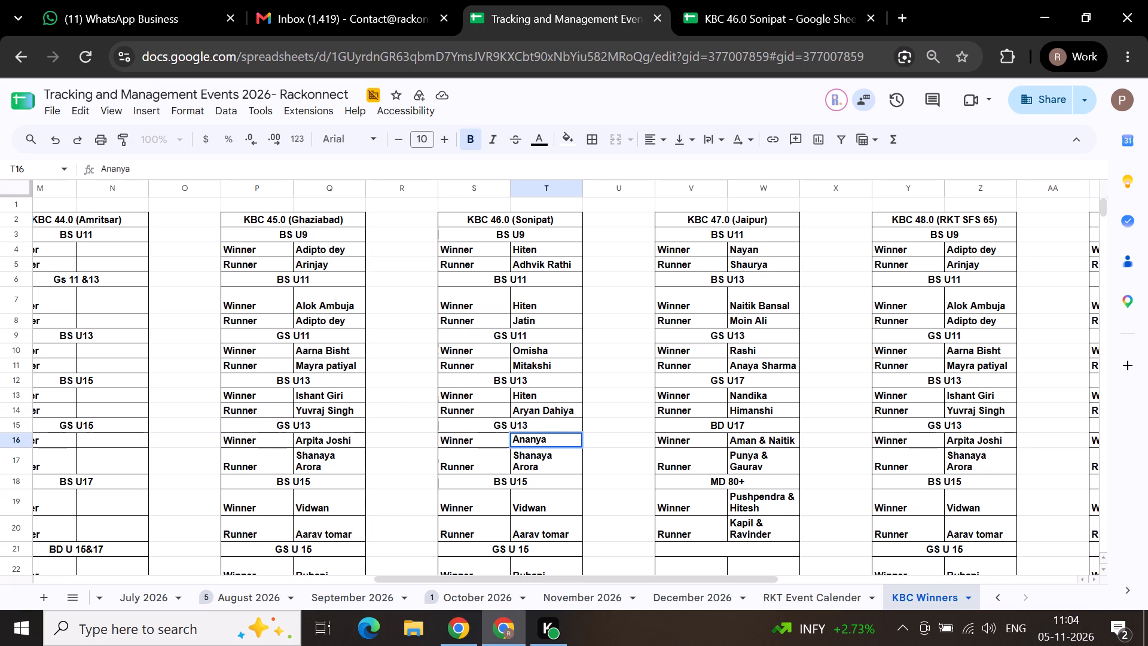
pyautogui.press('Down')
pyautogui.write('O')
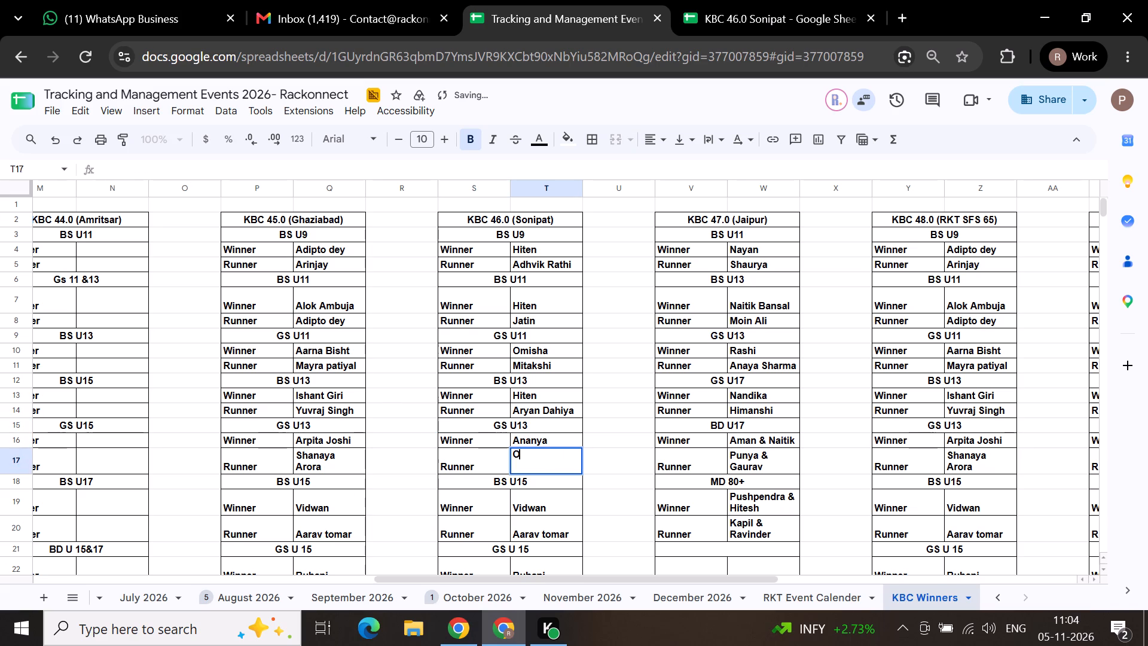
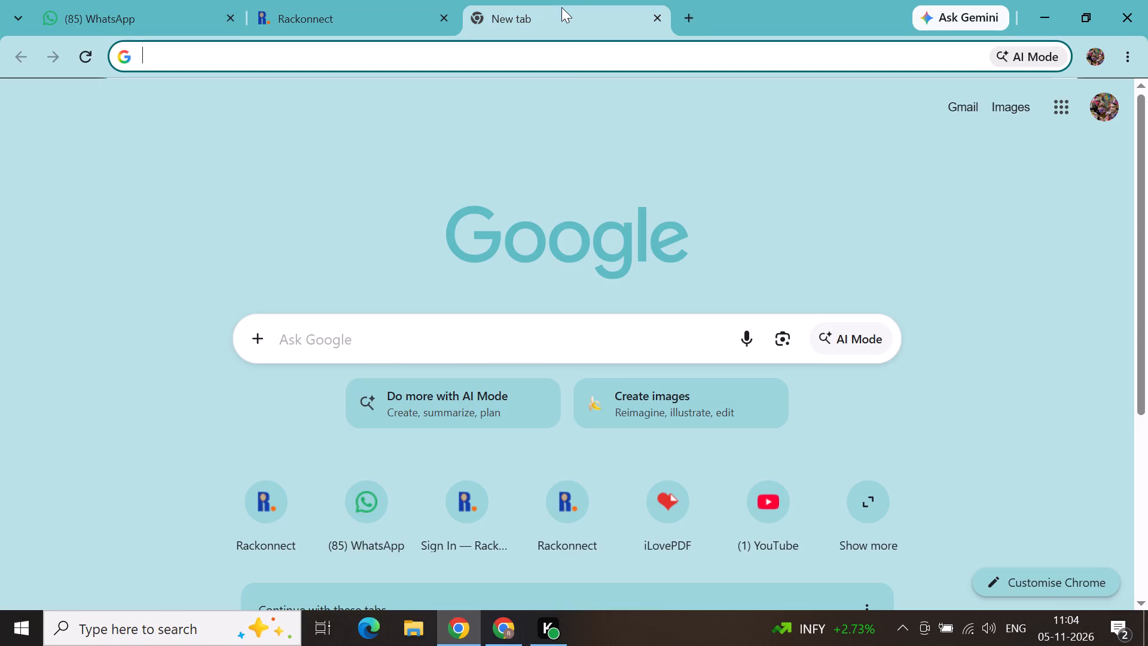
# Open YouTube, play the Damodar Ashtakam kirtan video (Day 2, Kirtan Rasa 2025) from the home feed, and skip the advert.
pyautogui.click(773, 516)
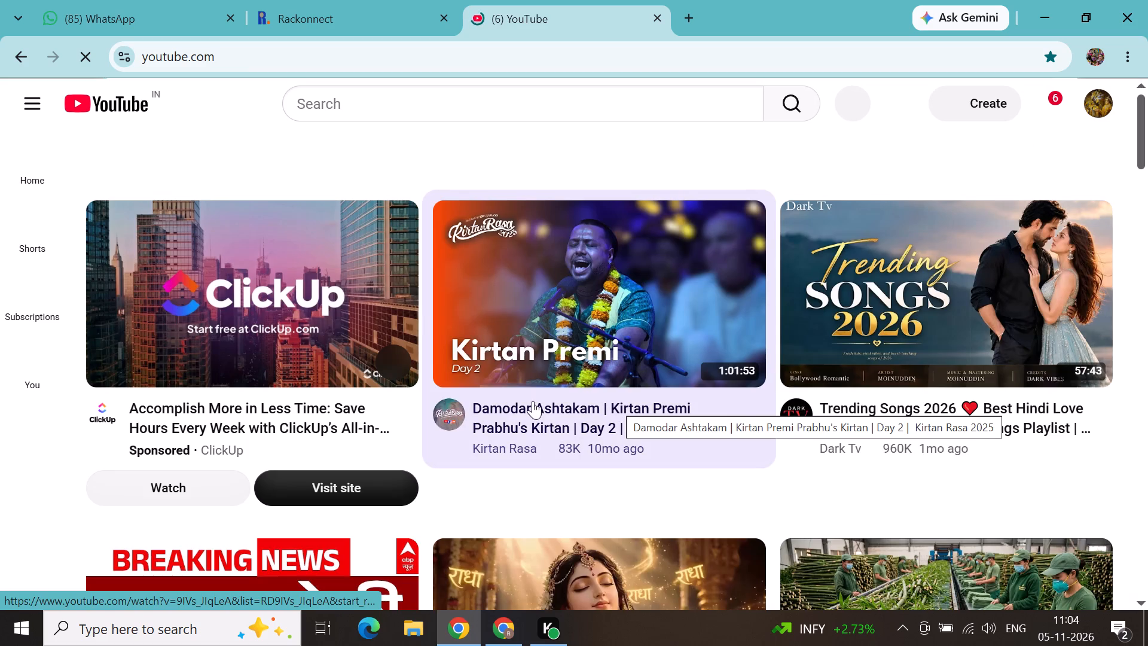
pyautogui.scroll(-1, 483, 401)
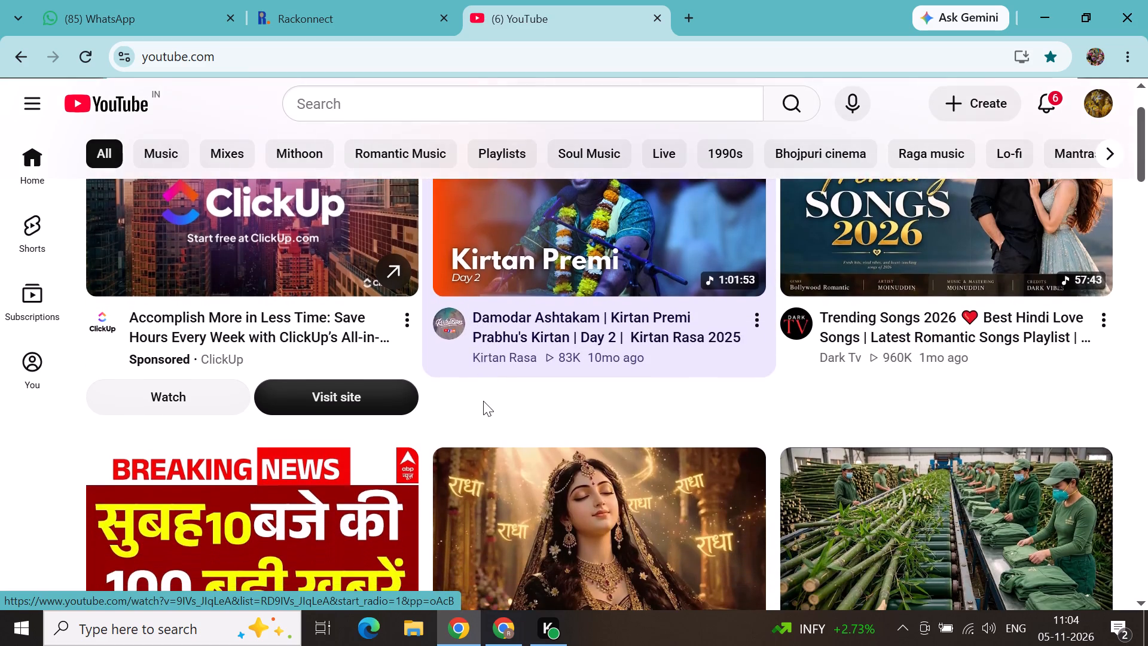
pyautogui.scroll(-1, 483, 401)
pyautogui.scroll(1, 483, 401)
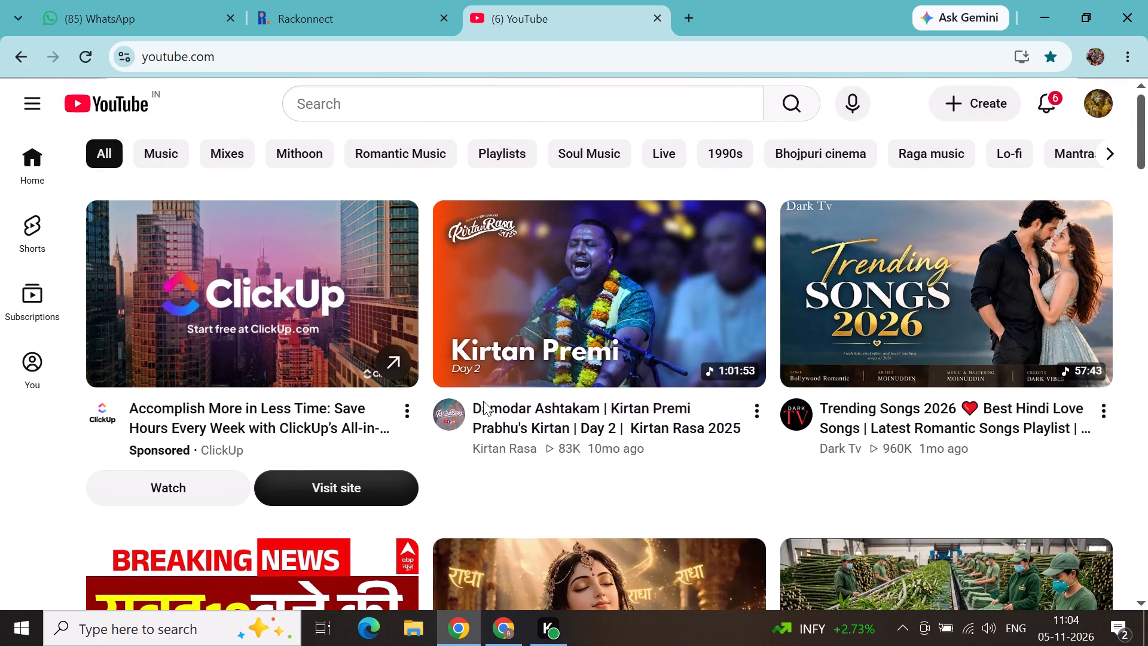
pyautogui.scroll(-2, 483, 401)
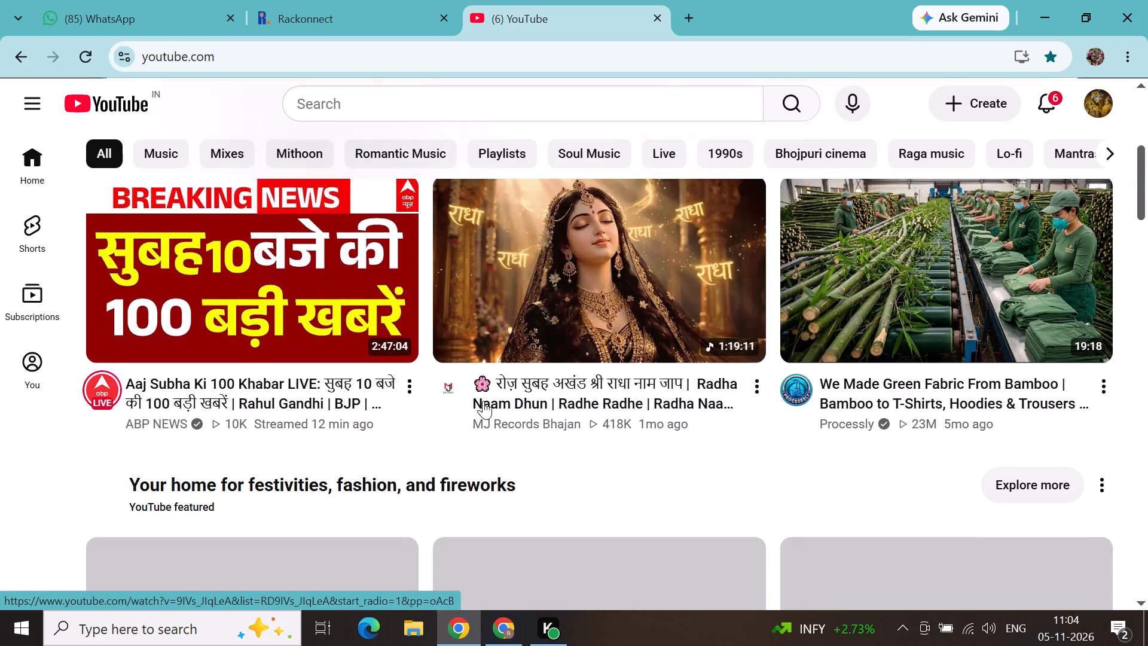
pyautogui.scroll(1, 483, 401)
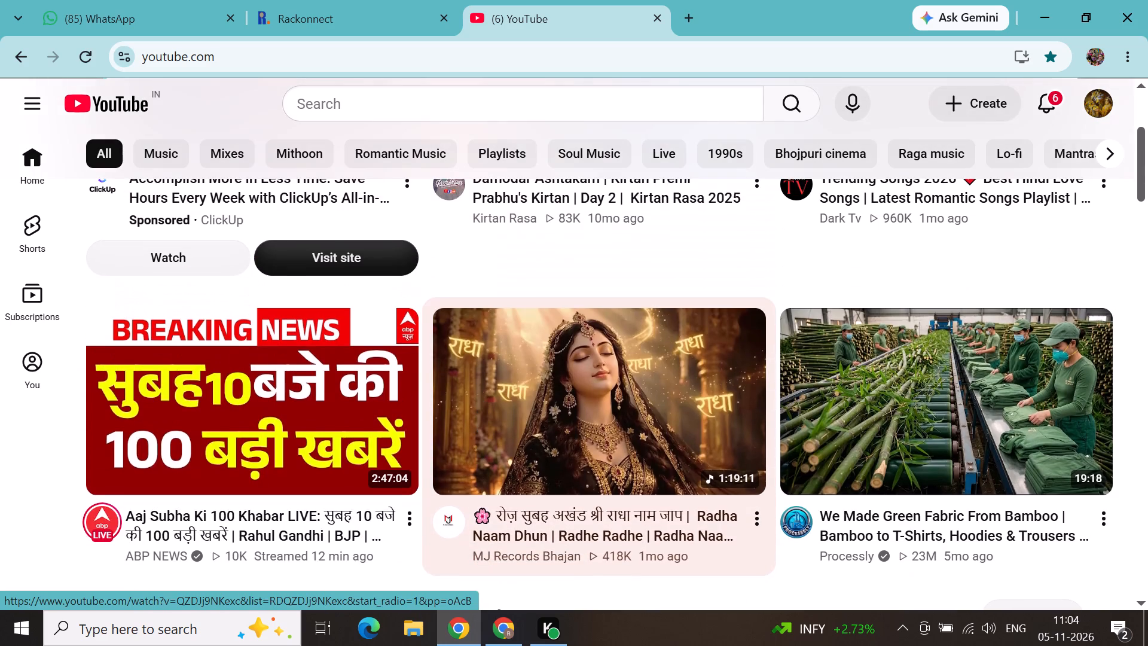
pyautogui.scroll(5, 530, 242)
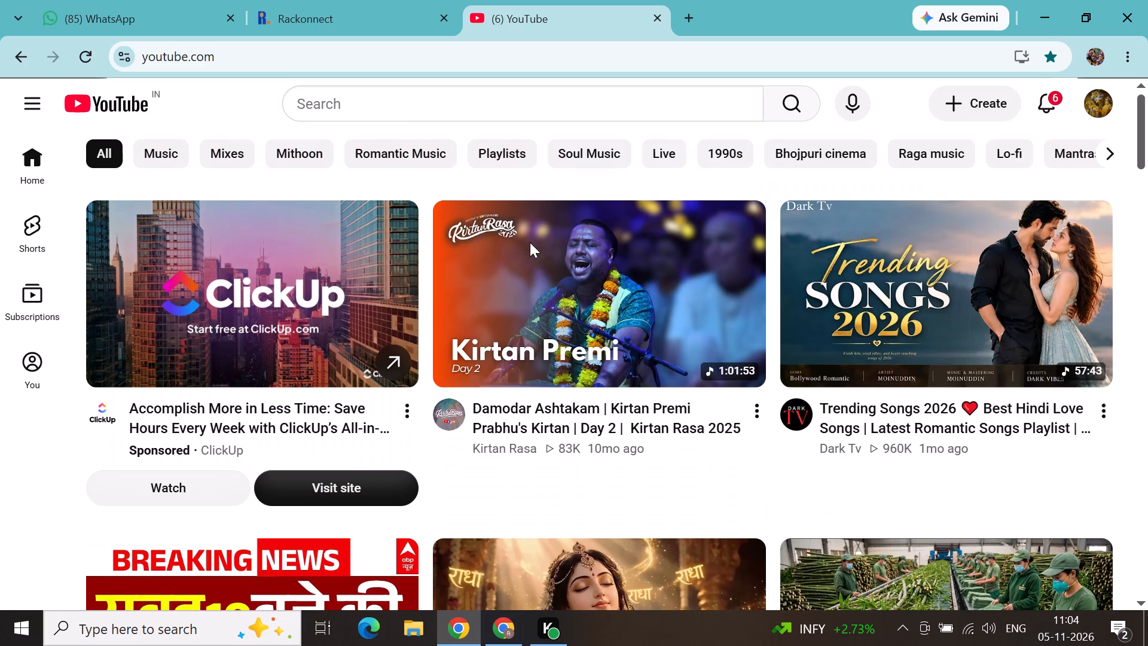
pyautogui.scroll(1, 530, 242)
pyautogui.click(530, 242)
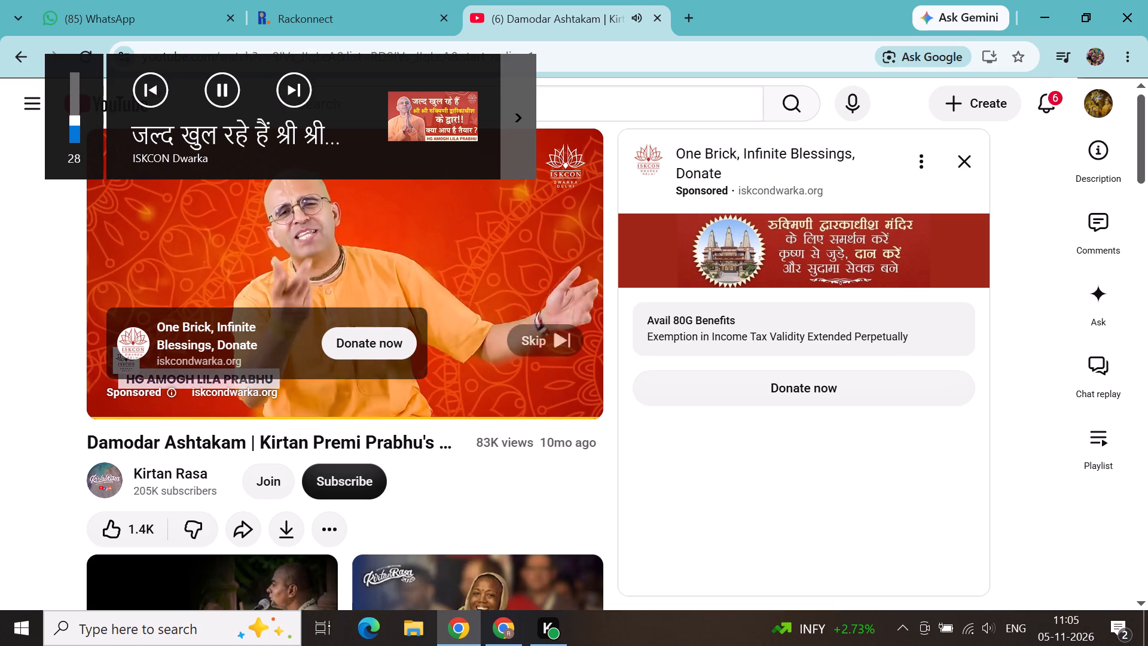
pyautogui.click(563, 335)
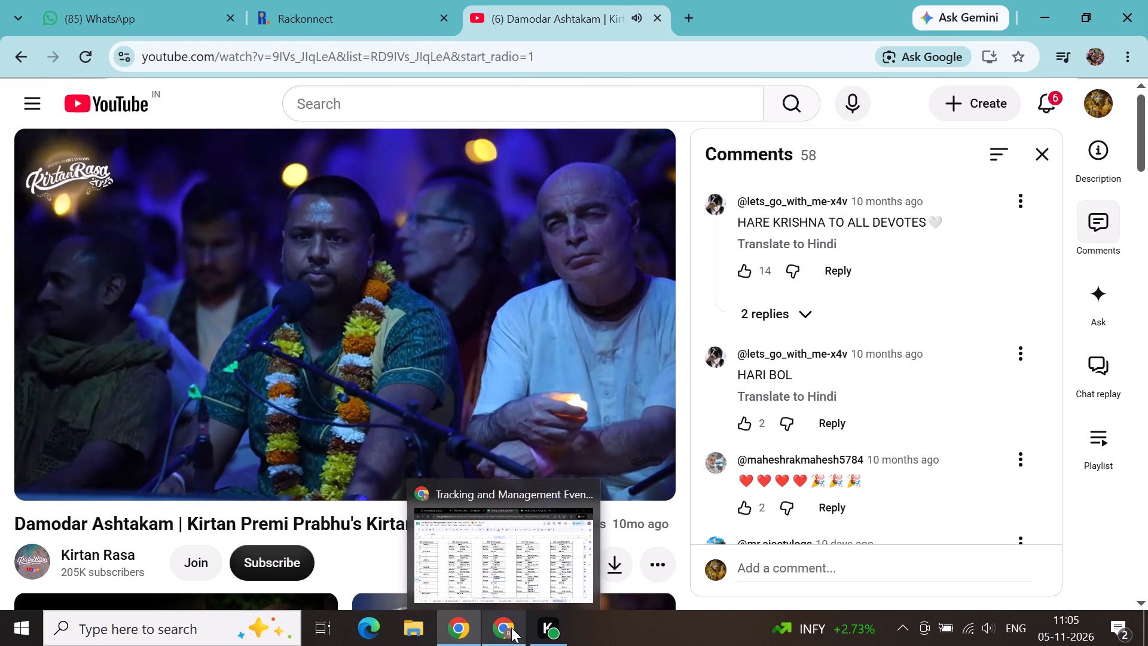
# Return to the KBC Winners sheet and enter Kunal as winner and Rudra as runner-up in the BS U15 block of KBC 46.0 (Sonipat).
pyautogui.click(511, 627)
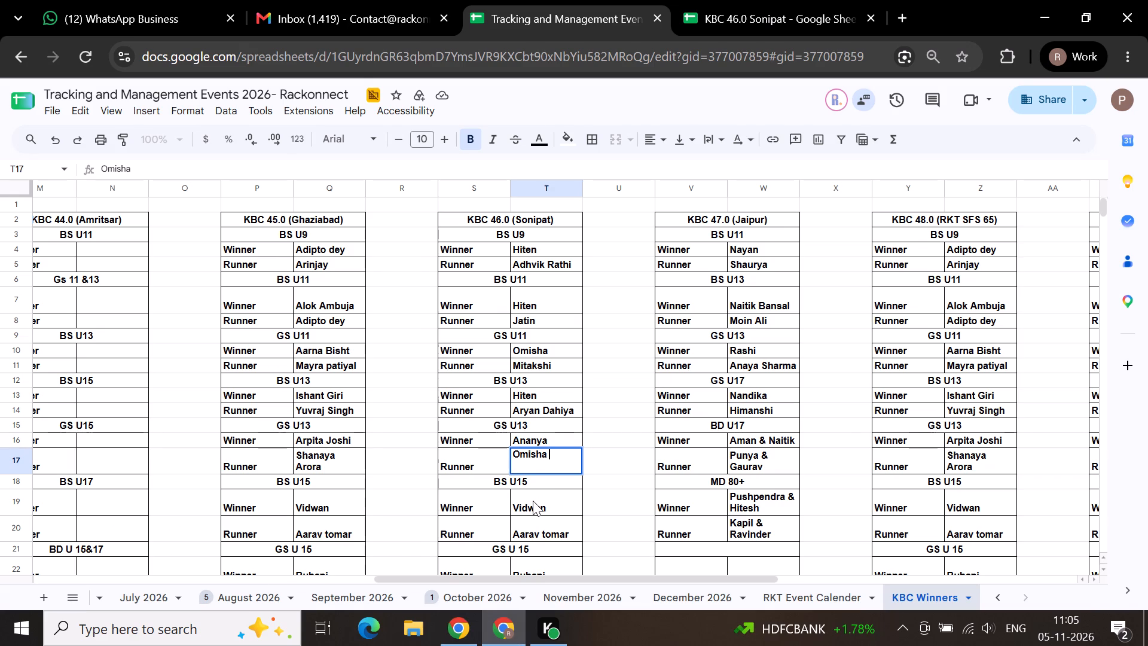
pyautogui.click(533, 501)
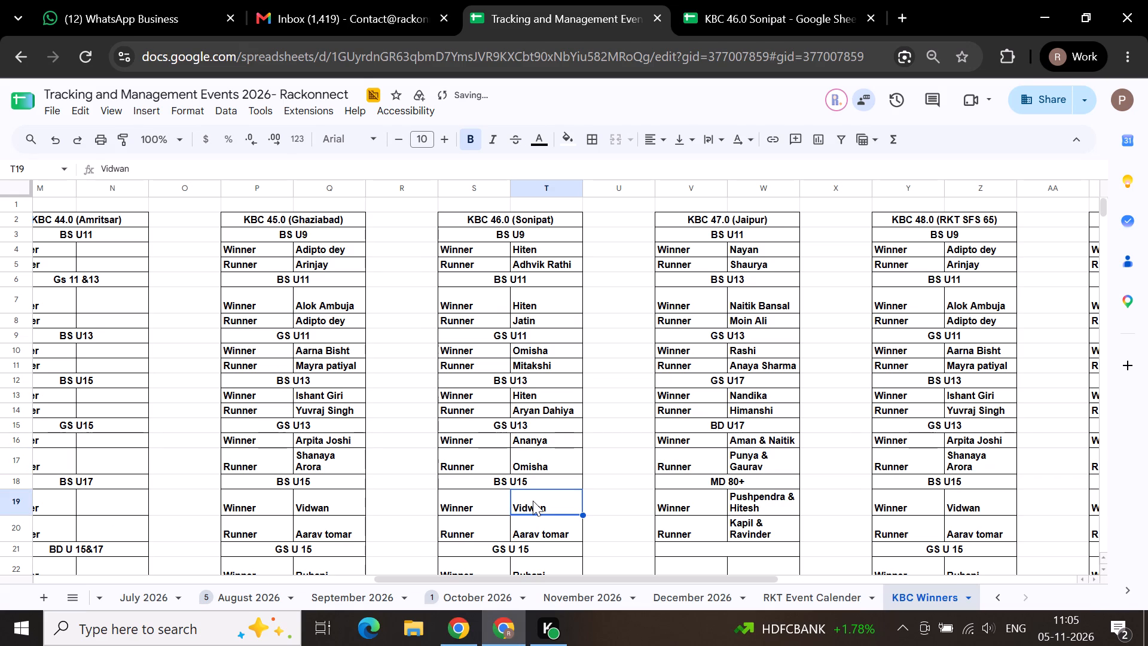
pyautogui.write('Kunal')
pyautogui.press('space')
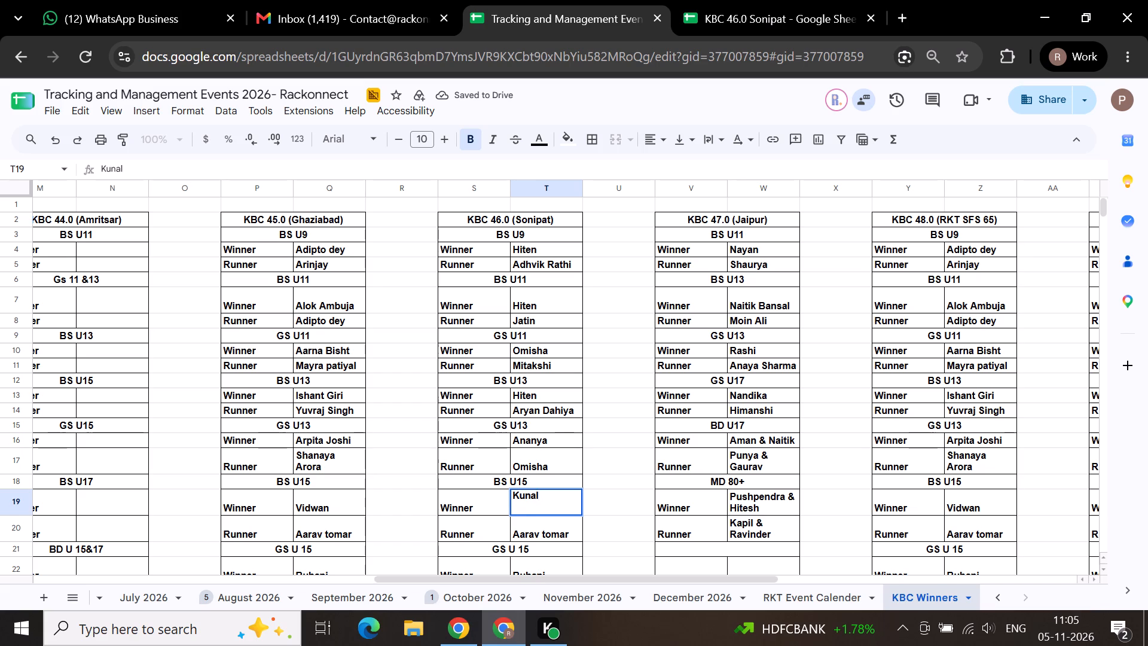
pyautogui.press('Down')
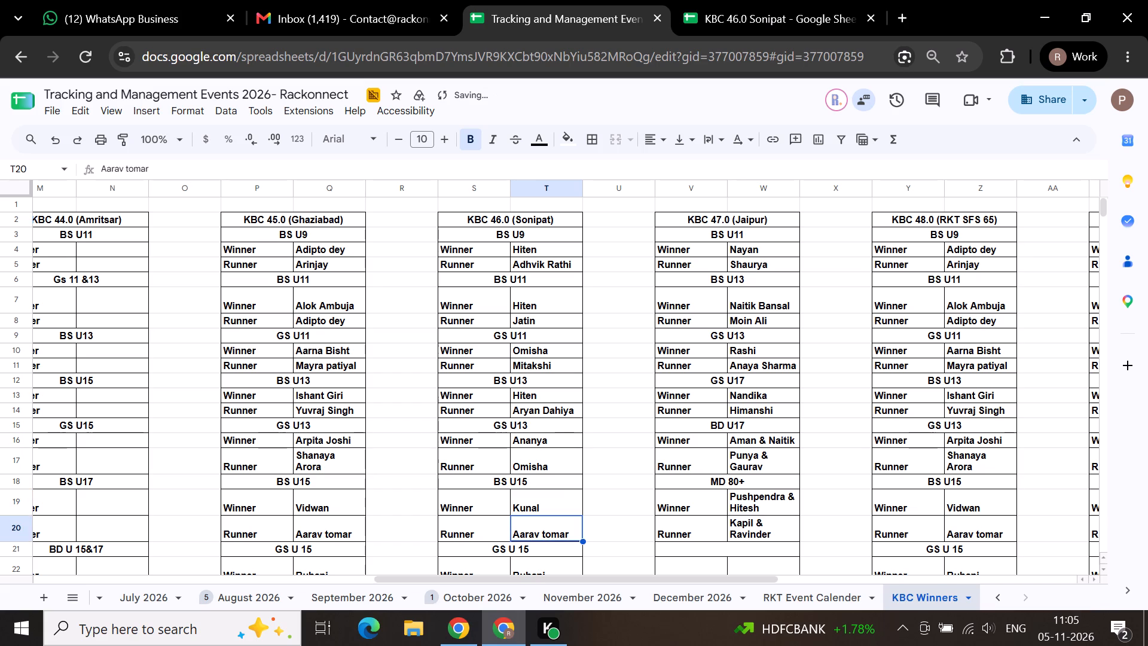
pyautogui.write('Rudra')
pyautogui.press('space')
pyautogui.press('Left')
# Enter Pavini as winner and Ananya as runner-up in the GS U 15 block of the KBC 46.0 table.
pyautogui.press('Down')
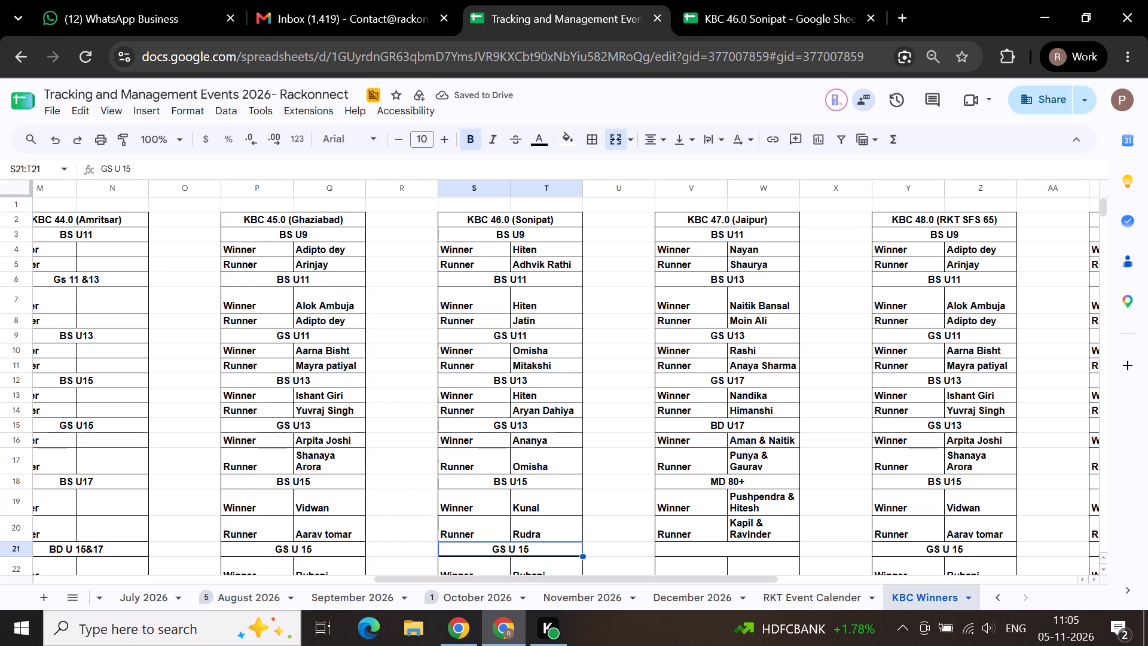
pyautogui.press('Down')
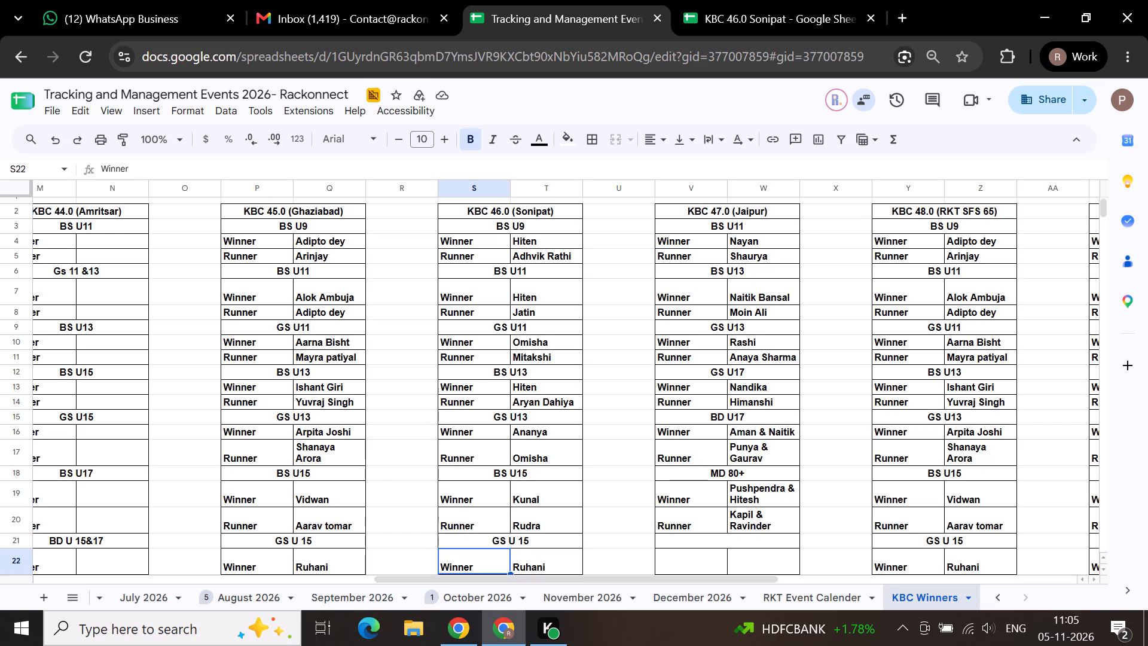
pyautogui.press('Right')
pyautogui.write('Pav')
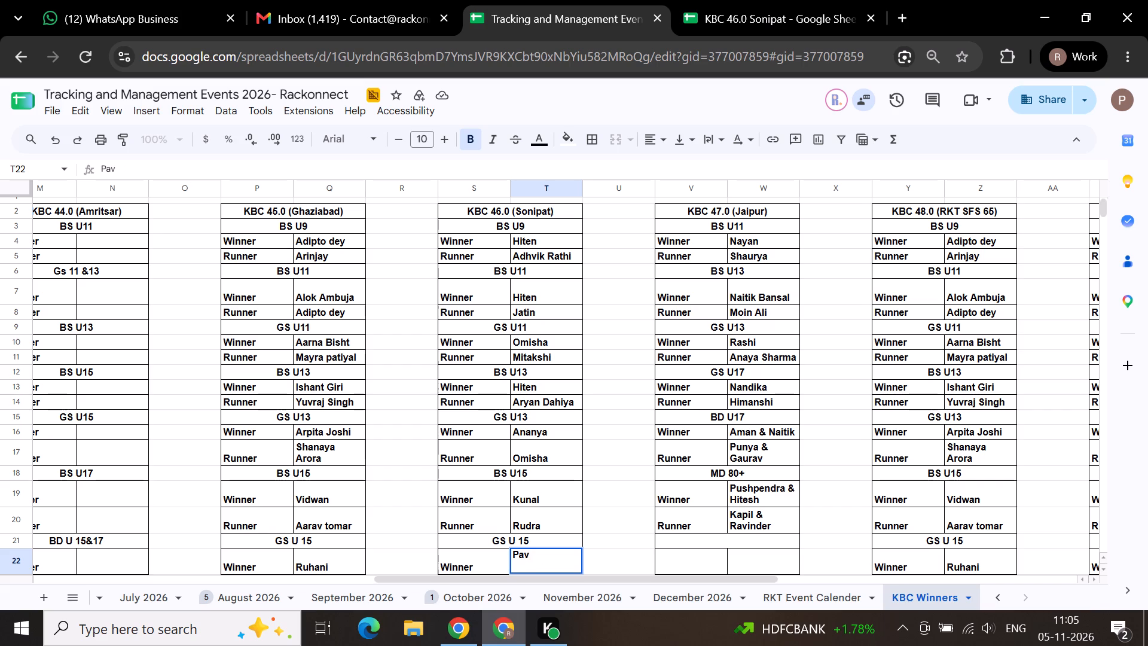
pyautogui.write('ini')
pyautogui.press('Down')
pyautogui.write('Ananya')
pyautogui.press('space')
pyautogui.press('Down')
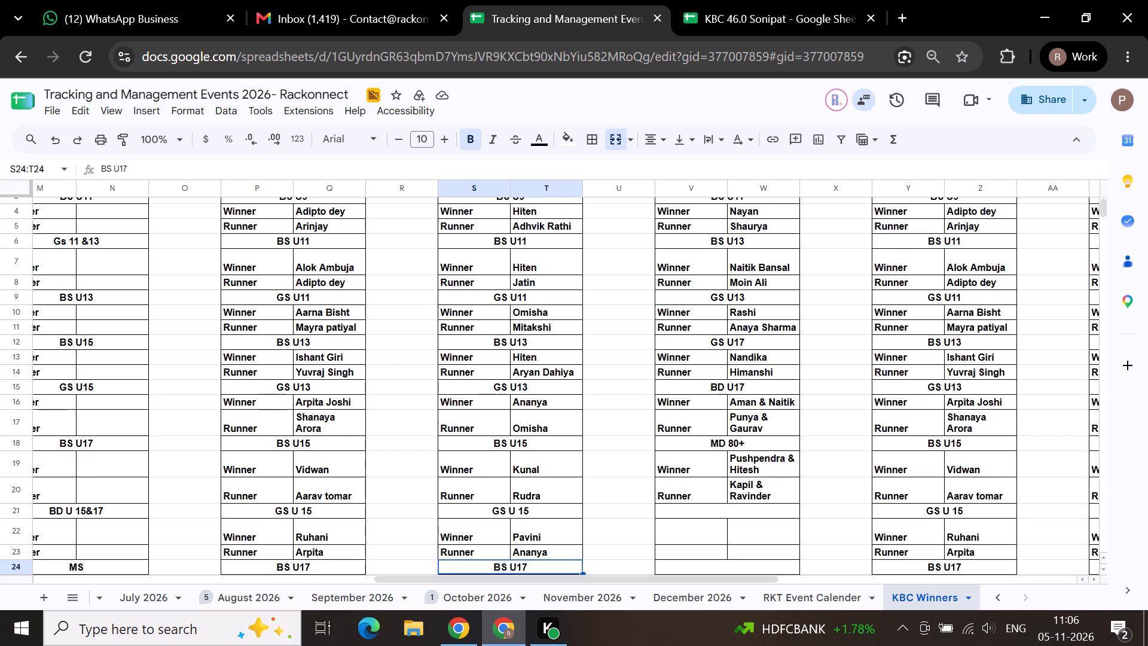
# Enter Pavini as winner and Meghna as runner-up in the GS U17 block of the KBC 46.0 table.
pyautogui.press('Up')
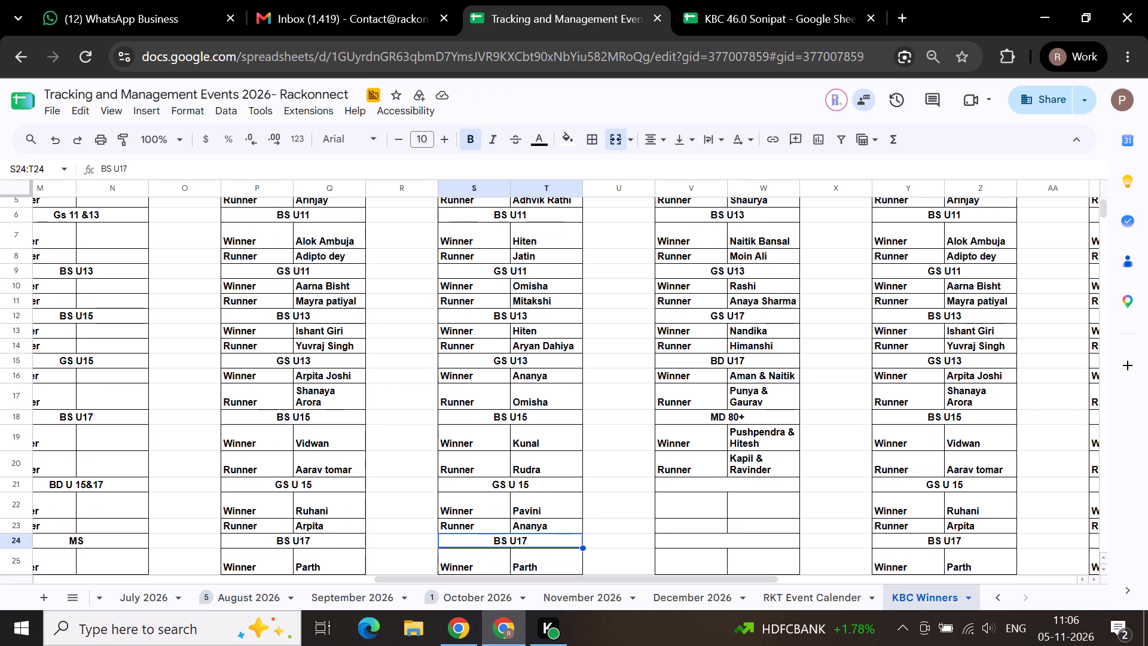
pyautogui.press('Down')
pyautogui.press('Down')
pyautogui.press('Down')
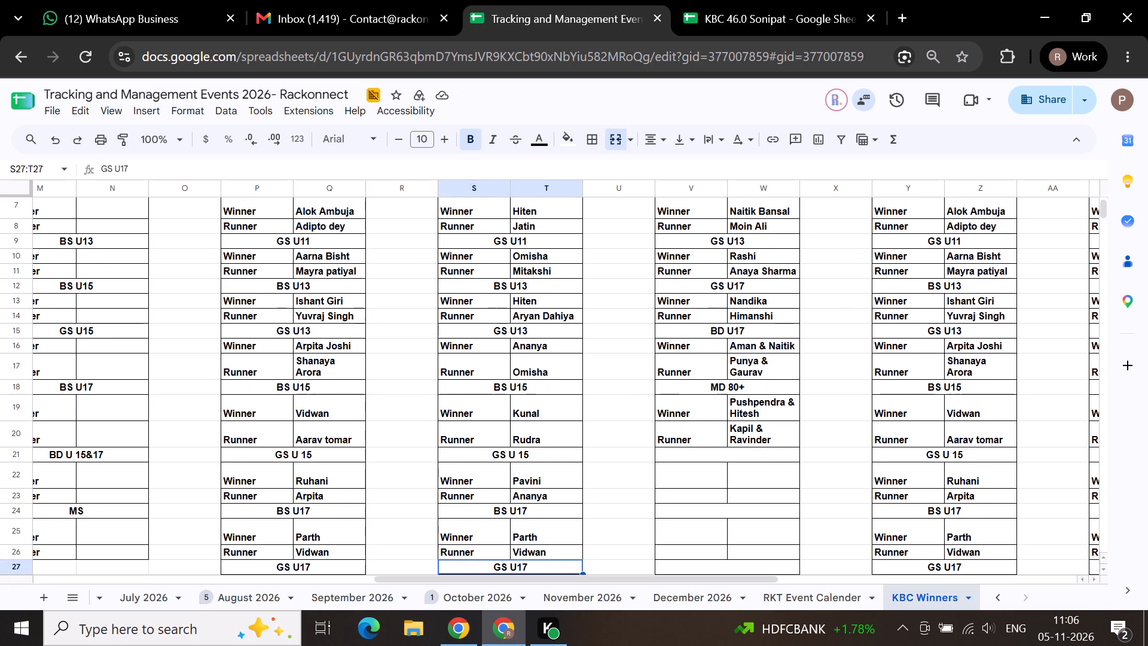
pyautogui.press('Down')
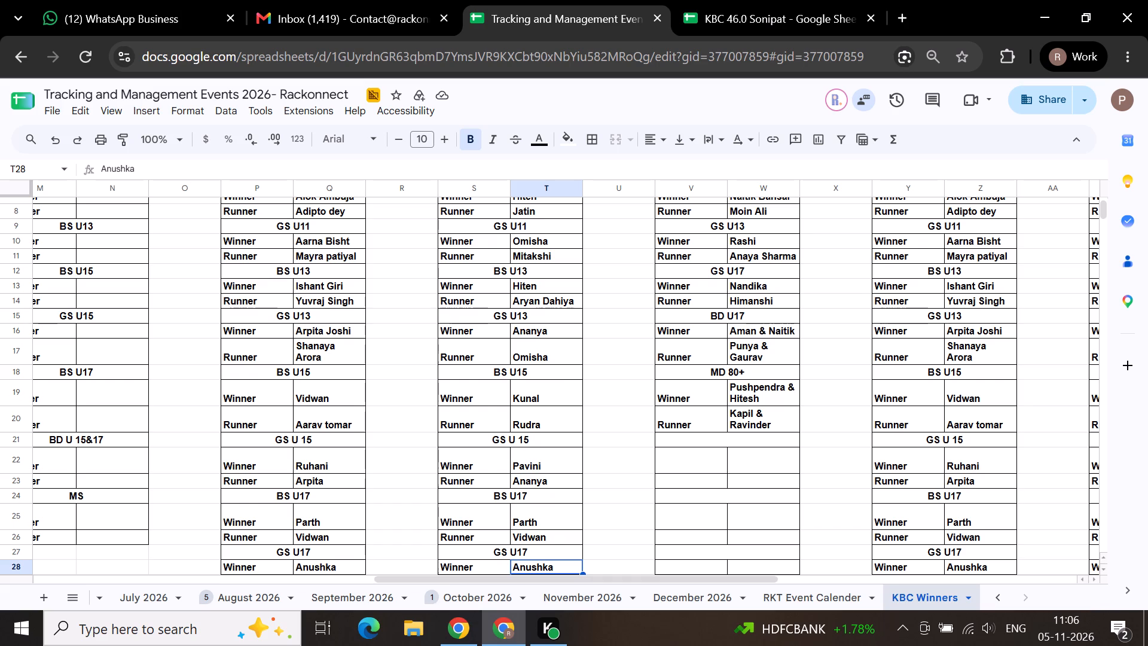
pyautogui.write('Pavini')
pyautogui.press('space')
pyautogui.press('Down')
pyautogui.write('Meghna')
pyautogui.press('space')
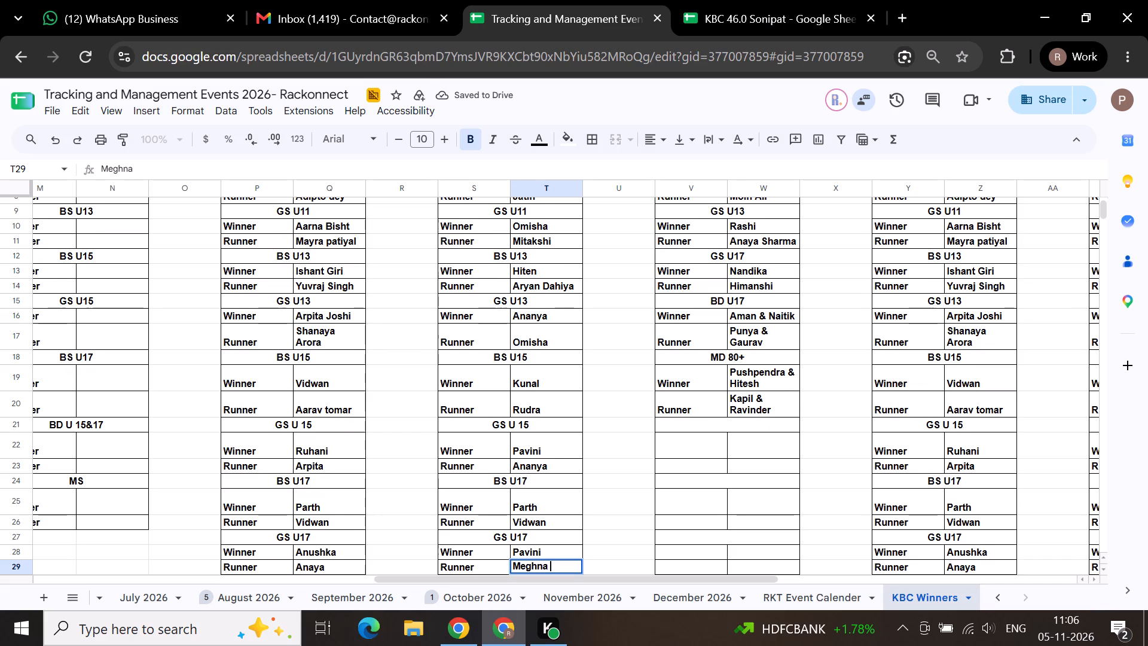
pyautogui.press('Down')
pyautogui.press('Down')
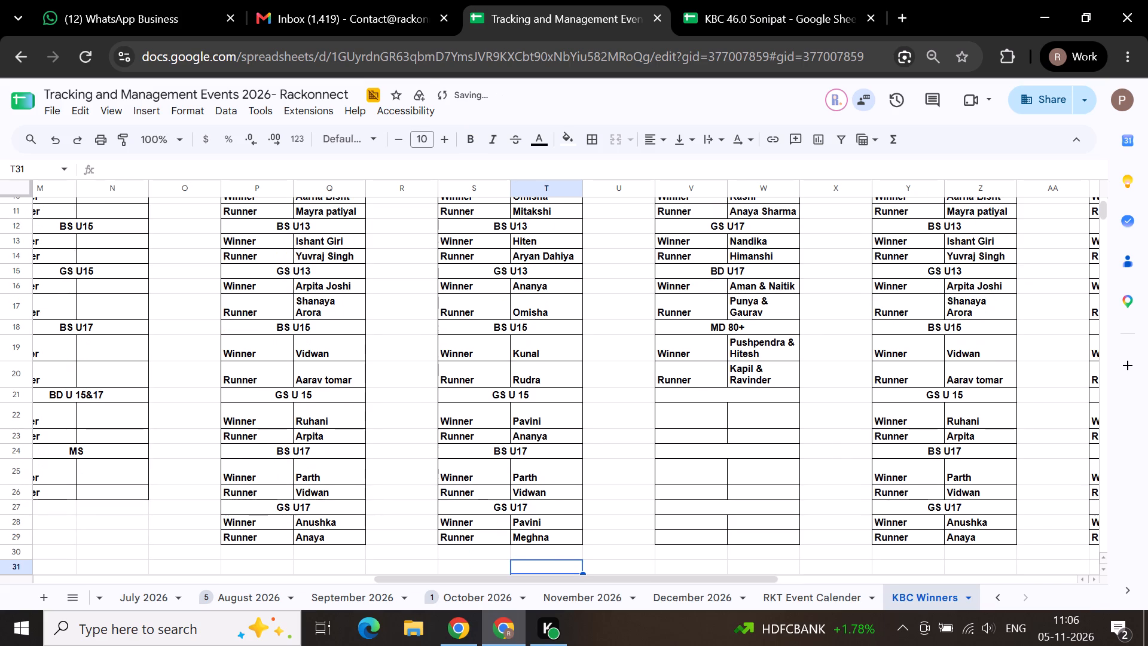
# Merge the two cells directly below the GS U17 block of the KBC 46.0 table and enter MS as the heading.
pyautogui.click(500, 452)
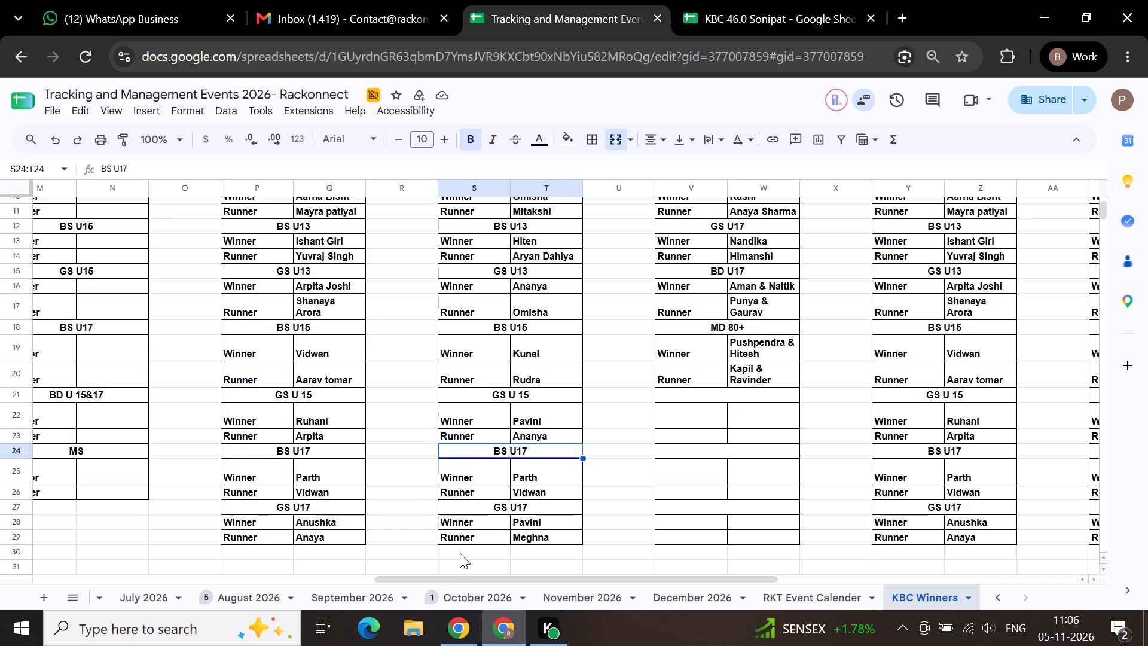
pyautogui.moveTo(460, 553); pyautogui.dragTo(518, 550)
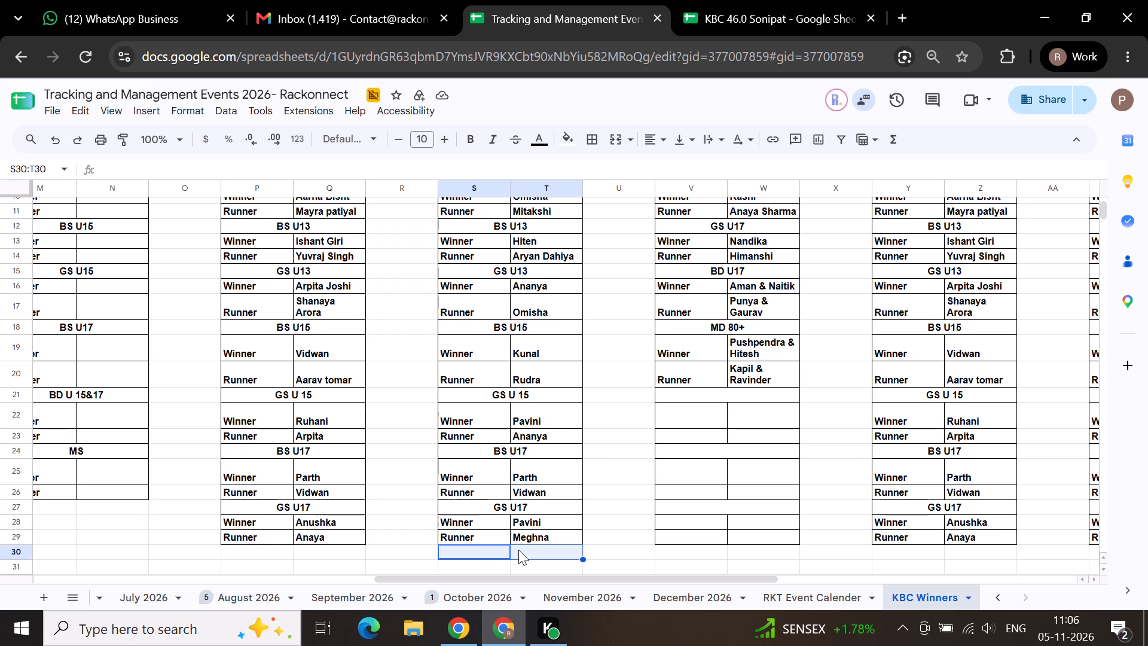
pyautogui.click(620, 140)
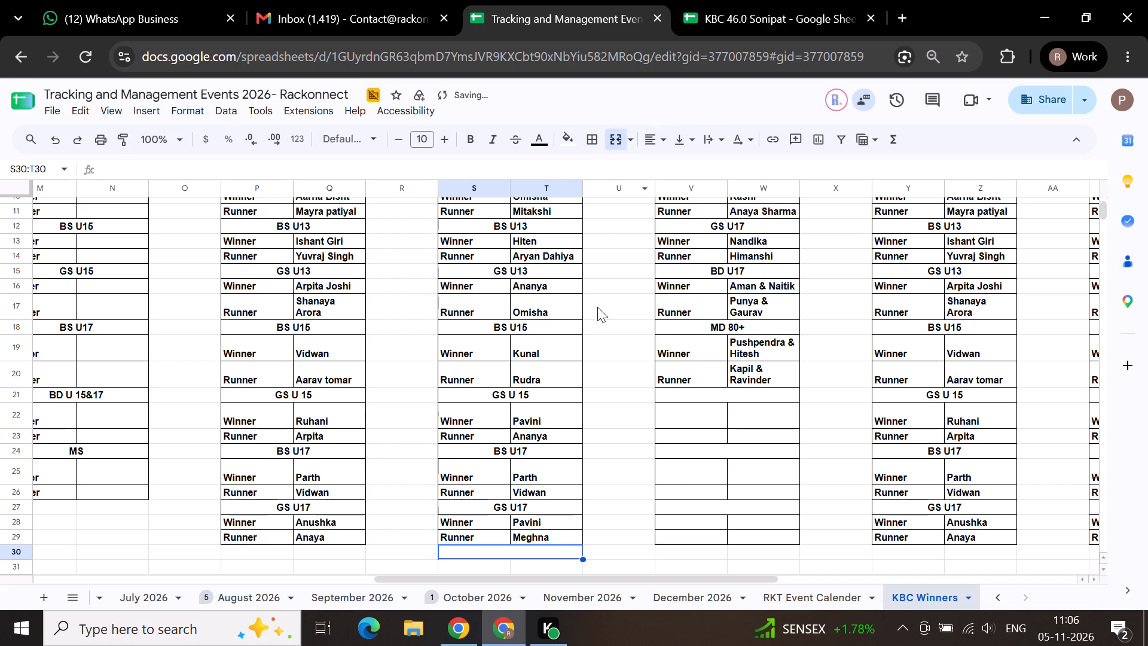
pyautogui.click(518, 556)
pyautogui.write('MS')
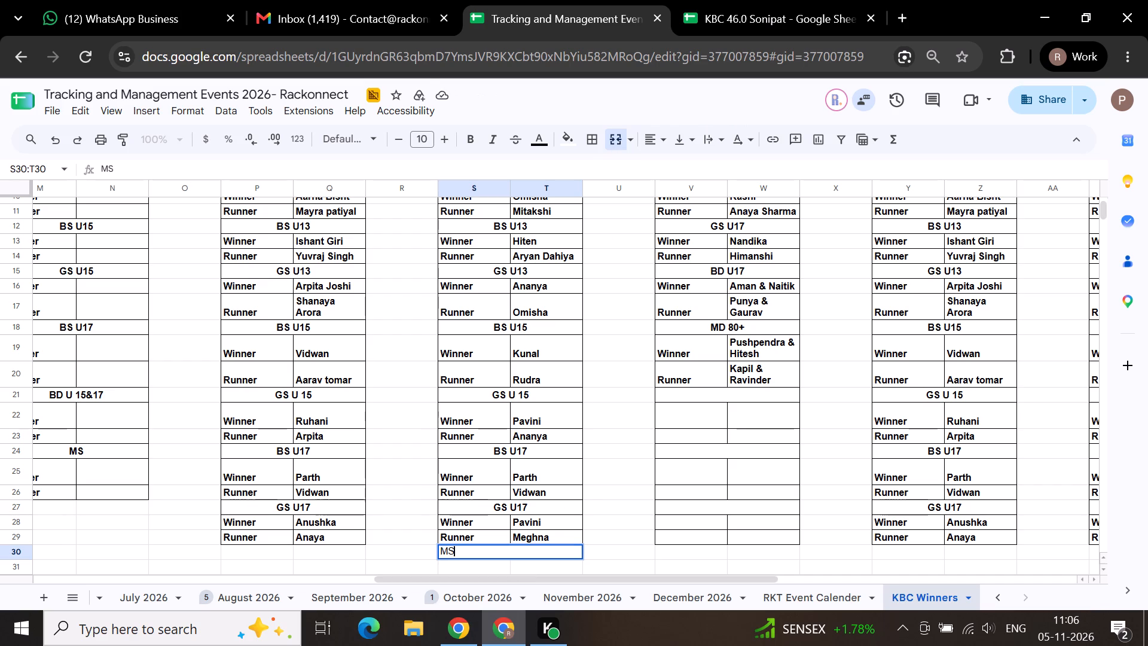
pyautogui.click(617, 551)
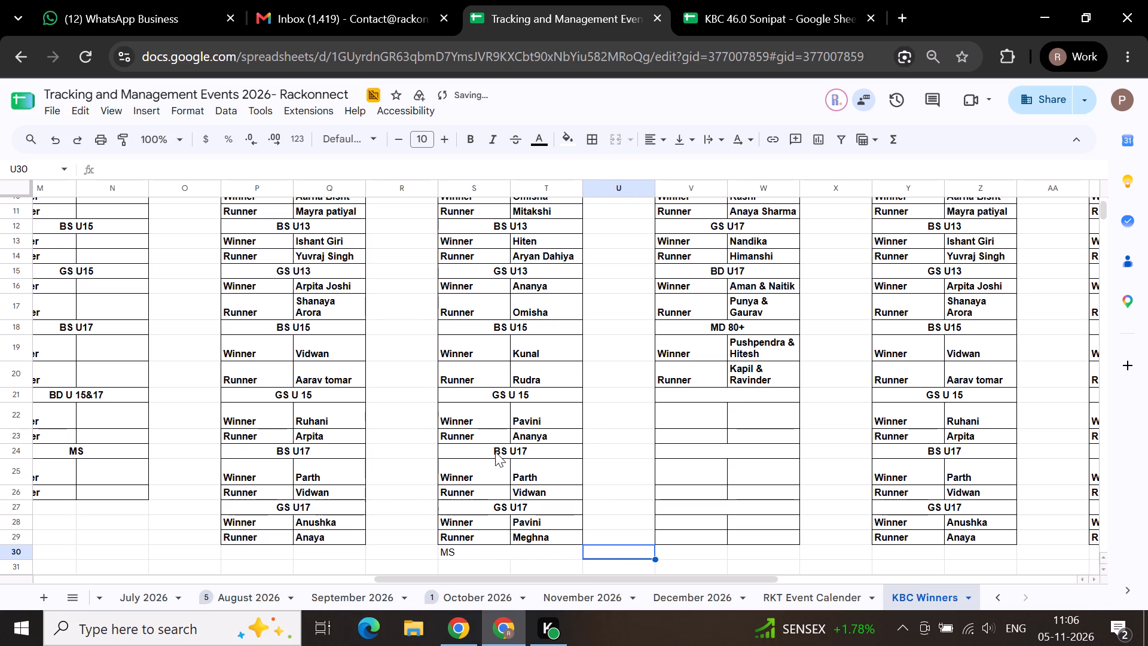
# Copy the BS U17 block to the rows below GS U17 in the KBC 46.0 table and change the copy's heading to MS.
pyautogui.moveTo(494, 452); pyautogui.dragTo(494, 489)
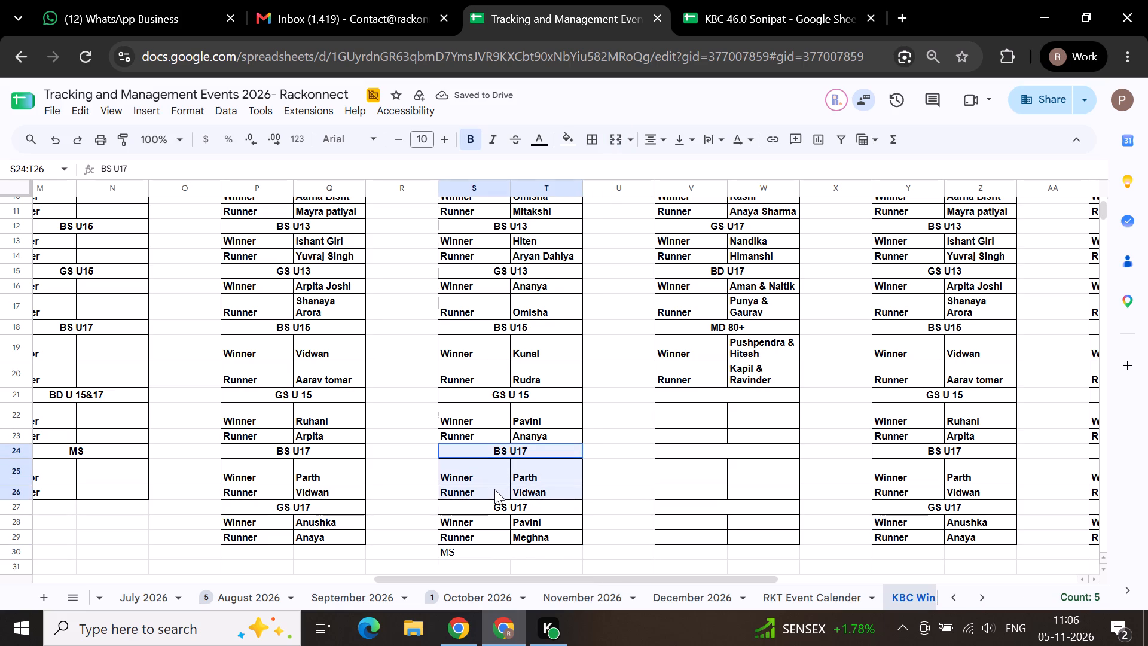
pyautogui.moveTo(494, 489); pyautogui.dragTo(495, 489)
pyautogui.hotkey('ctrl', 'c')
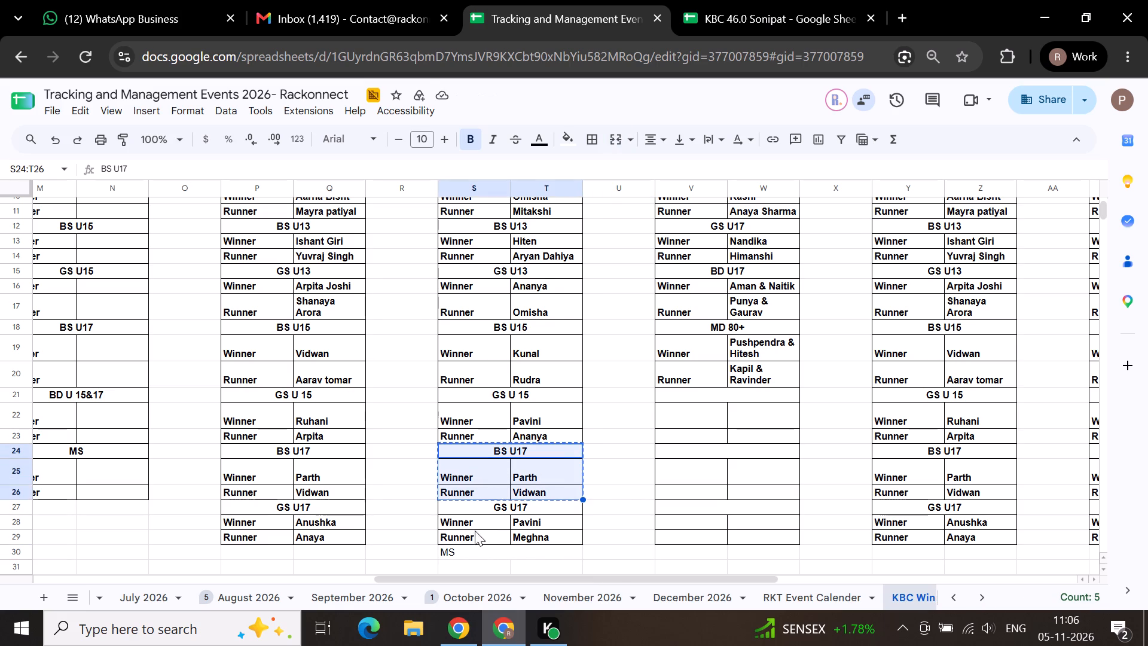
pyautogui.click(466, 550)
pyautogui.hotkey('ctrl', 'v')
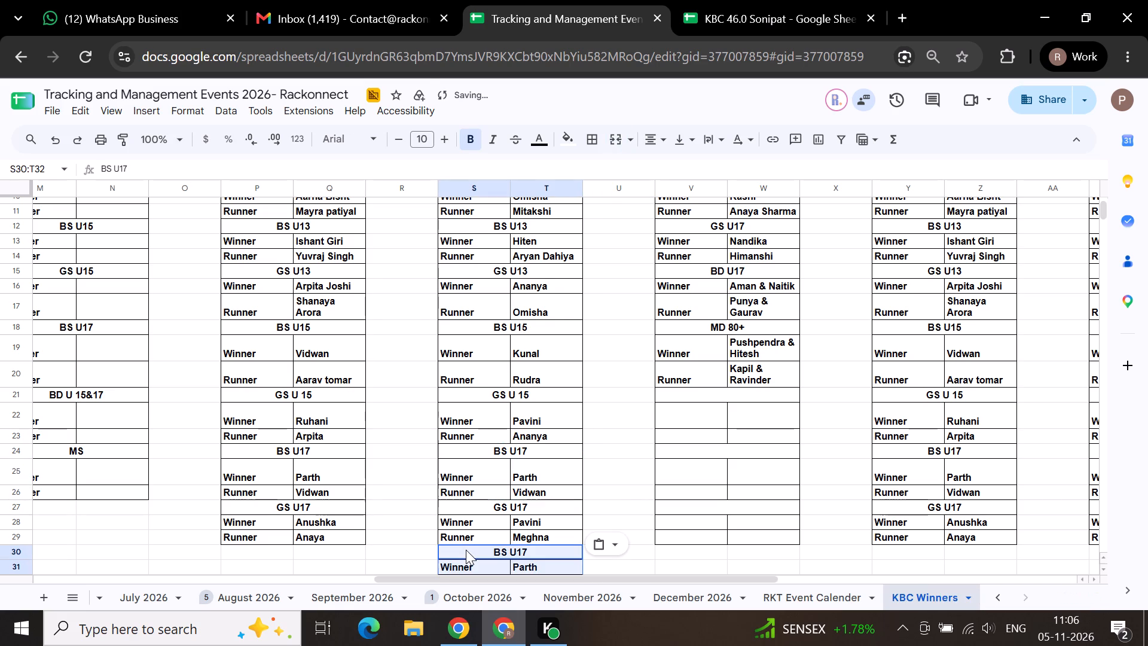
pyautogui.click(523, 554)
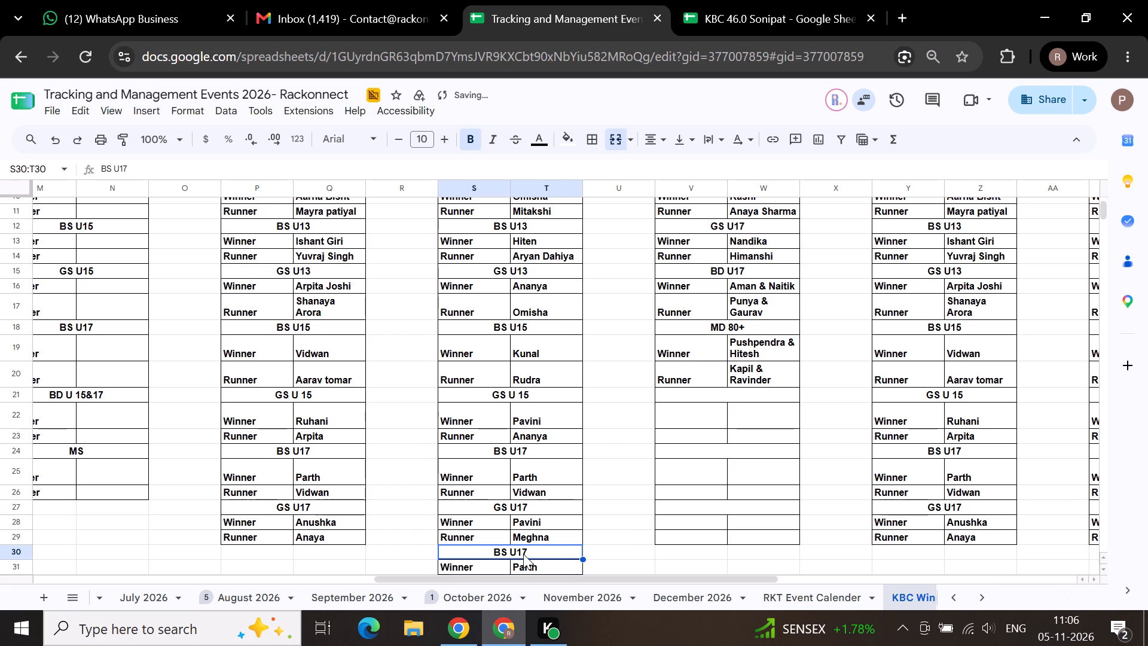
pyautogui.write('MS')
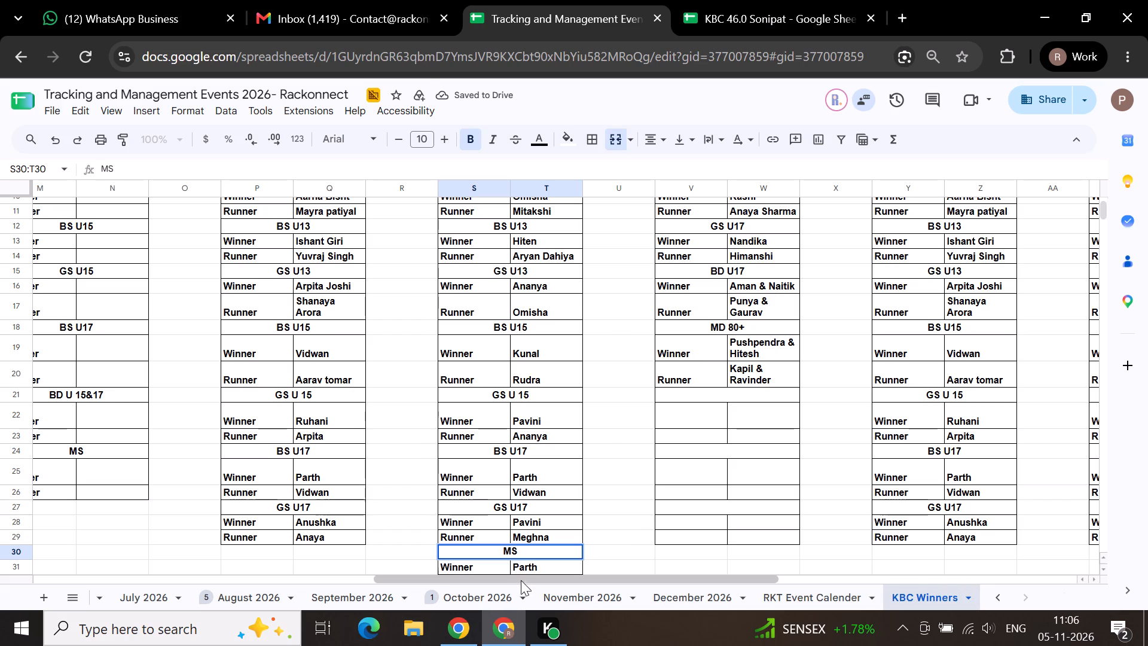
pyautogui.click(614, 539)
# Replace the runner-up in the MS block of the KBC 46.0 table with Kunal.
pyautogui.scroll(-1, 614, 539)
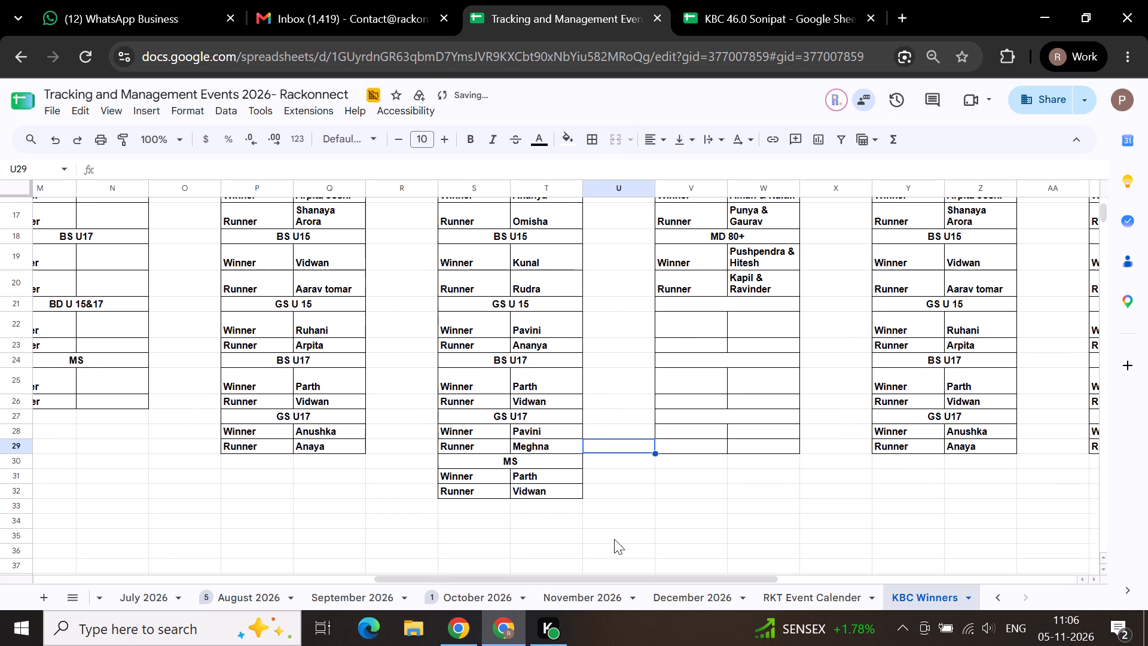
pyautogui.click(555, 476)
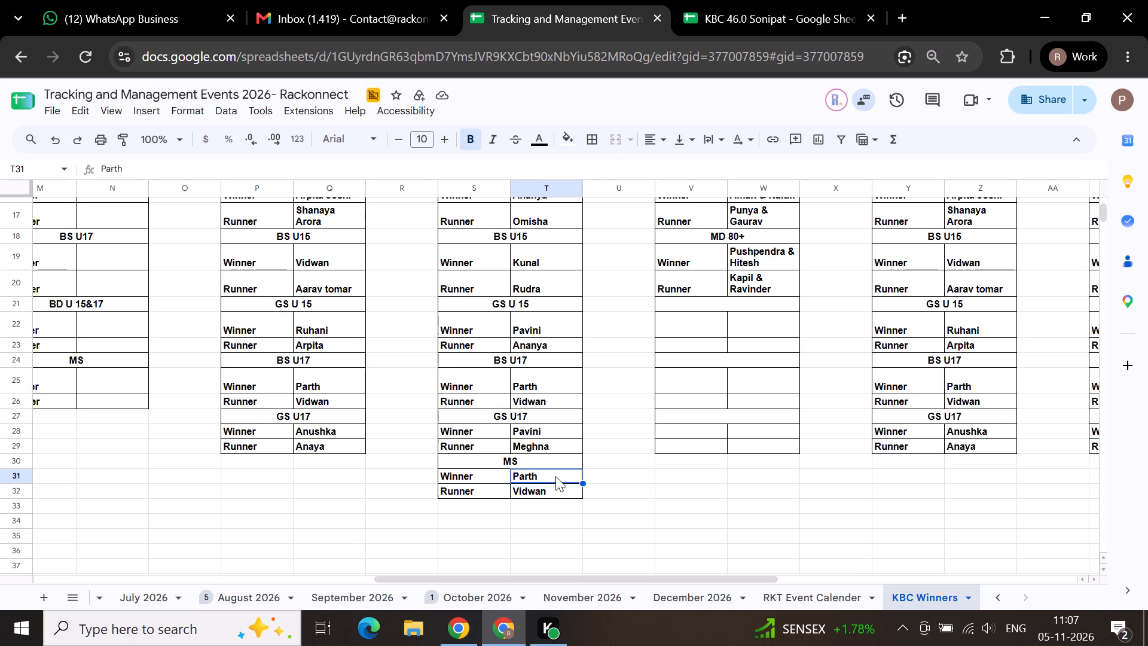
pyautogui.press('Down')
pyautogui.write('Kunal')
pyautogui.press('Up')
pyautogui.click(657, 507)
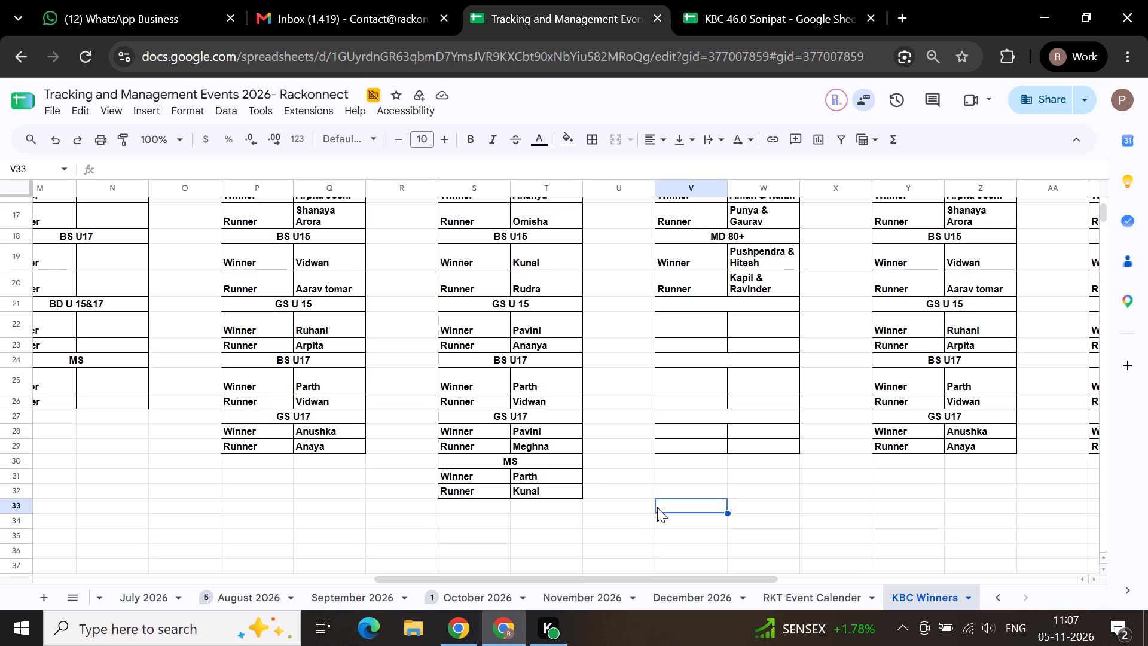
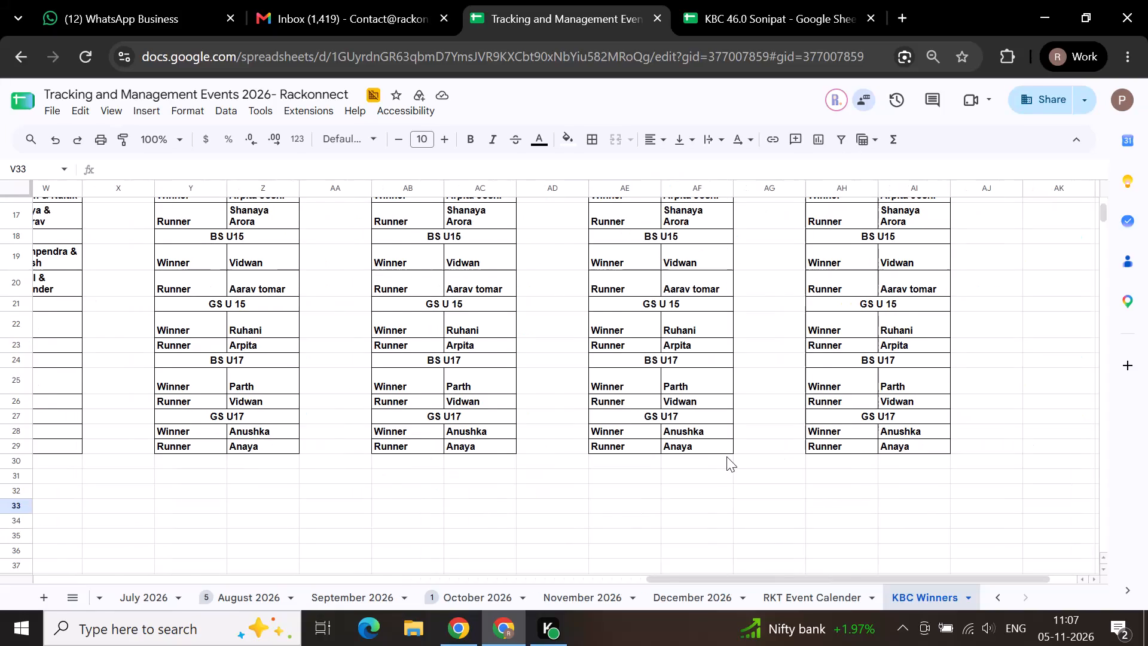
# Replace the first category heading, BS U9, of the KBC 51.0 (Amritsar) table with BS U11.
pyautogui.scroll(10, 726, 456)
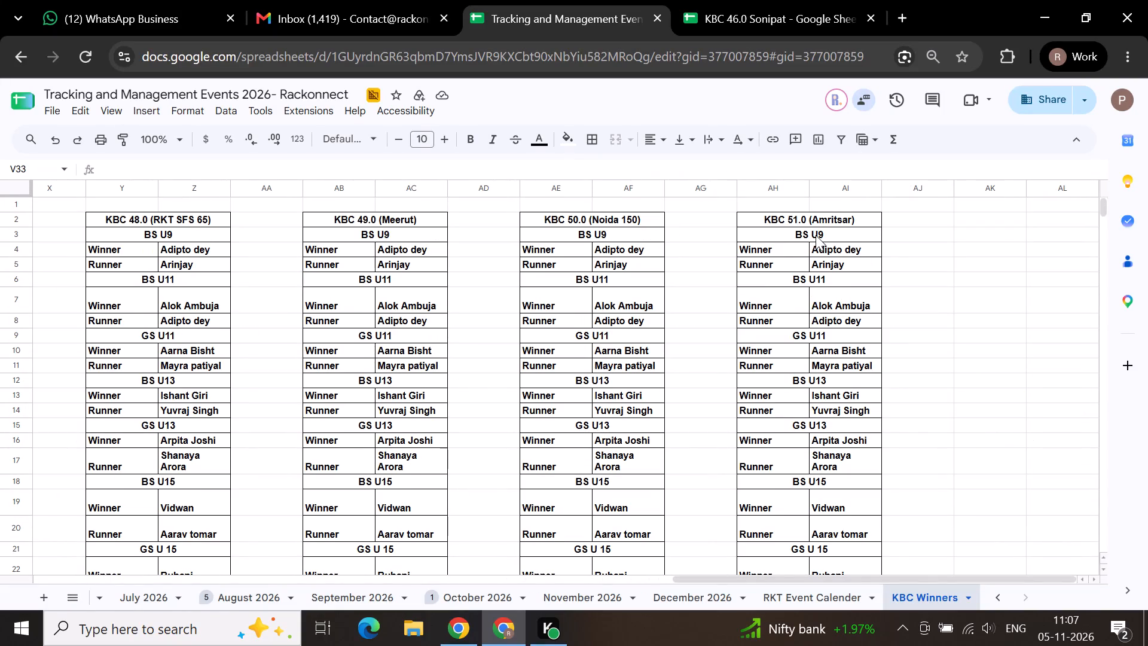
pyautogui.click(816, 235)
pyautogui.click(823, 235)
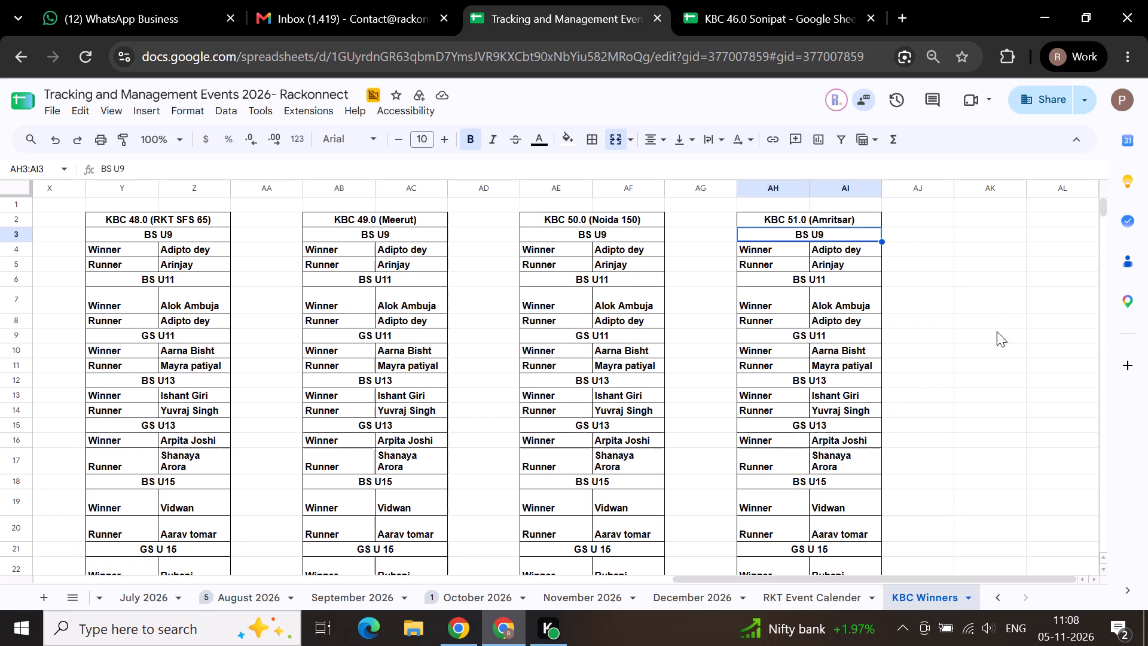
pyautogui.click(826, 234)
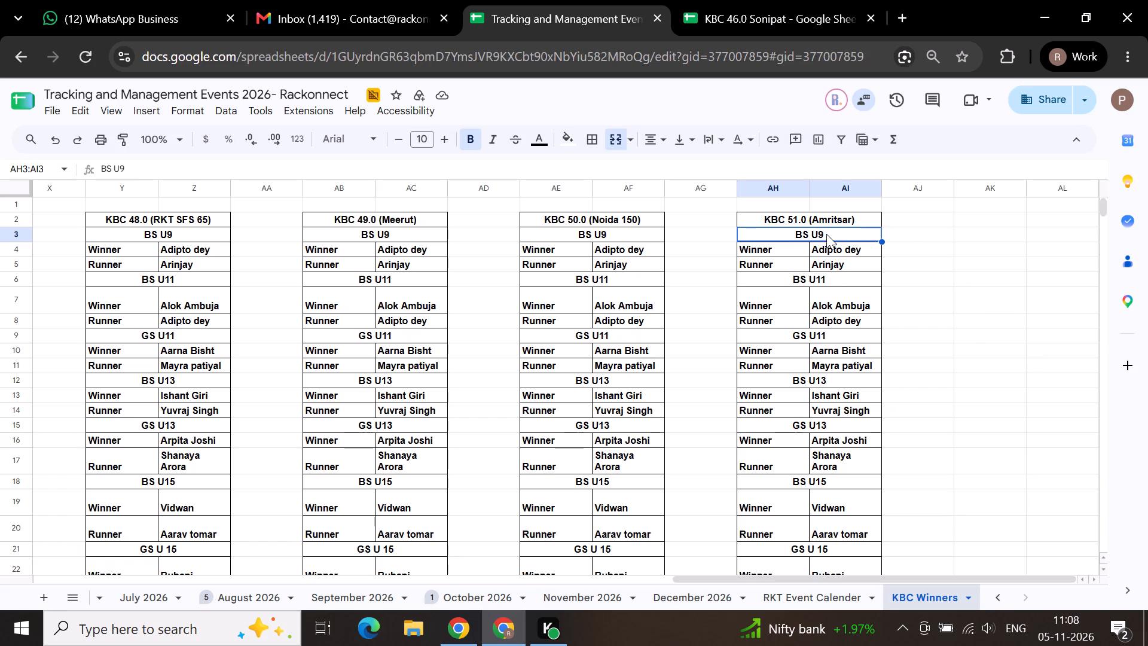
pyautogui.press('BackSpace')
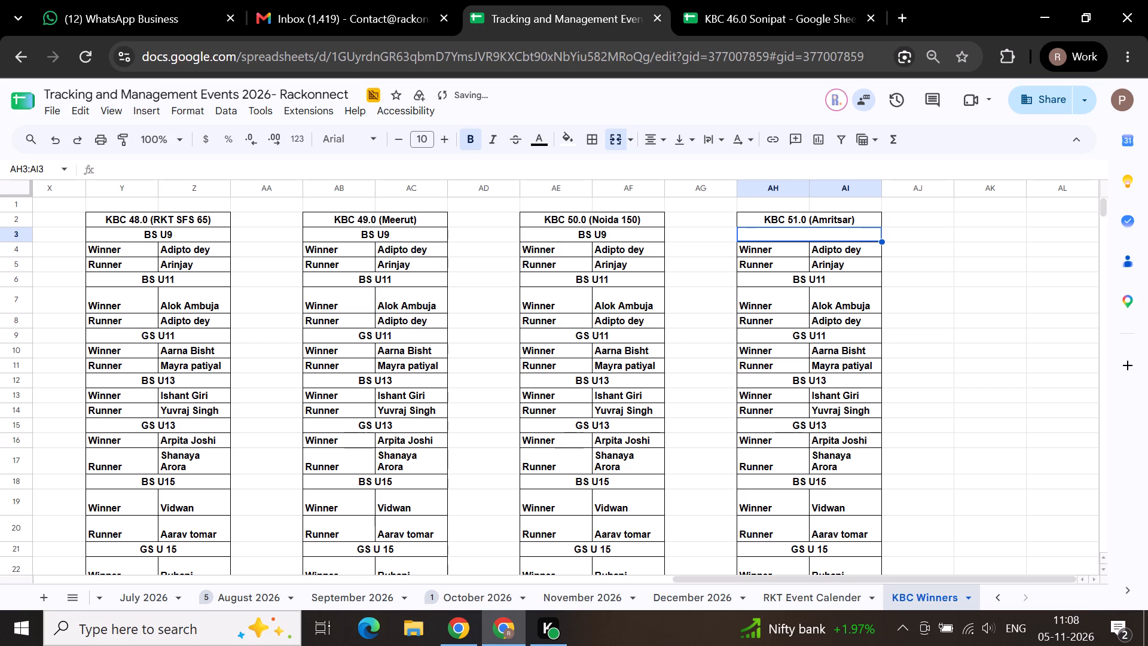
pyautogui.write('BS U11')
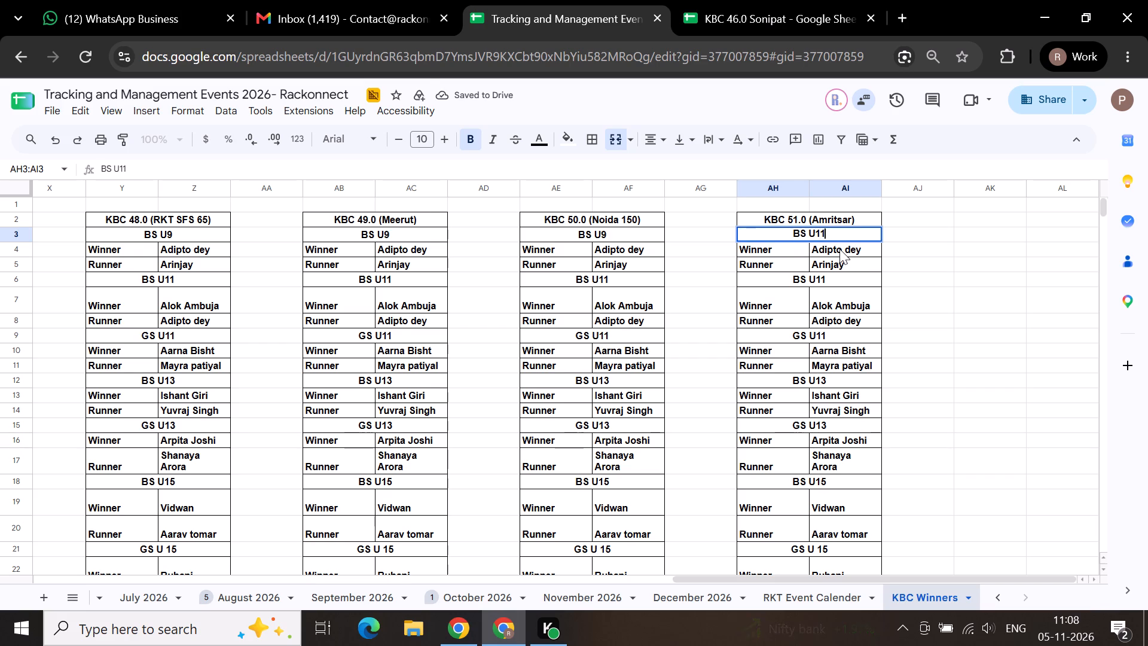
# Enter Kriday as winner and the new runner-up's full name in the first BS U11 block of the KBC 51.0 table.
pyautogui.click(839, 249)
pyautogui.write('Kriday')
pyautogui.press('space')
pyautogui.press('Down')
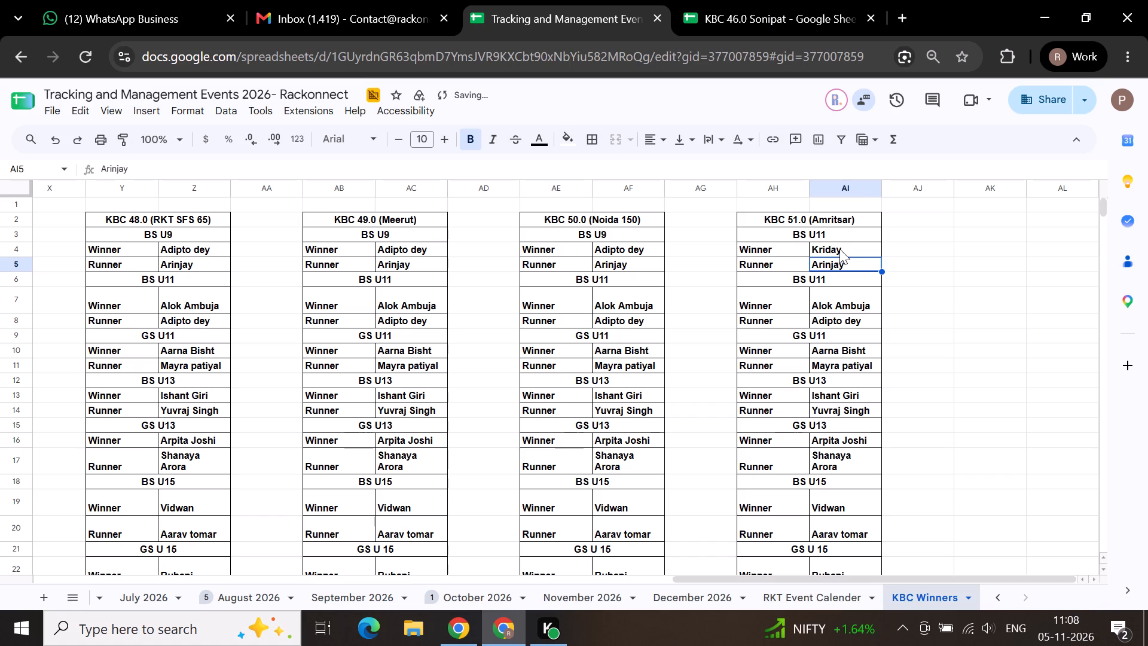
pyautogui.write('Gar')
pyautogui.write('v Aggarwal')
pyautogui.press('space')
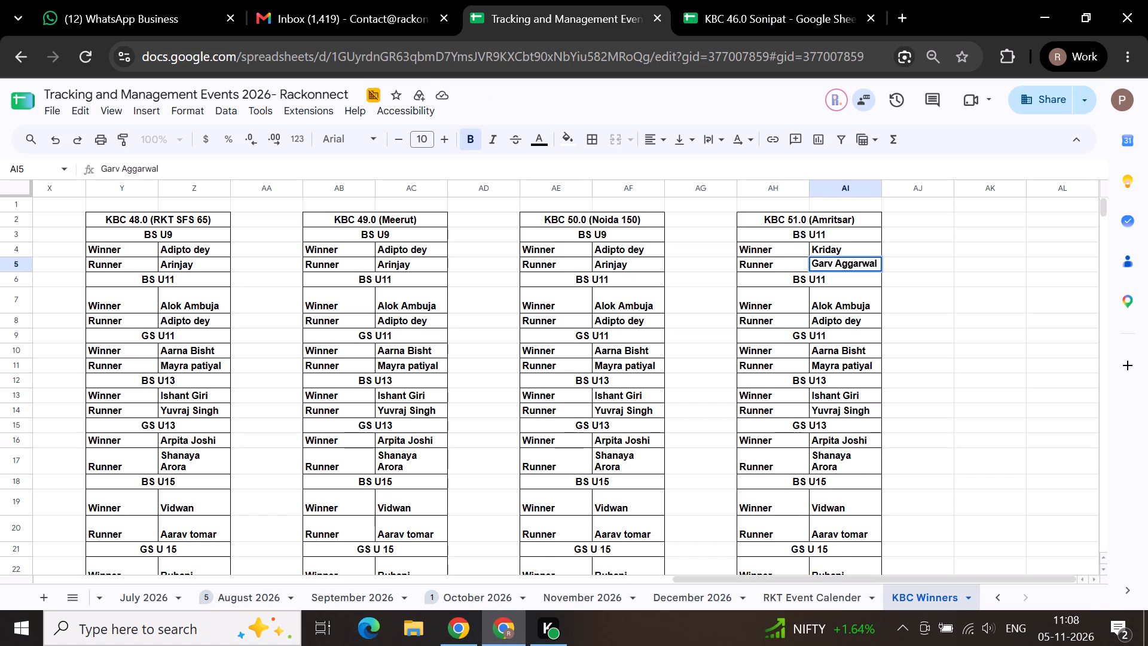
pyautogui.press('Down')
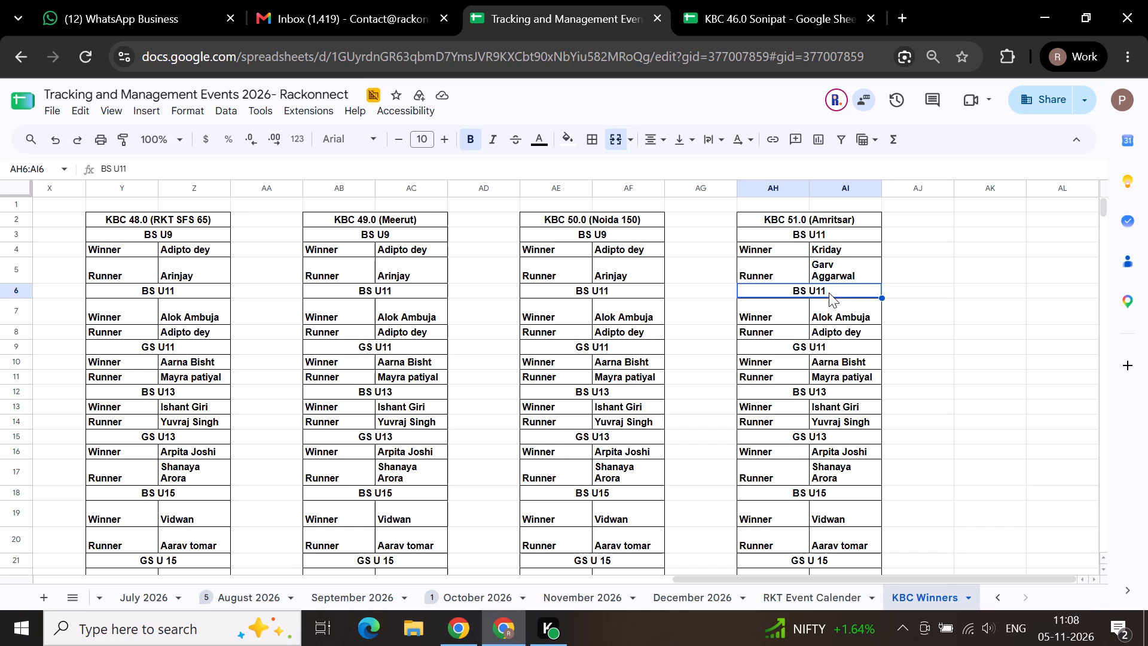
# Replace the runner-up in the GS U11 block of the KBC 51.0 table with Manvika.
pyautogui.click(836, 374)
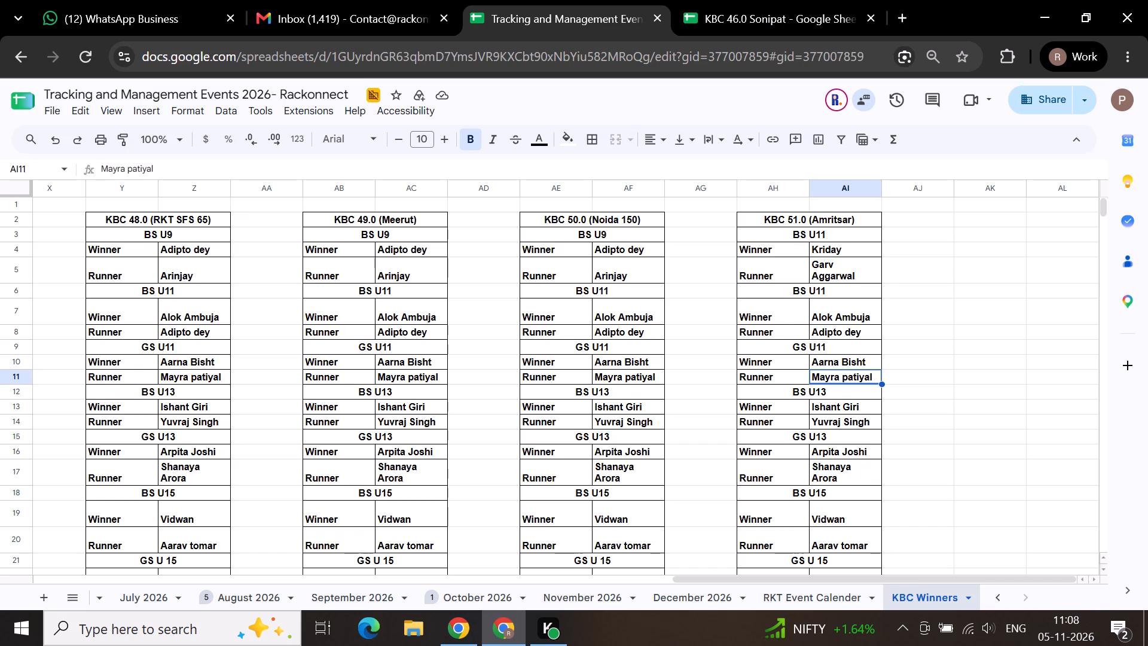
pyautogui.click(823, 467)
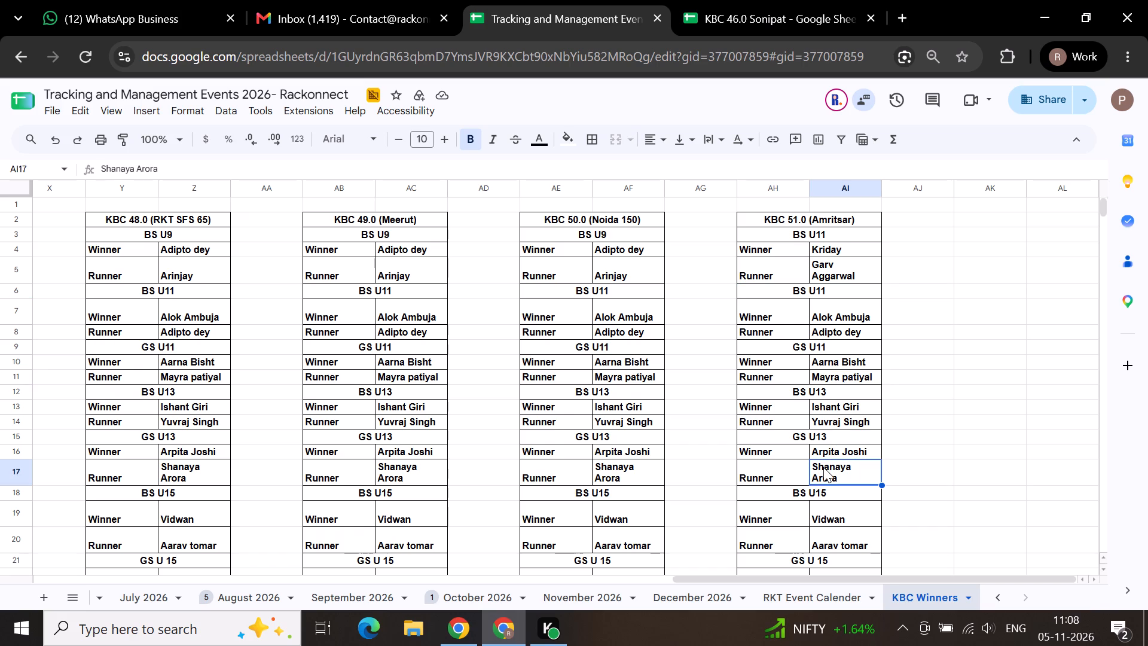
pyautogui.click(838, 420)
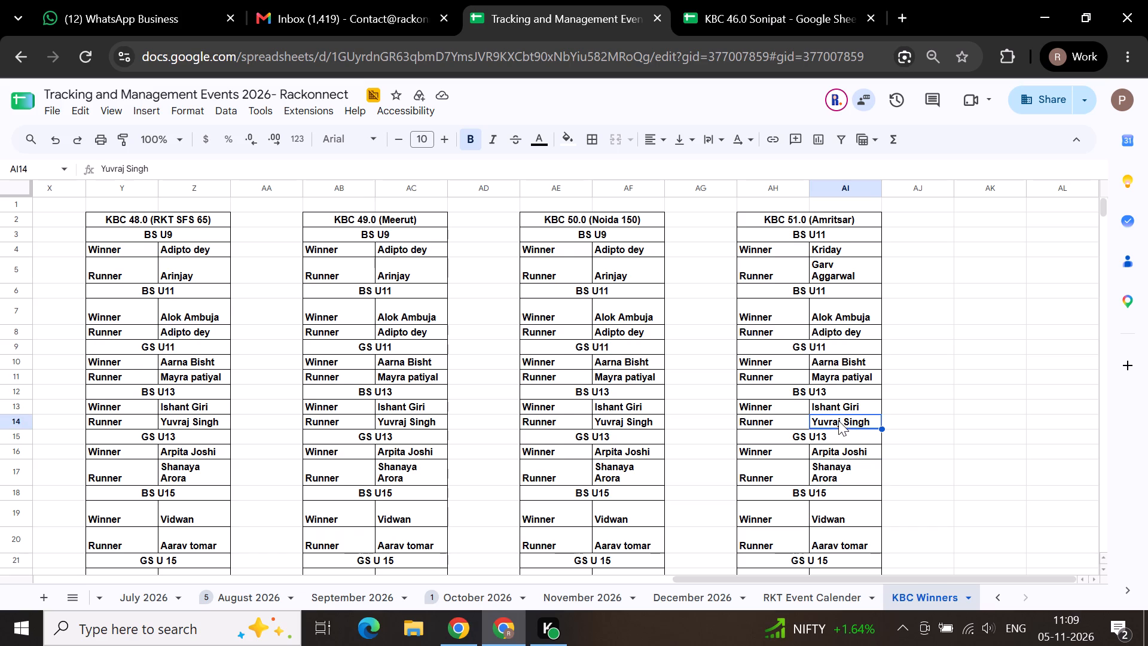
pyautogui.click(843, 375)
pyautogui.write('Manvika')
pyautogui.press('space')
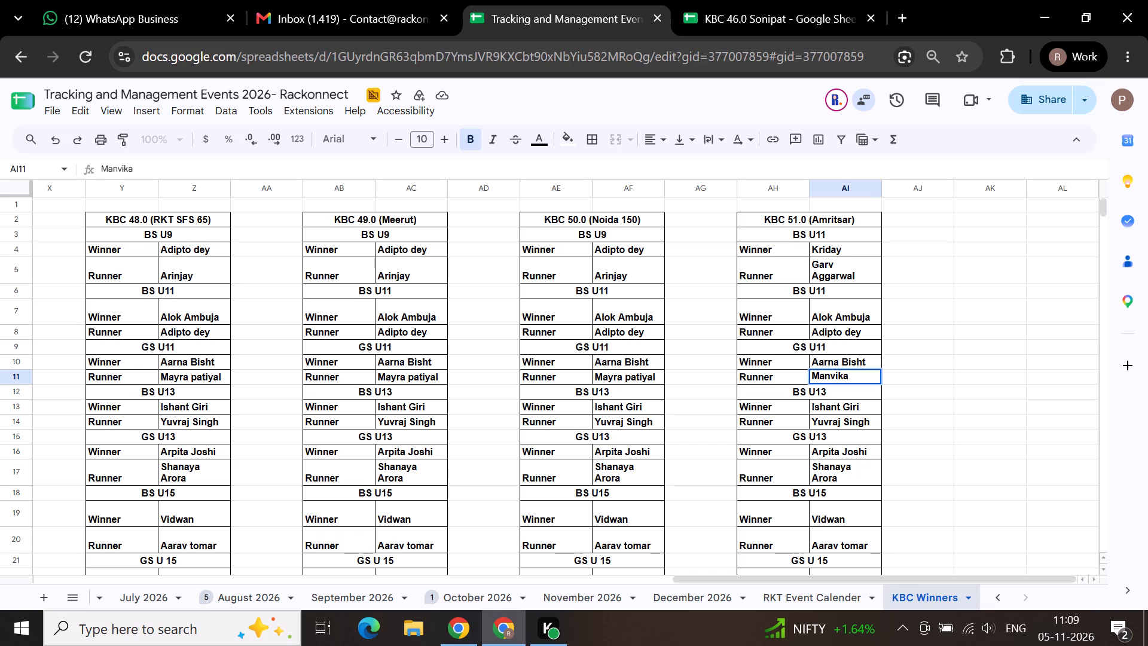
# Replace the runner-up and winner in the GS U13 block of the KBC 51.0 table with the correct players' full names.
pyautogui.click(833, 474)
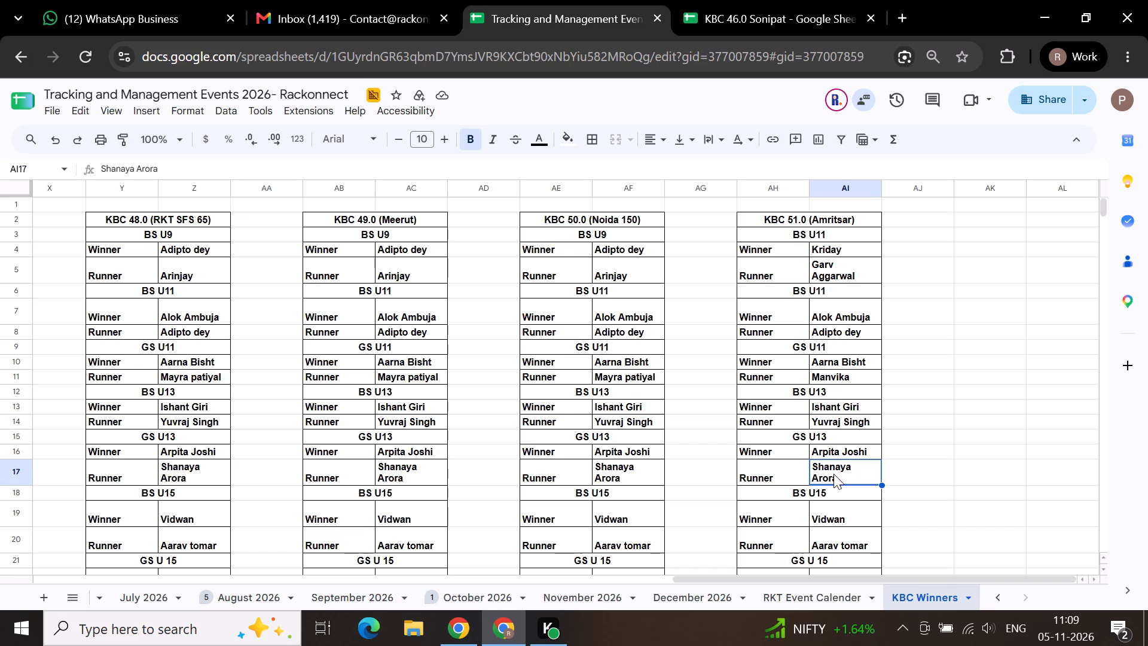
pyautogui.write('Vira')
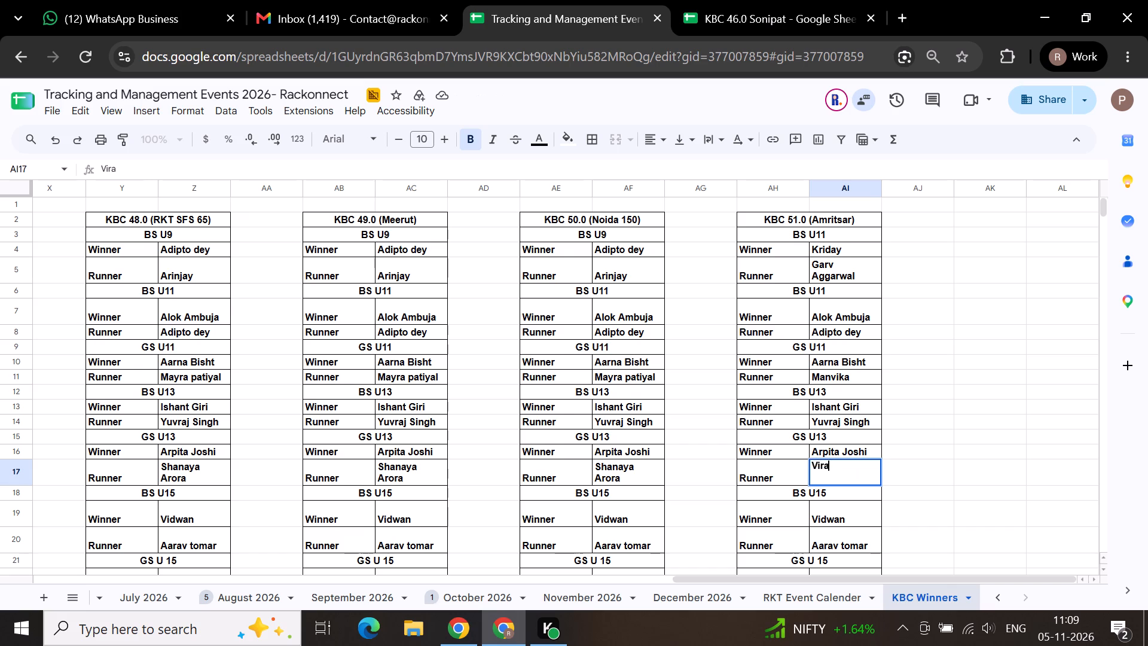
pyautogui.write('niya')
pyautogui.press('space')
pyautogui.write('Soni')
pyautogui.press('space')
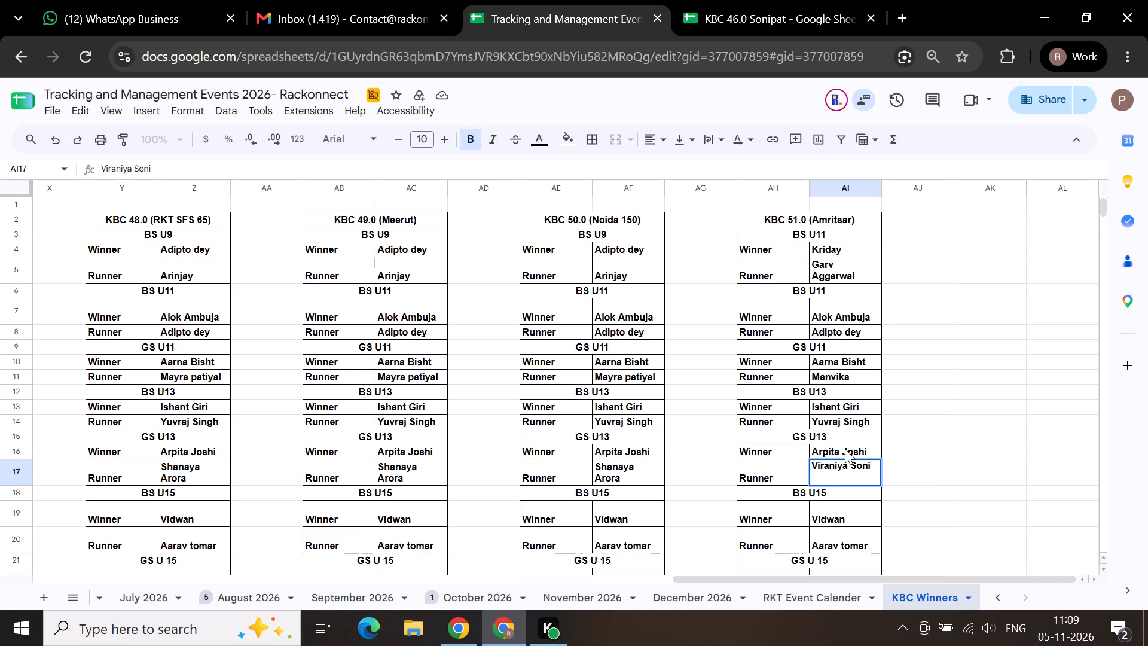
pyautogui.click(845, 452)
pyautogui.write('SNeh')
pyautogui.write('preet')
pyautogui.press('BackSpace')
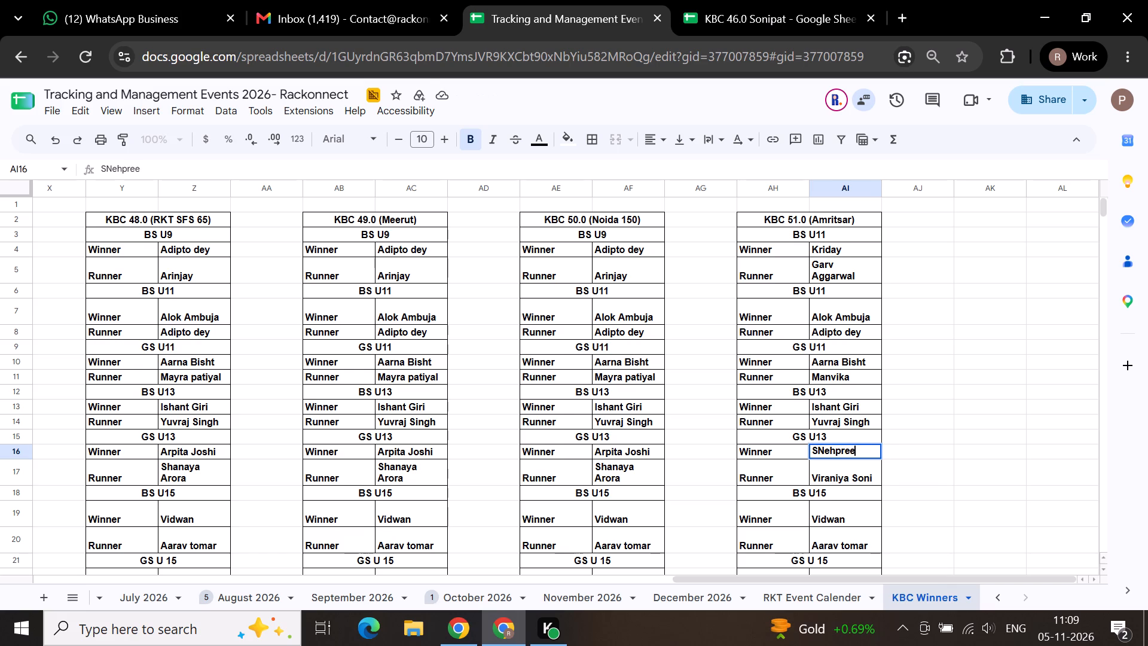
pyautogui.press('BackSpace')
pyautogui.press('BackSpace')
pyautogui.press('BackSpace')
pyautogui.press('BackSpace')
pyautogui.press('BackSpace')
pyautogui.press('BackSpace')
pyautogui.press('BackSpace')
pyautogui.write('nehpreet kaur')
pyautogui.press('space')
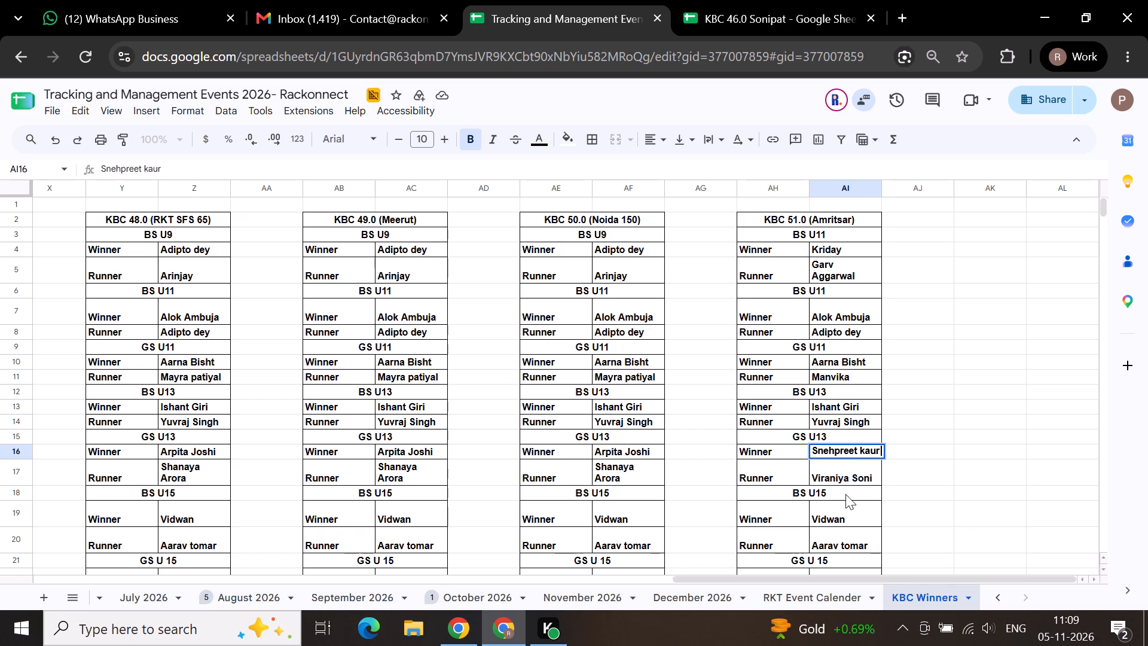
pyautogui.click(845, 501)
# Change the GS U 15 heading in the KBC 51.0 table to GS U 17.
pyautogui.scroll(-1, 845, 501)
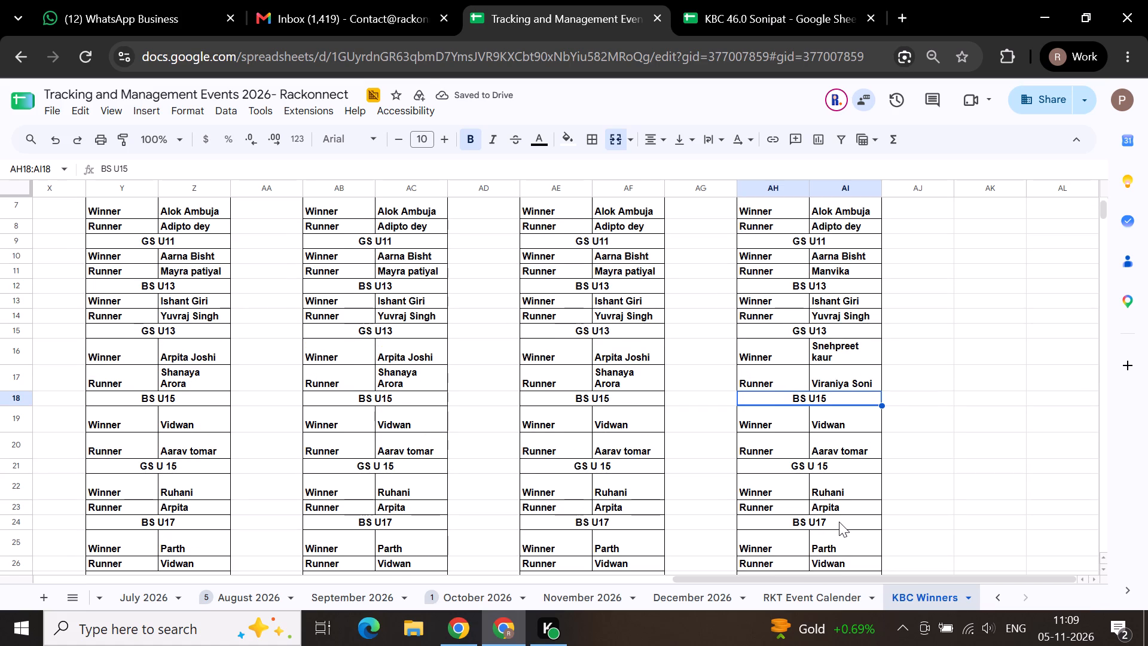
pyautogui.scroll(-2, 839, 522)
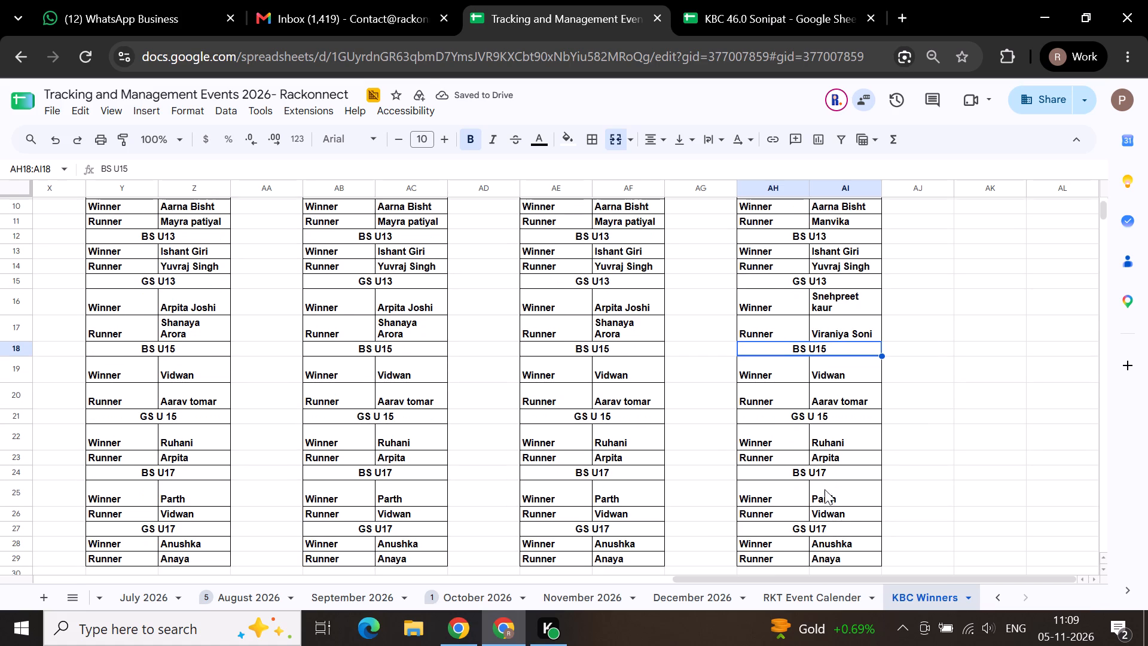
pyautogui.moveTo(762, 420); pyautogui.dragTo(779, 427)
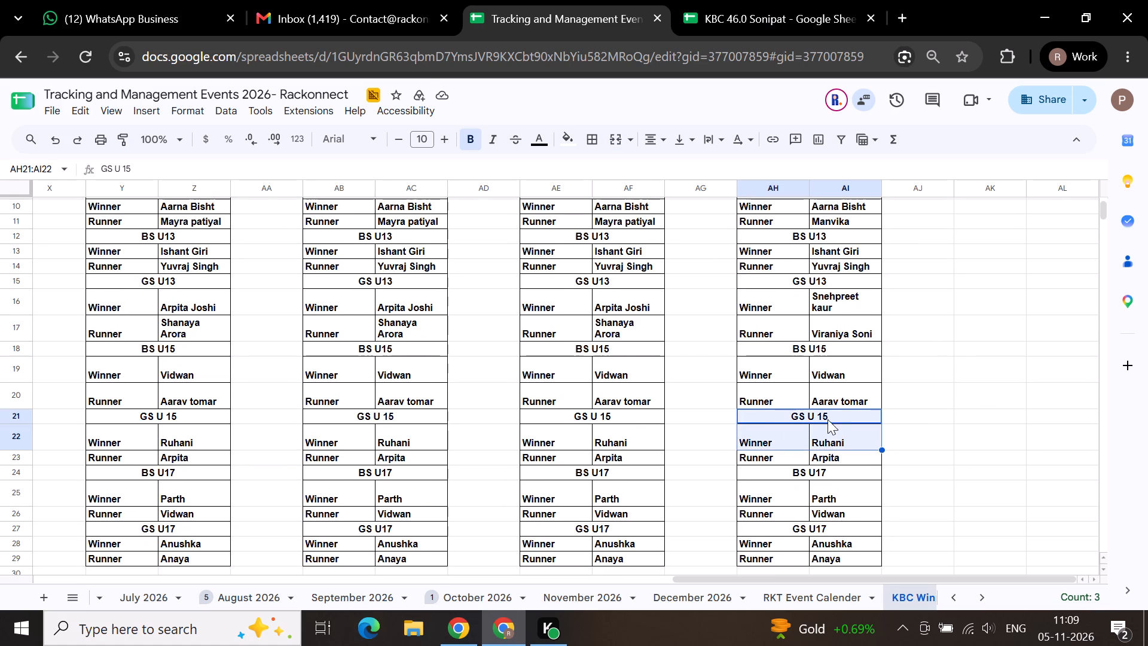
pyautogui.doubleClick(833, 414)
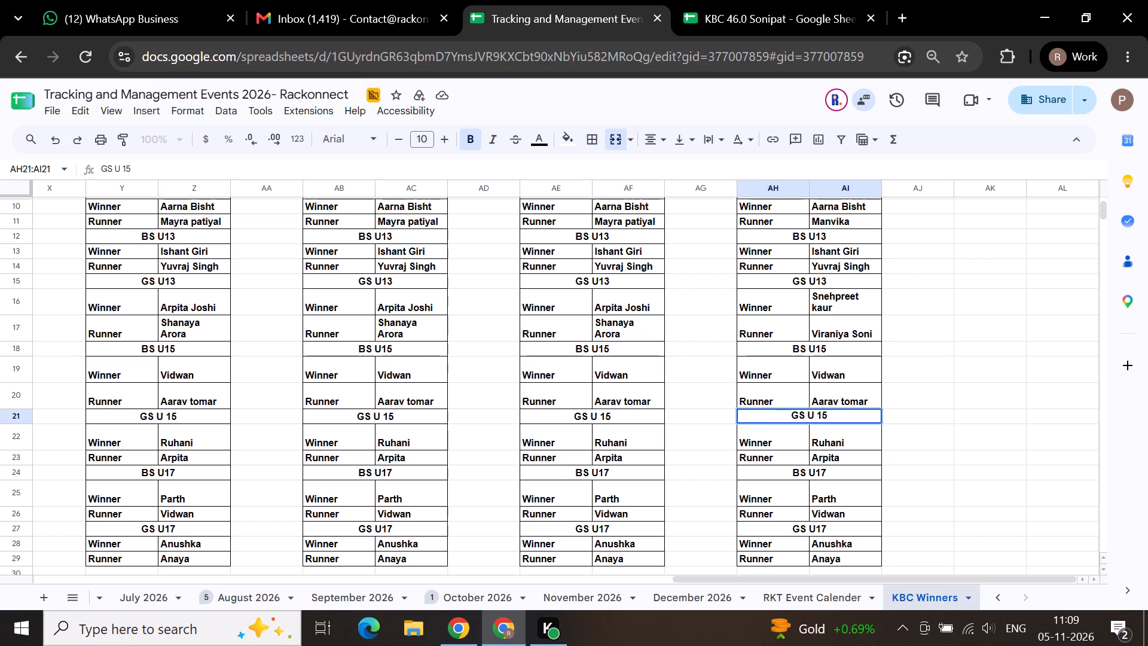
pyautogui.press('BackSpace')
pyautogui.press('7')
# Enter Ishanaya as runner-up and the GS U13 winner's full name as winner in the GS U 17 block of the KBC 51.0 table.
pyautogui.click(821, 459)
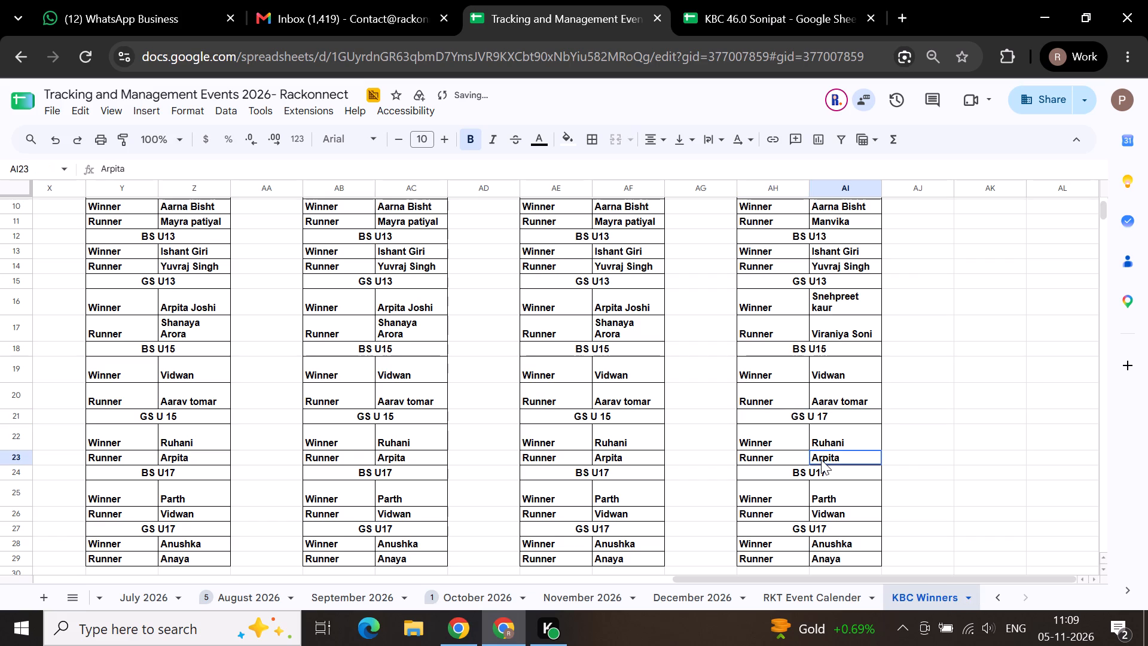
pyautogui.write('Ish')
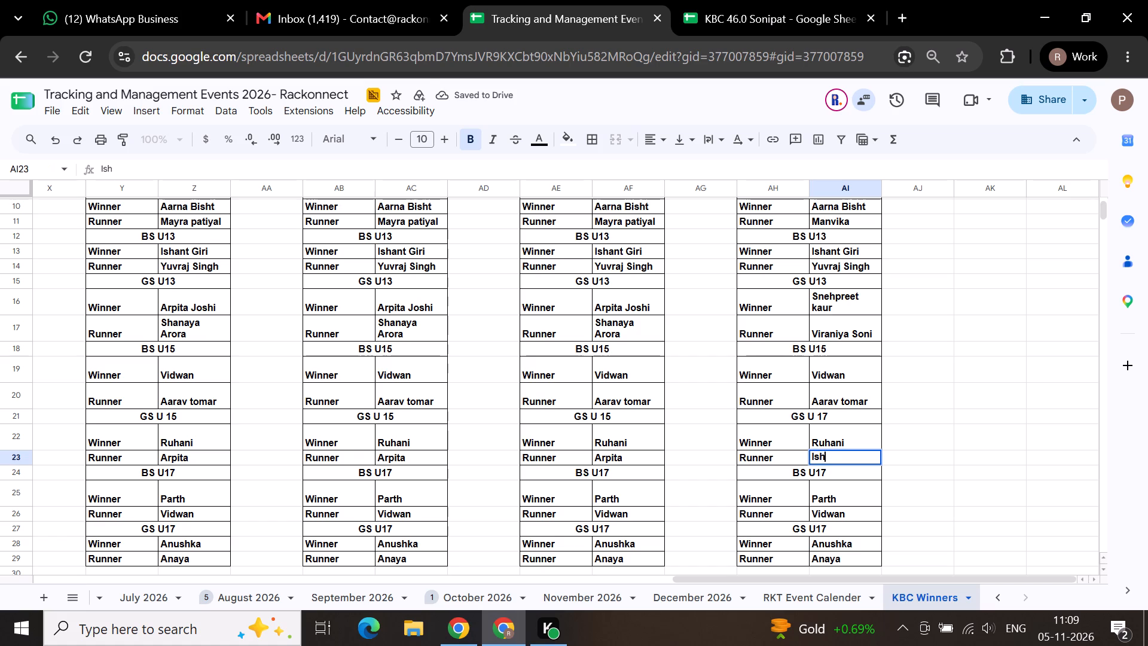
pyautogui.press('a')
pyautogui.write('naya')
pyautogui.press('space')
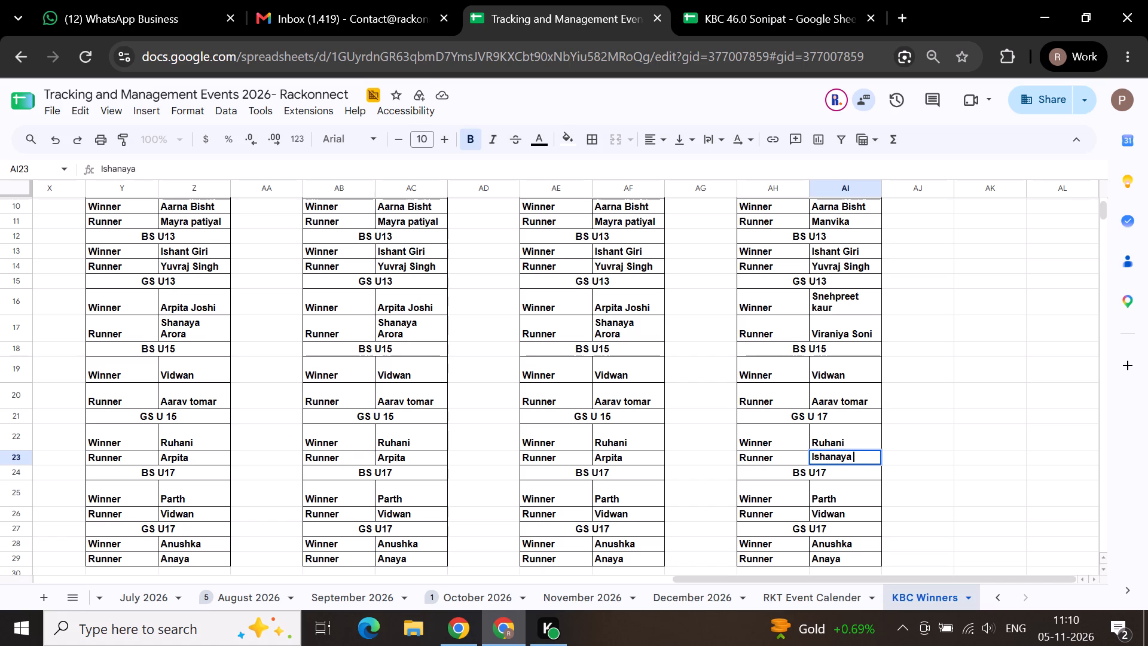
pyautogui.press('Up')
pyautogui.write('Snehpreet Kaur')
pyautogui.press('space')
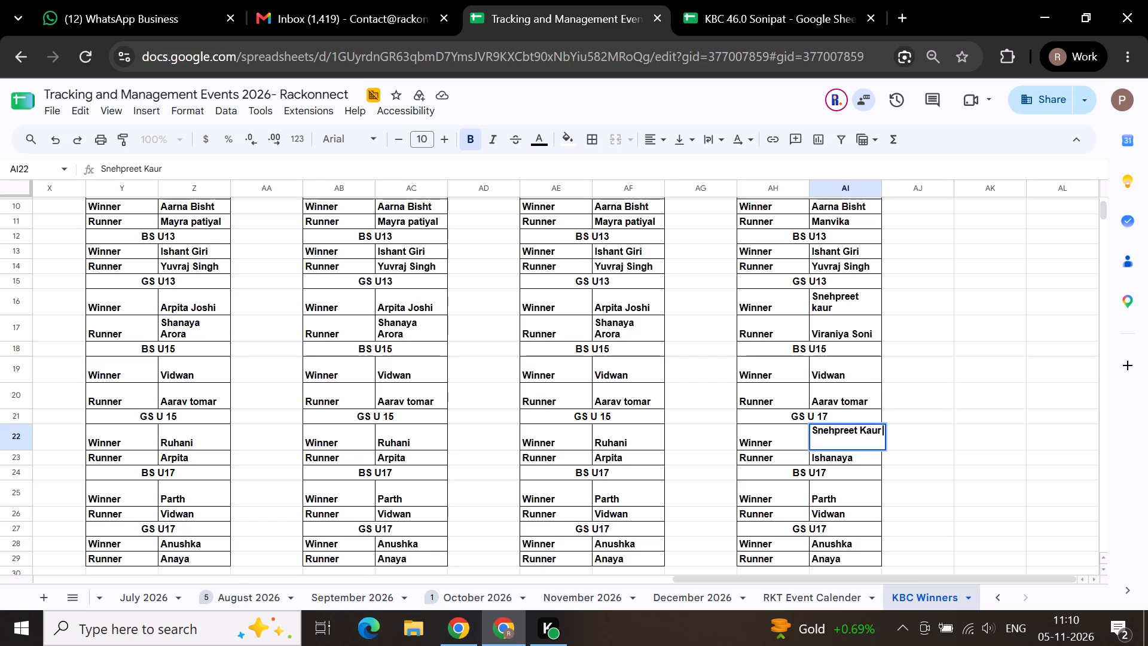
pyautogui.click(915, 342)
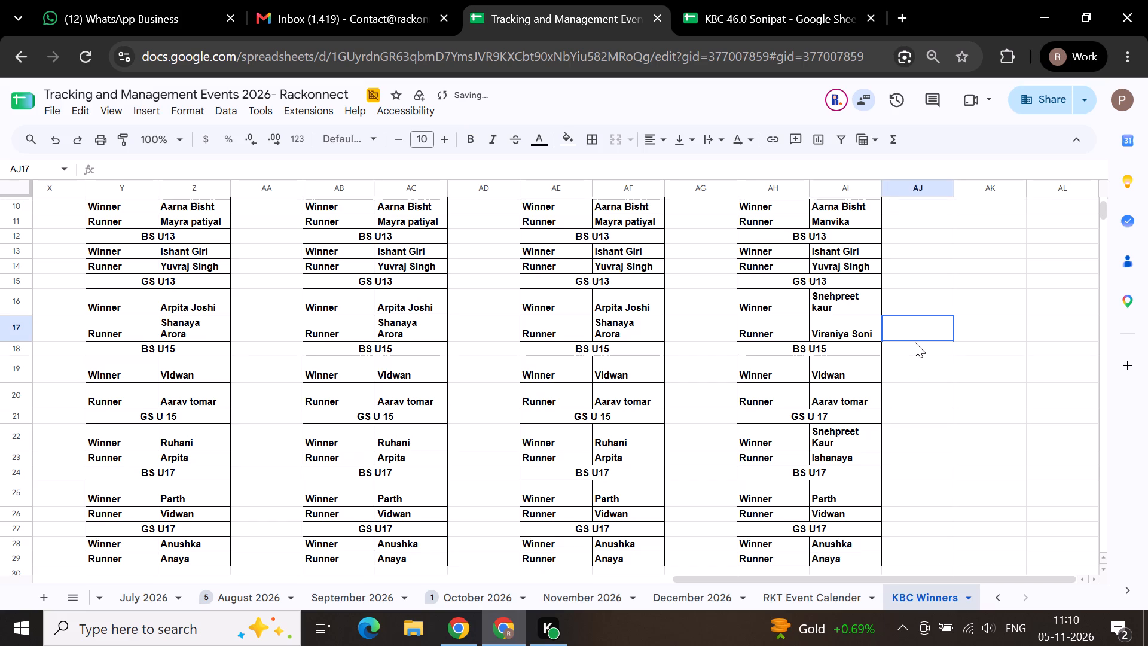
# Replace the last category heading, GS U17, of the KBC 51.0 table with MS.
pyautogui.scroll(2, 829, 319)
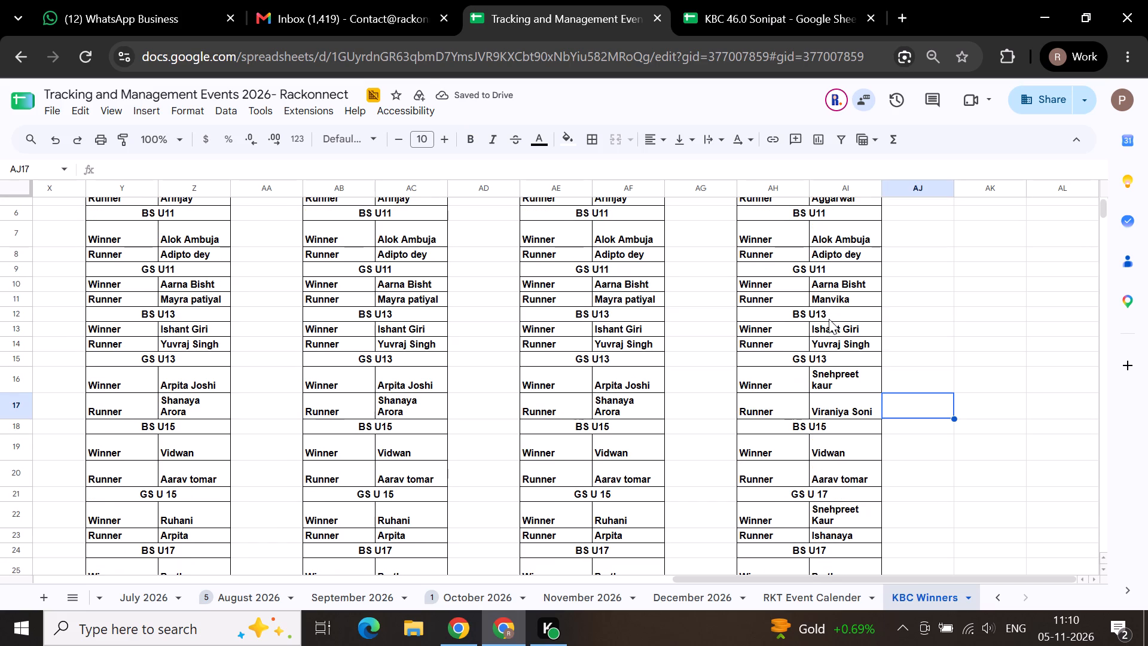
pyautogui.click(842, 281)
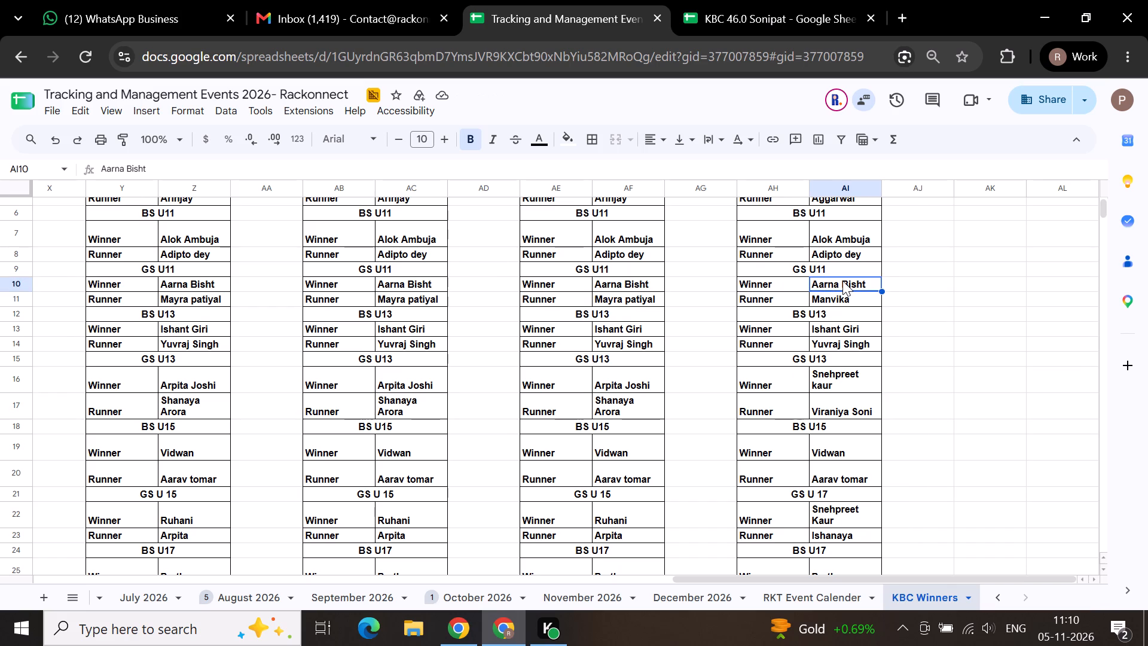
pyautogui.scroll(-2, 800, 329)
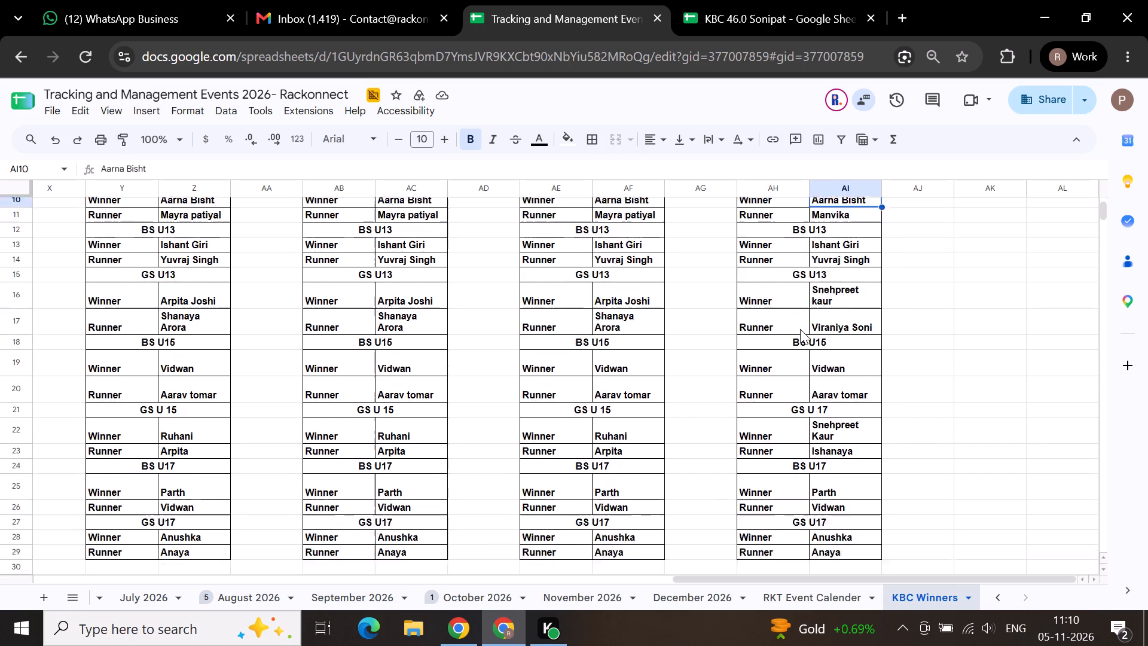
pyautogui.scroll(-1, 800, 329)
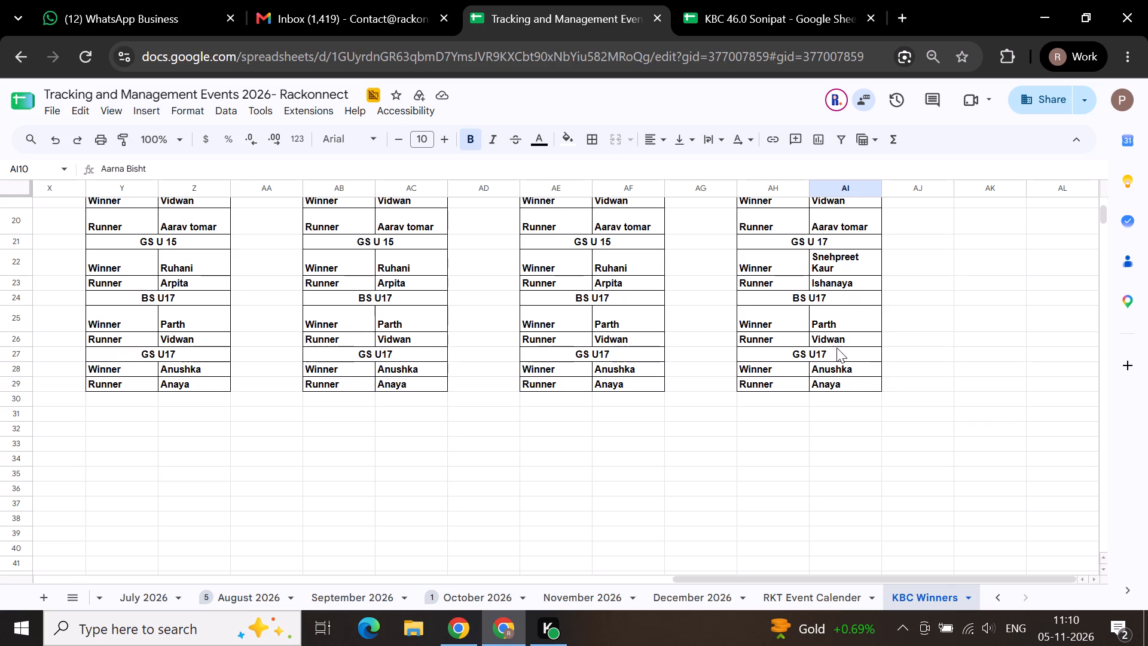
pyautogui.click(815, 343)
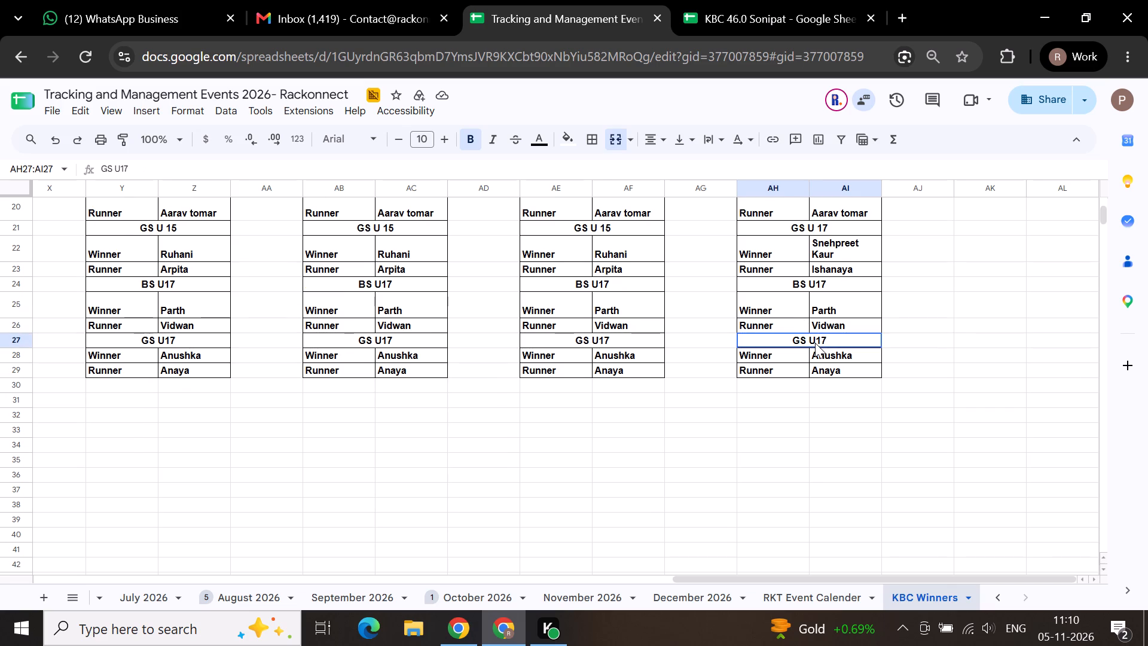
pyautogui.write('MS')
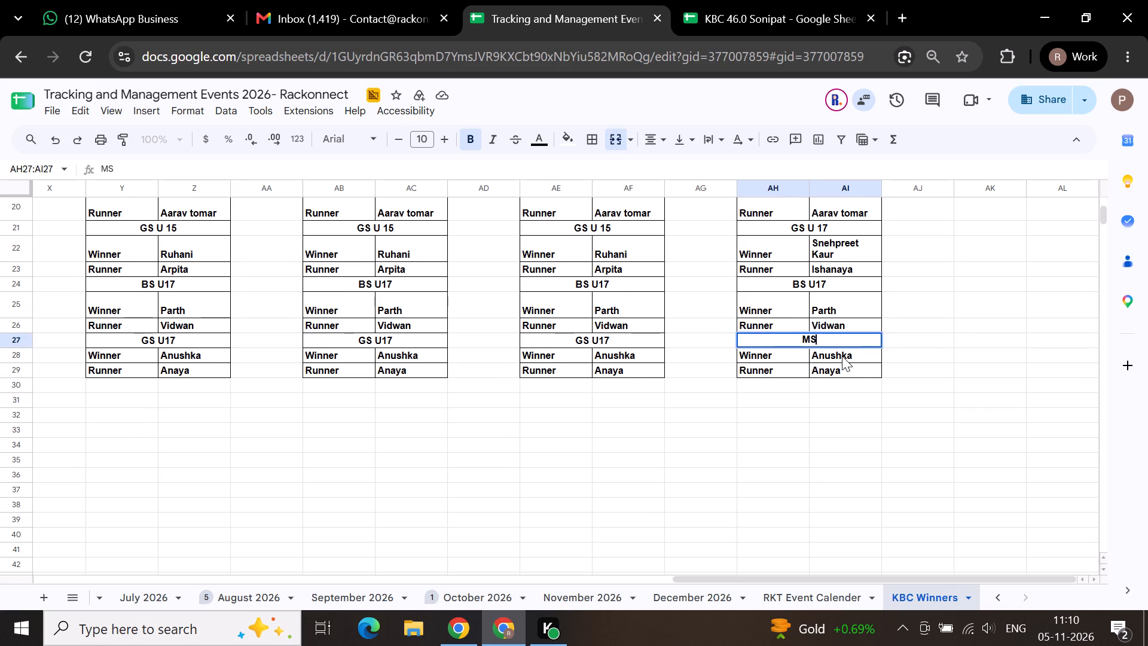
pyautogui.click(842, 356)
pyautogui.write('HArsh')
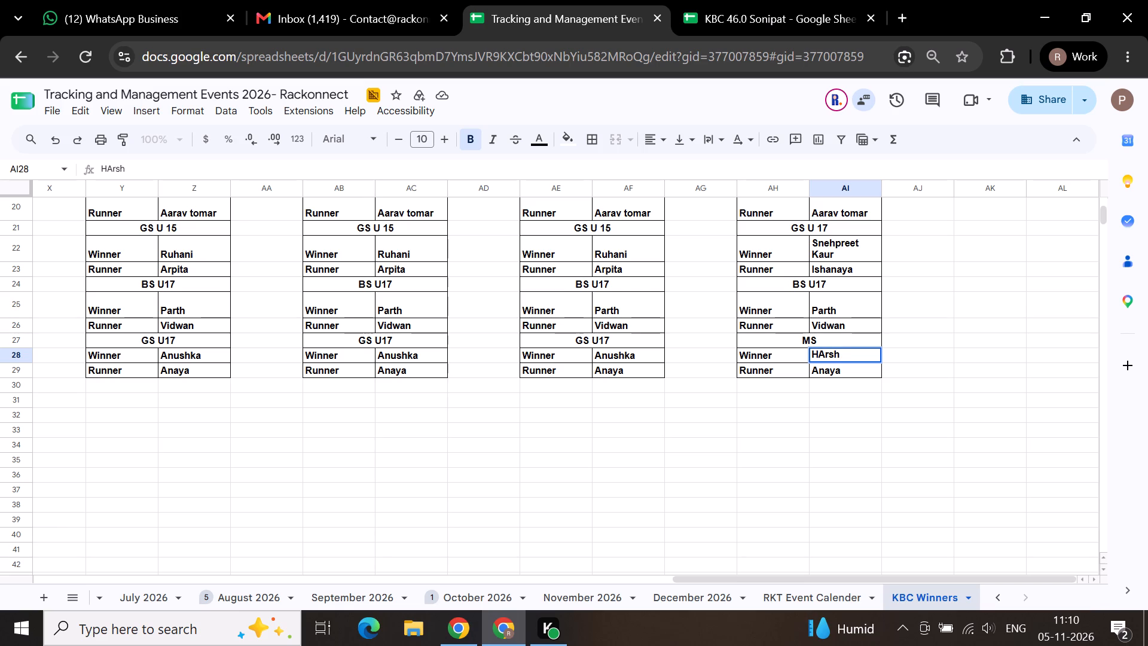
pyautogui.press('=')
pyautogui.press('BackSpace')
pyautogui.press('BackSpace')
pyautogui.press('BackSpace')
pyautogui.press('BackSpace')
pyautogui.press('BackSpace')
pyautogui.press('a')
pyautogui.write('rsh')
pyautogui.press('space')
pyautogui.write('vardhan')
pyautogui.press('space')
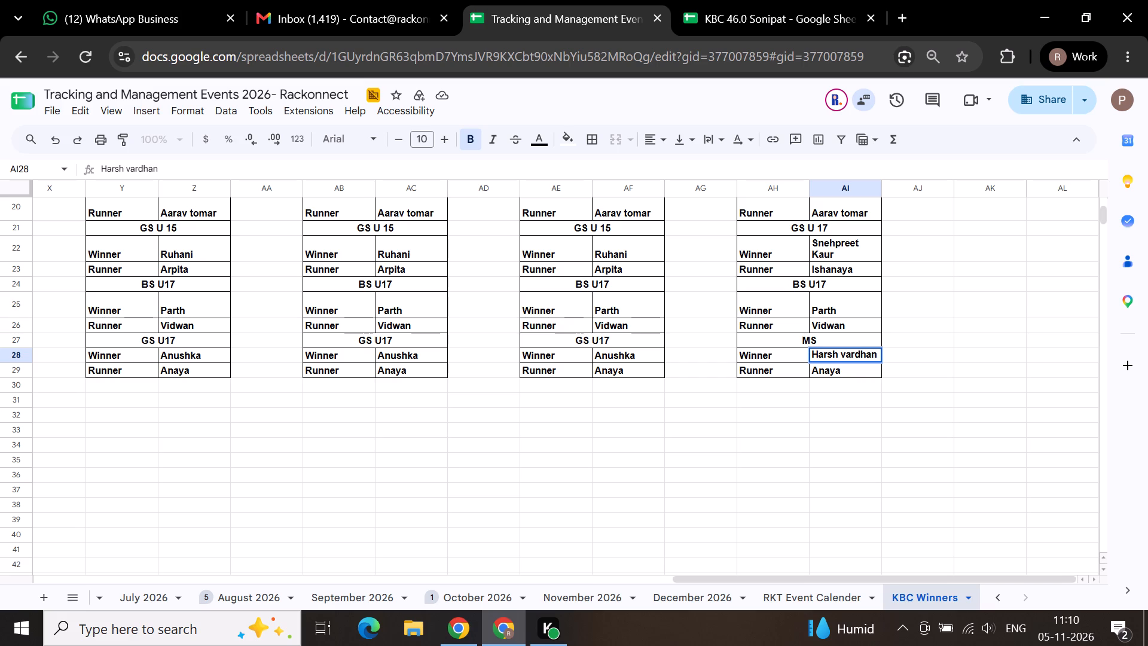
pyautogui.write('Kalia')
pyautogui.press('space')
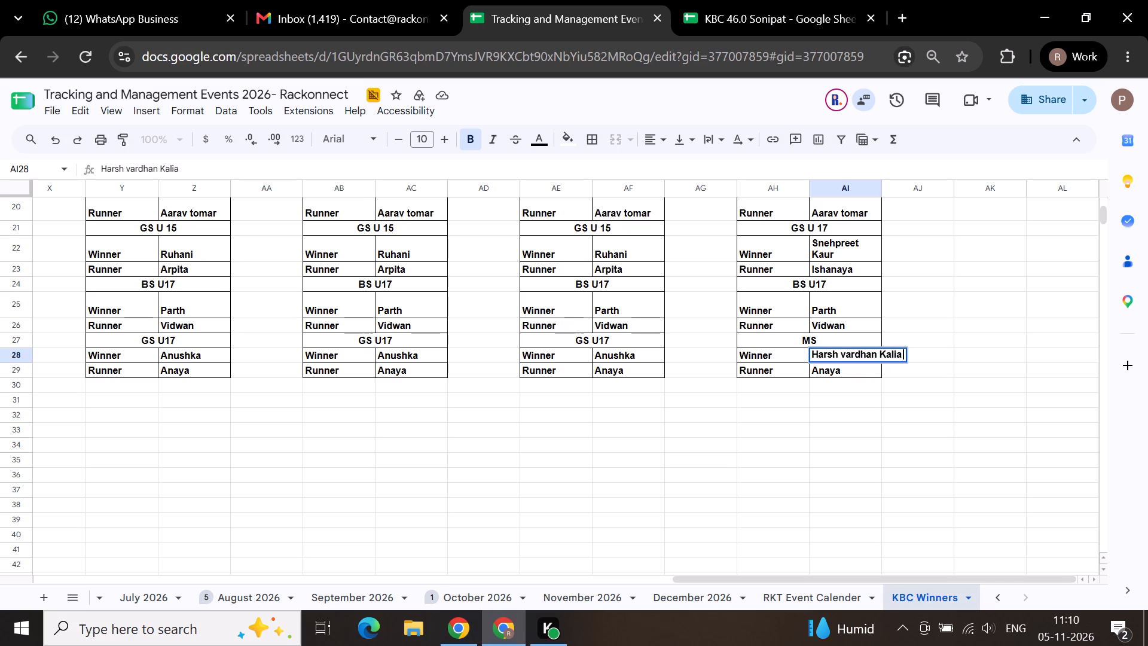
pyautogui.click(819, 377)
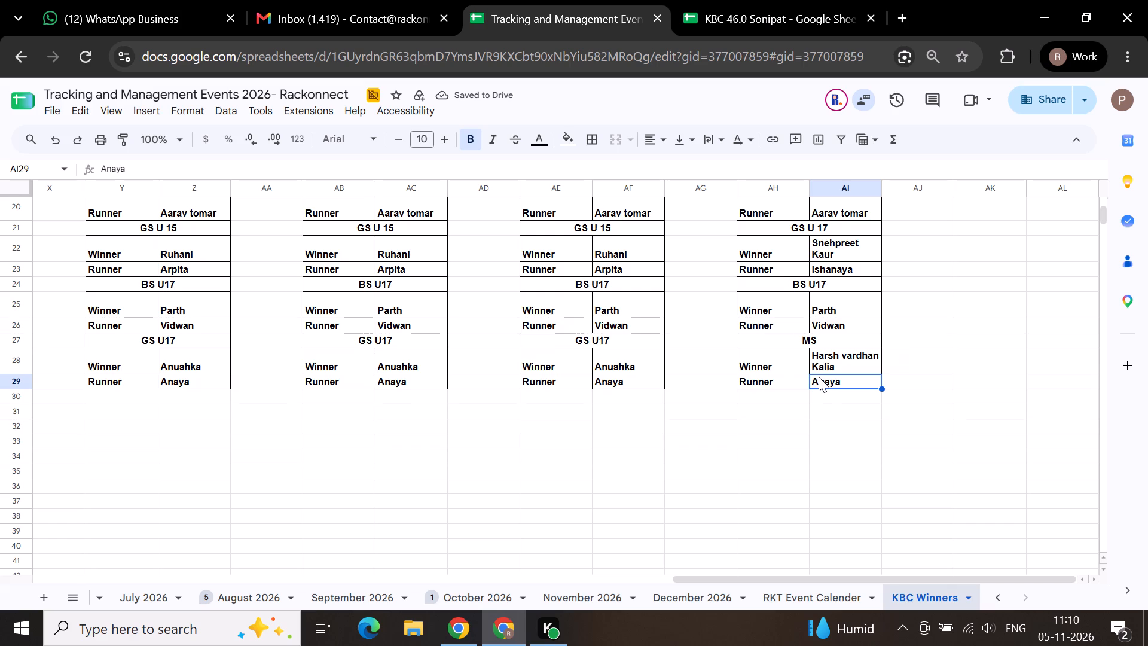
# Enter Krishva's full name as winner and Saksham as runner-up in the BS U15 block of the KBC 51.0 table.
pyautogui.scroll(2, 819, 377)
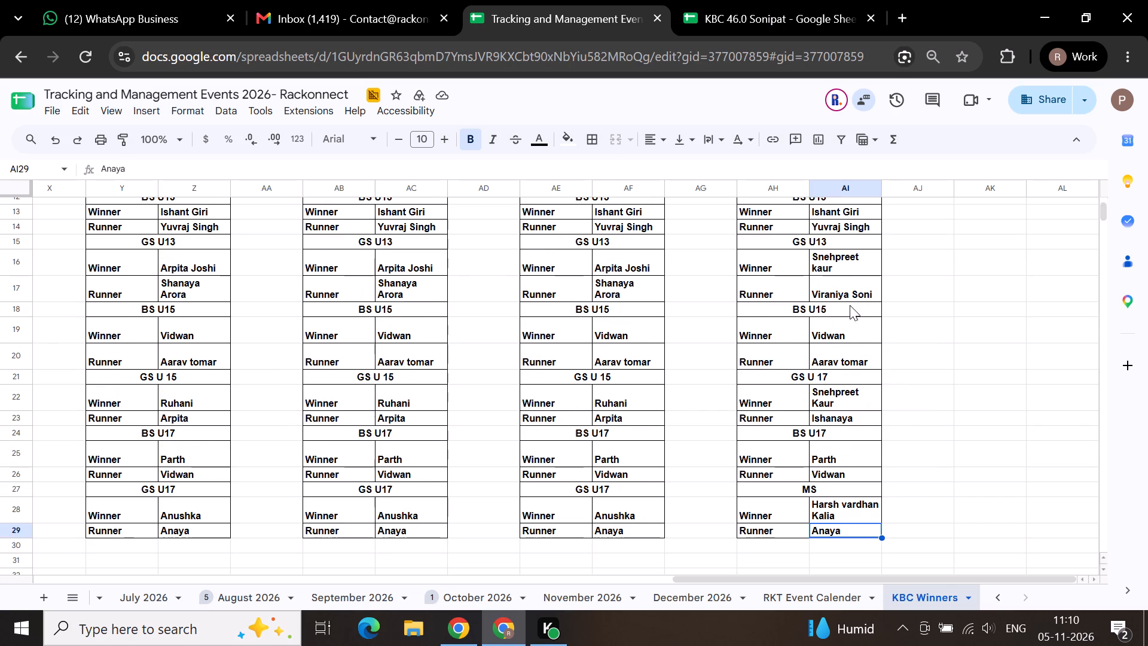
pyautogui.click(840, 330)
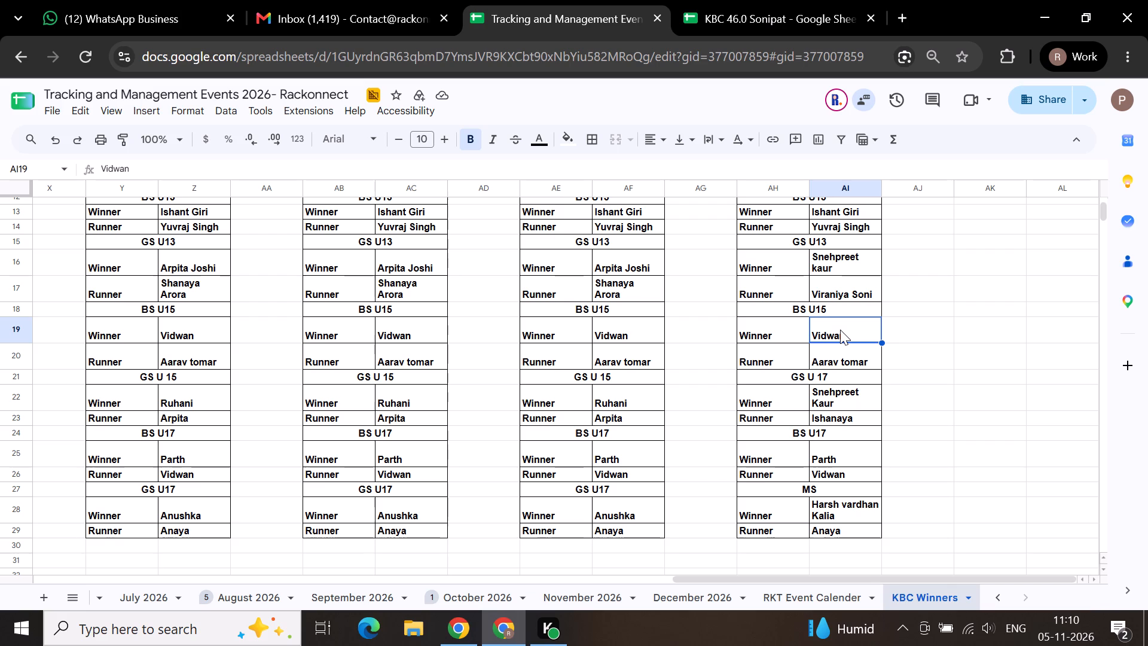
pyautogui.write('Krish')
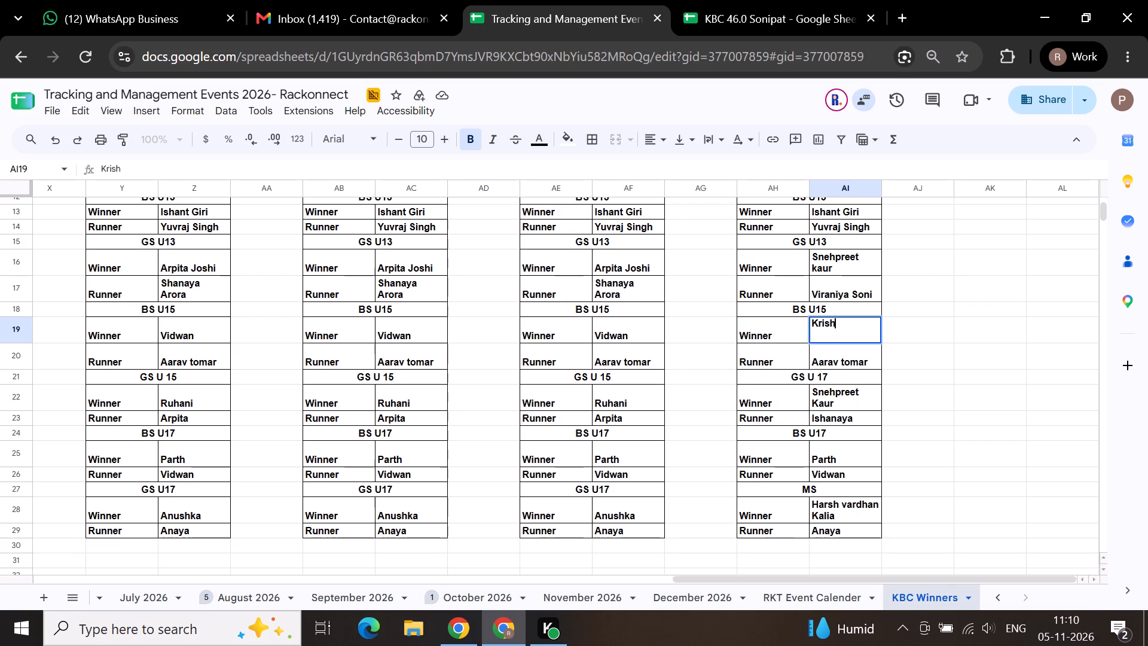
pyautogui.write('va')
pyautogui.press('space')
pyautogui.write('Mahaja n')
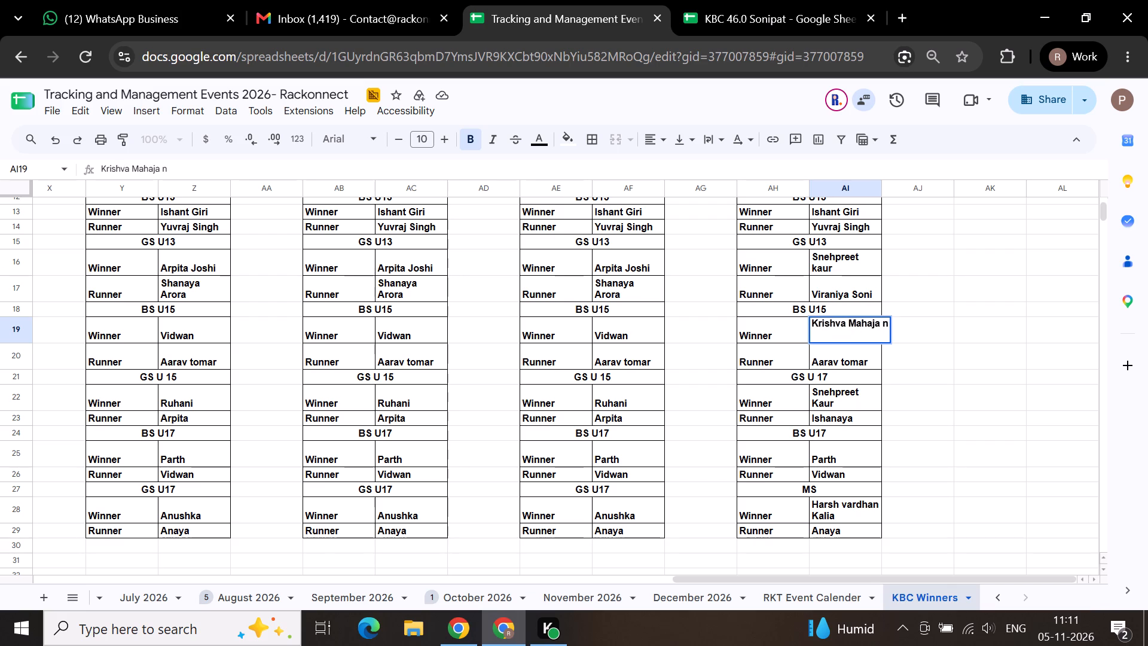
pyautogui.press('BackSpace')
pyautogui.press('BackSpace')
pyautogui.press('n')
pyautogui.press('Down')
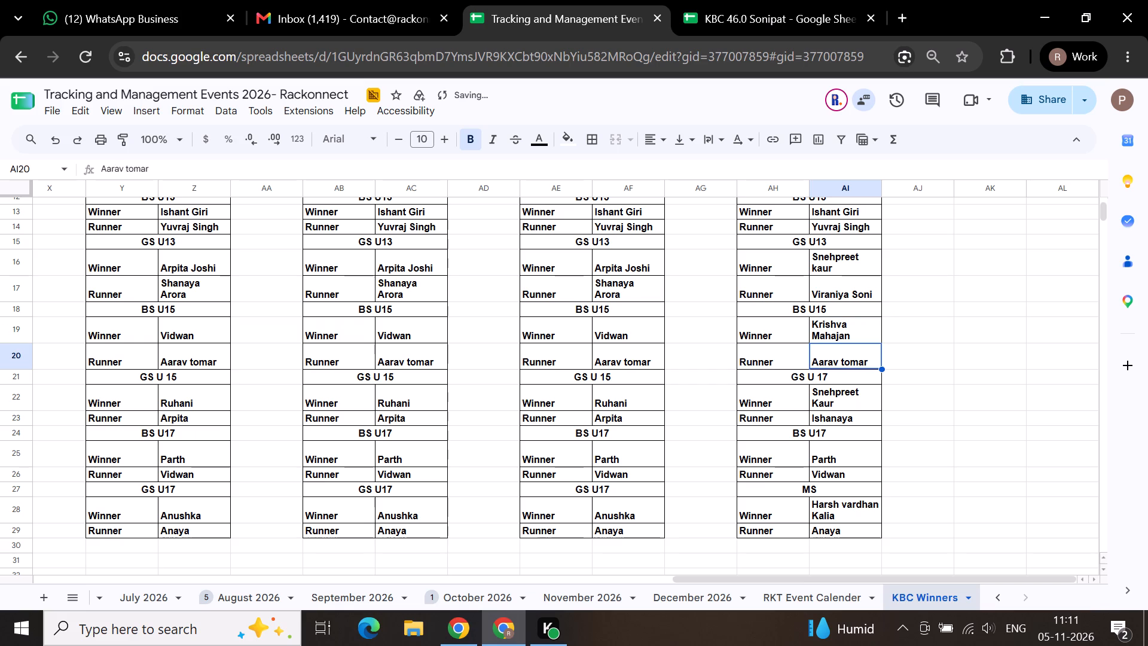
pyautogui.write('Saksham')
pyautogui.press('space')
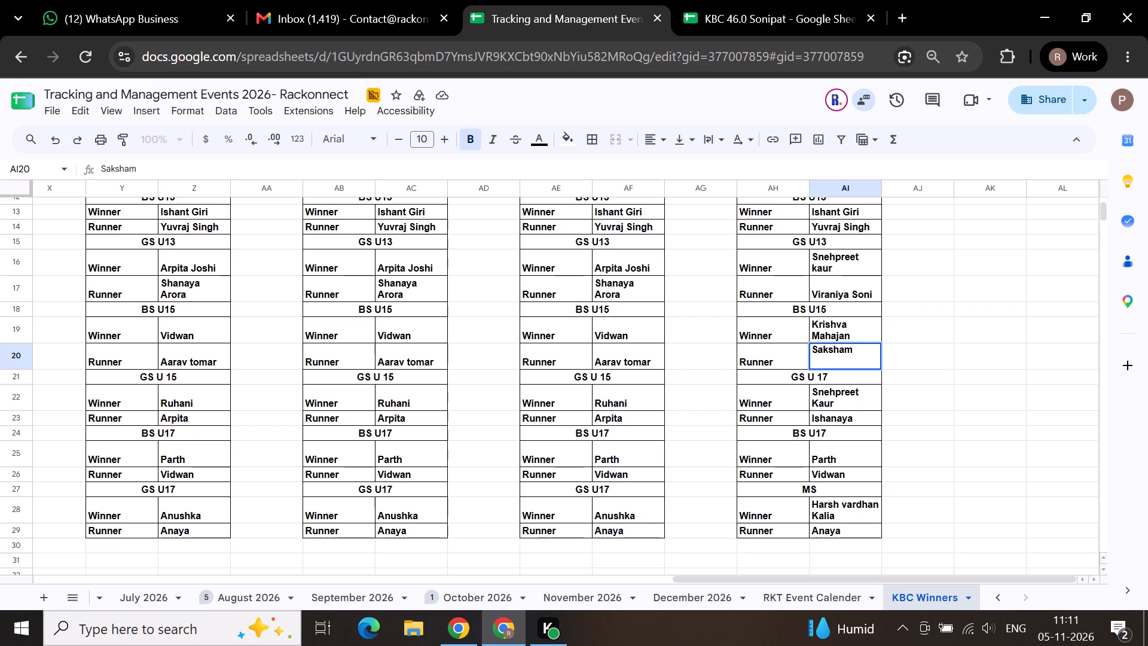
pyautogui.click(932, 359)
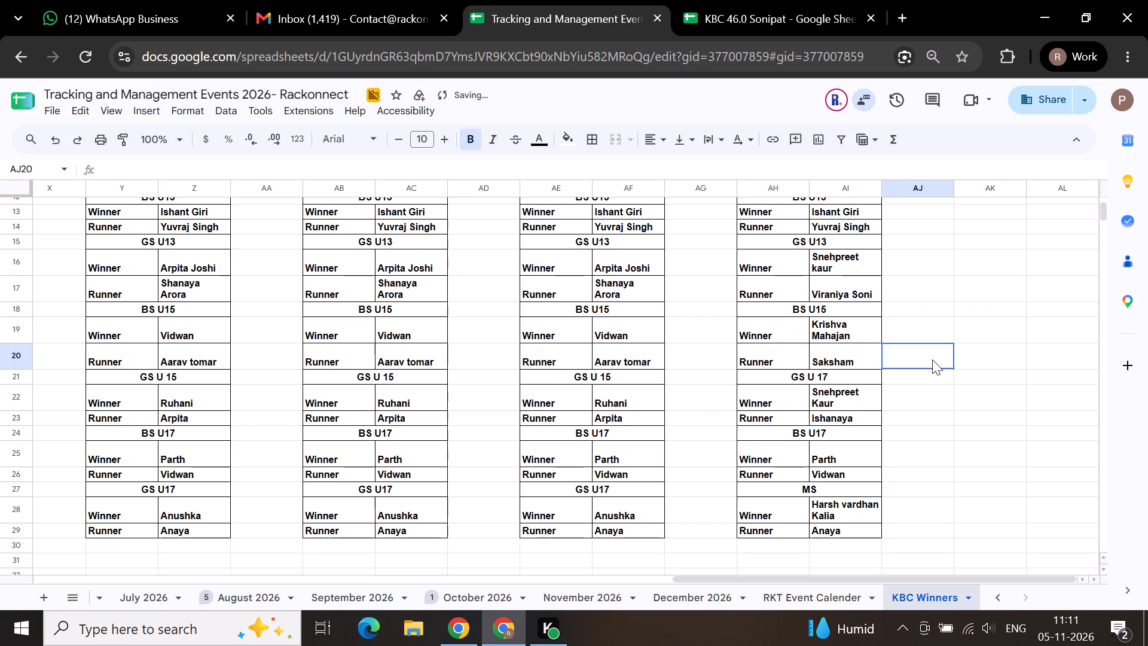
# Open a new browser tab and ready its address bar for an entry.
pyautogui.scroll(2, 932, 359)
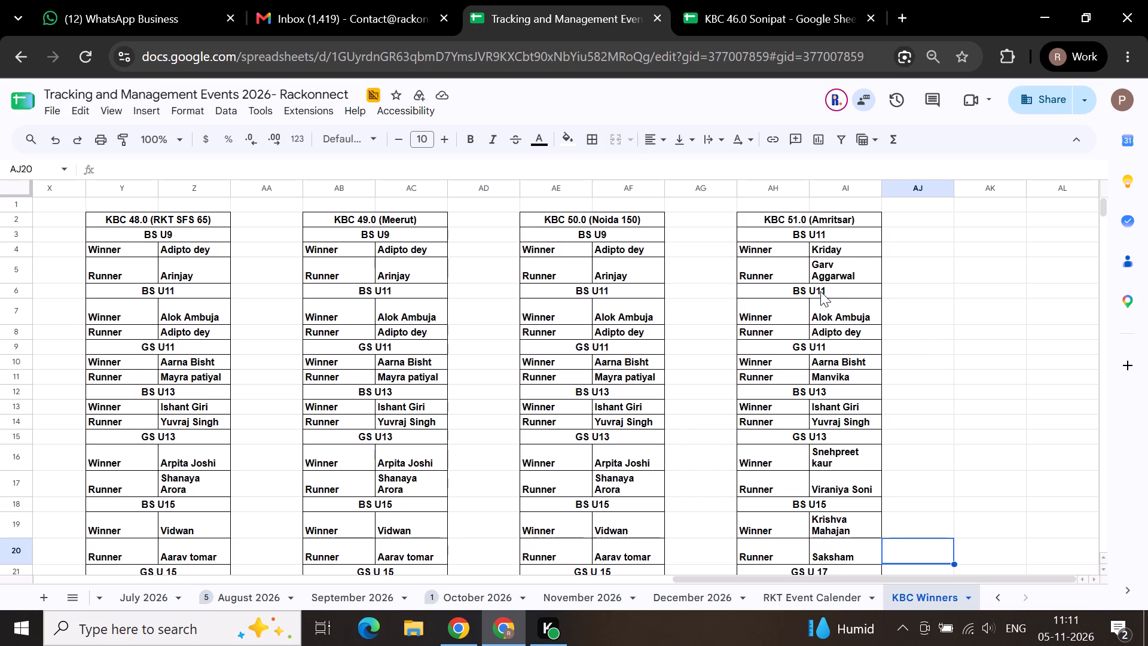
pyautogui.click(826, 362)
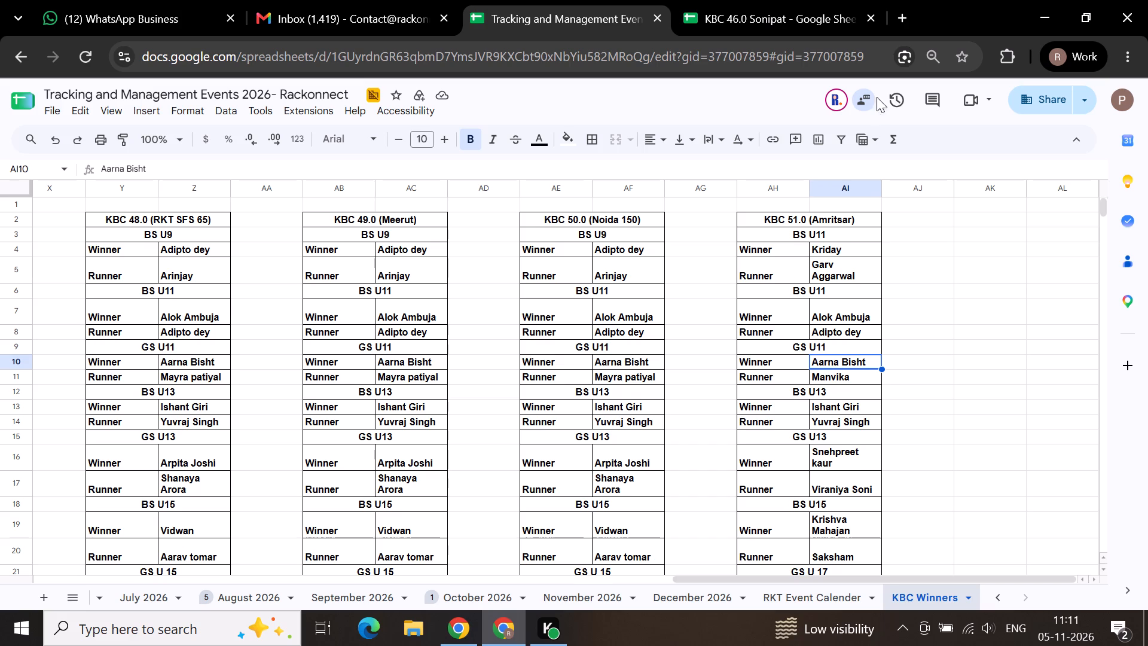
pyautogui.click(905, 13)
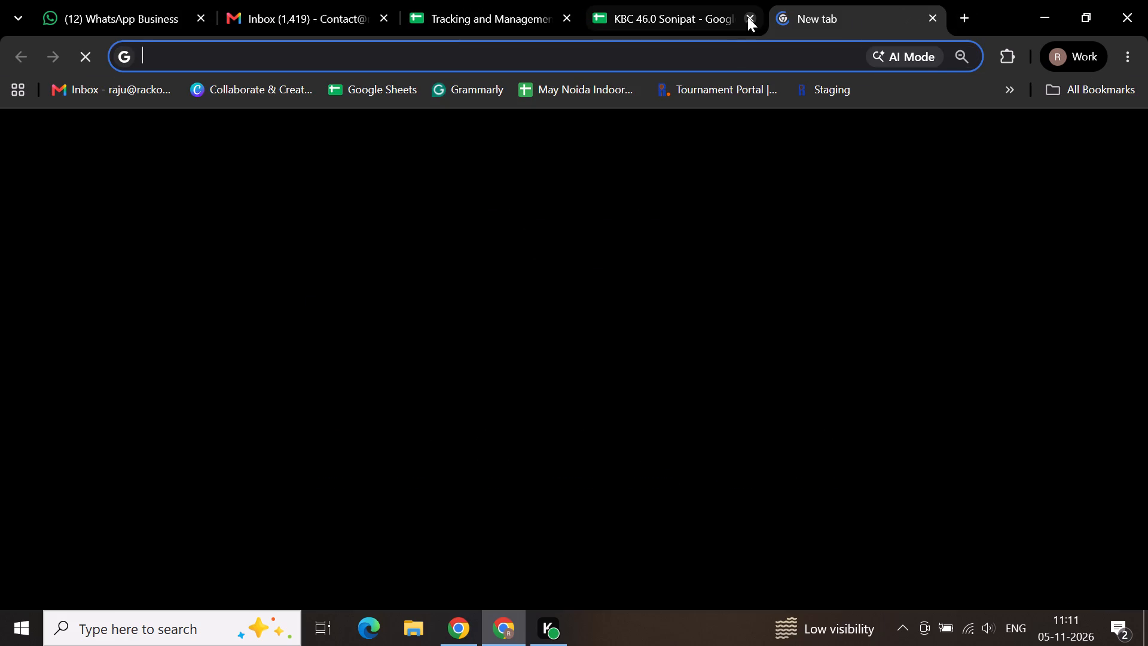
pyautogui.click(738, 46)
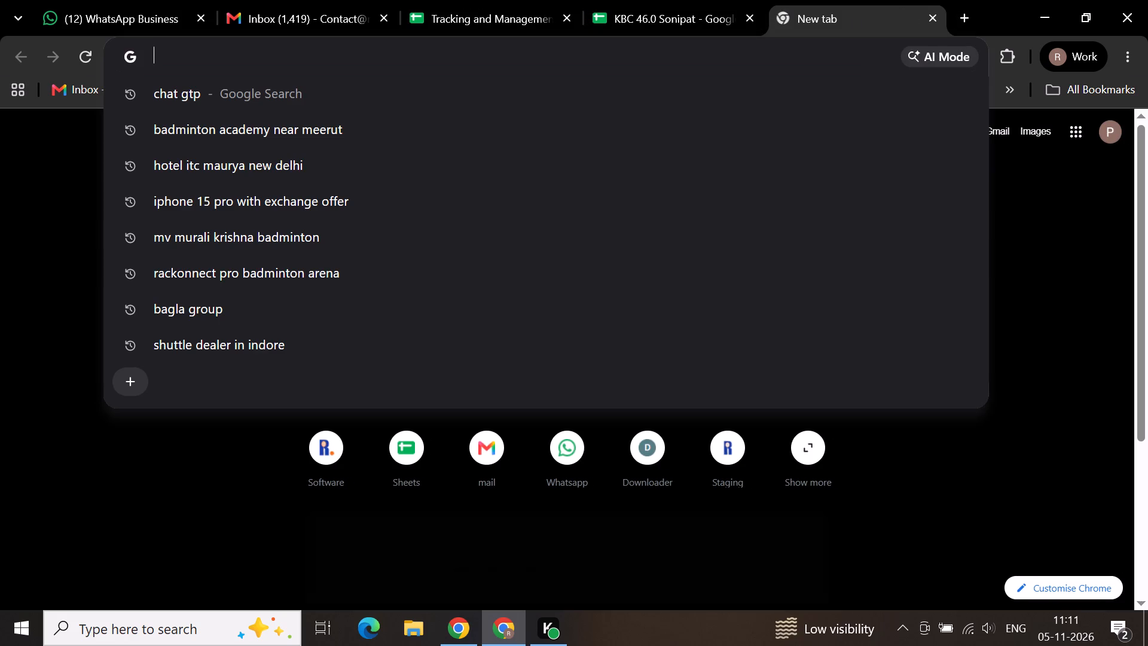
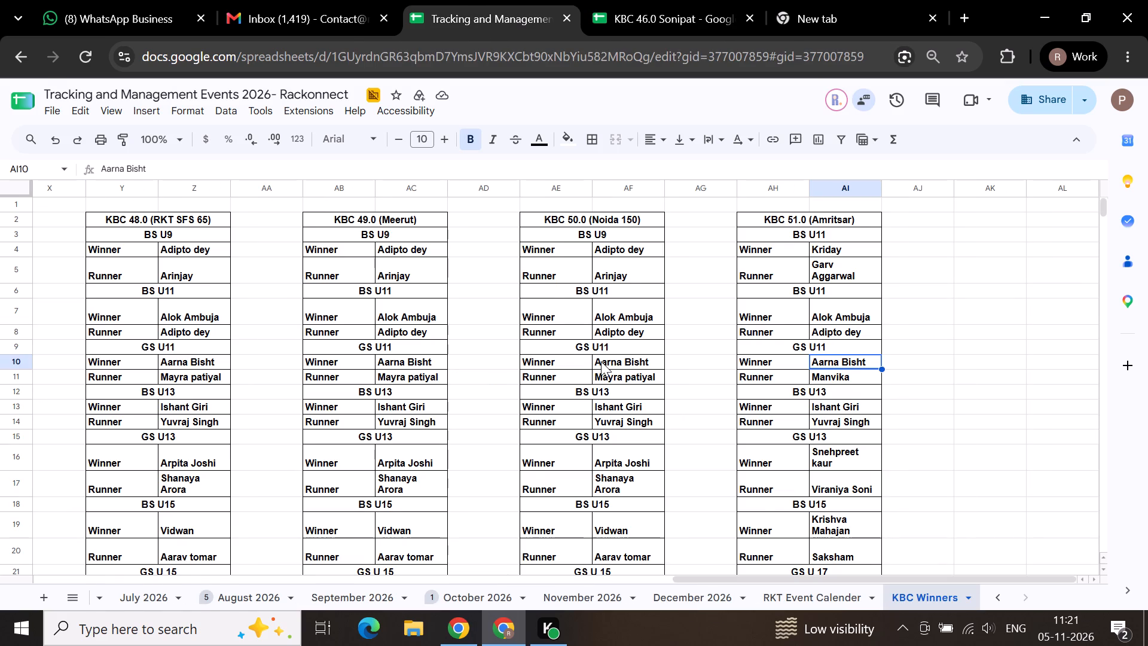
# In the MS block of the KBC 46.0 (Sonipat) table, replace the winner with Swayam and the runner-up with Aarit's full name.
pyautogui.scroll(-2, 601, 361)
pyautogui.scroll(2, 601, 361)
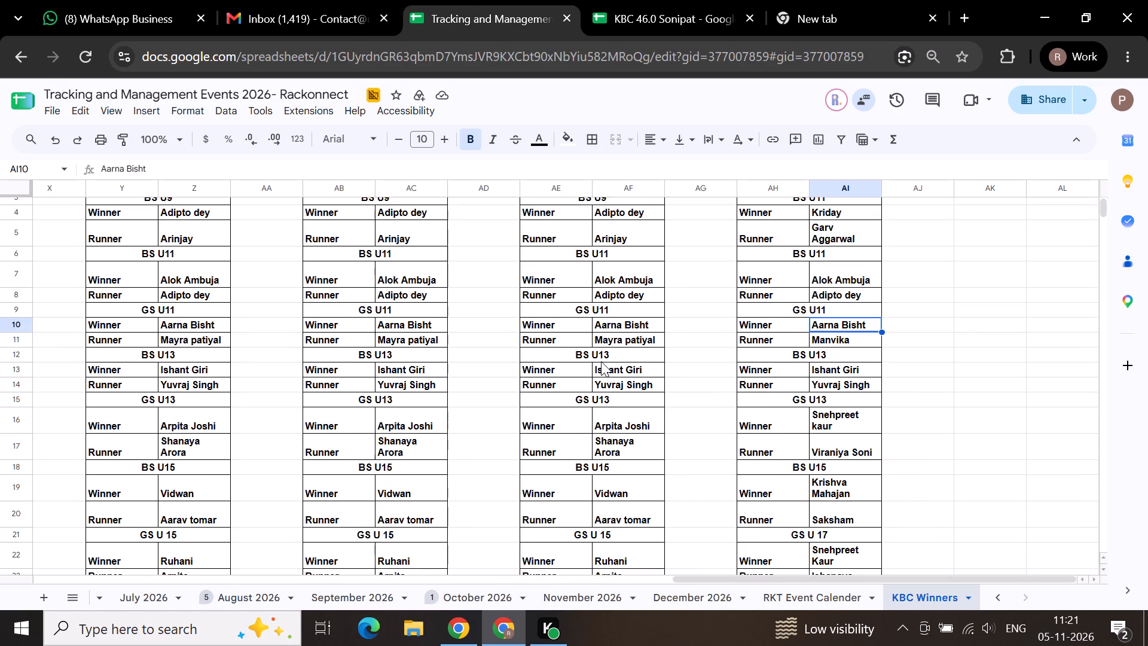
pyautogui.scroll(1, 601, 361)
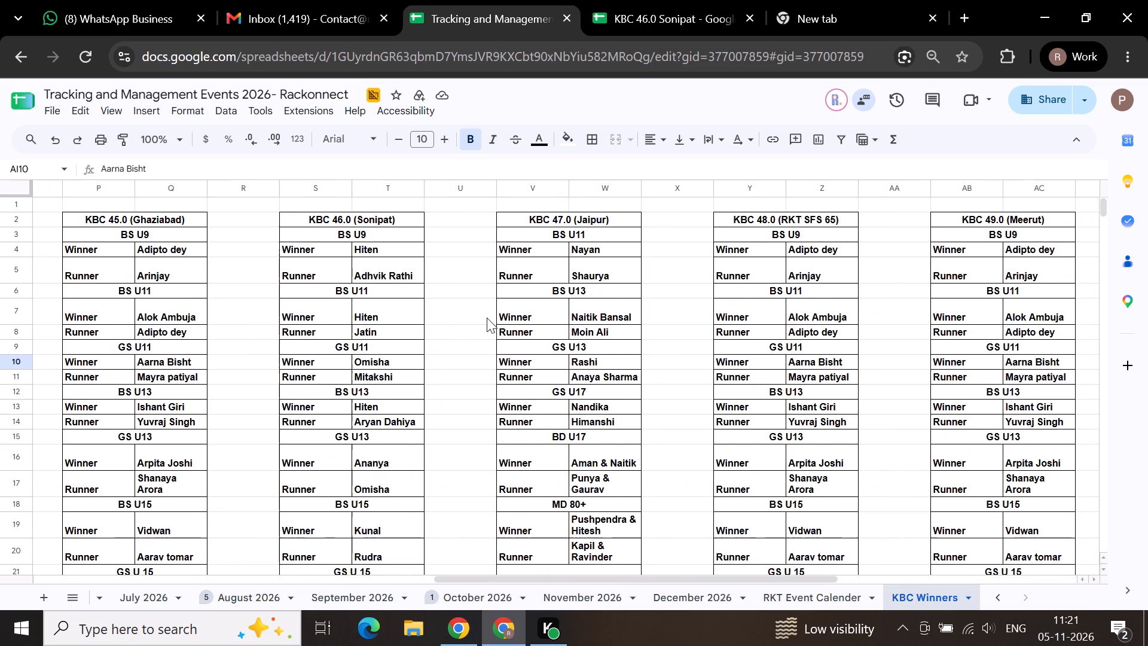
pyautogui.scroll(-1, 487, 318)
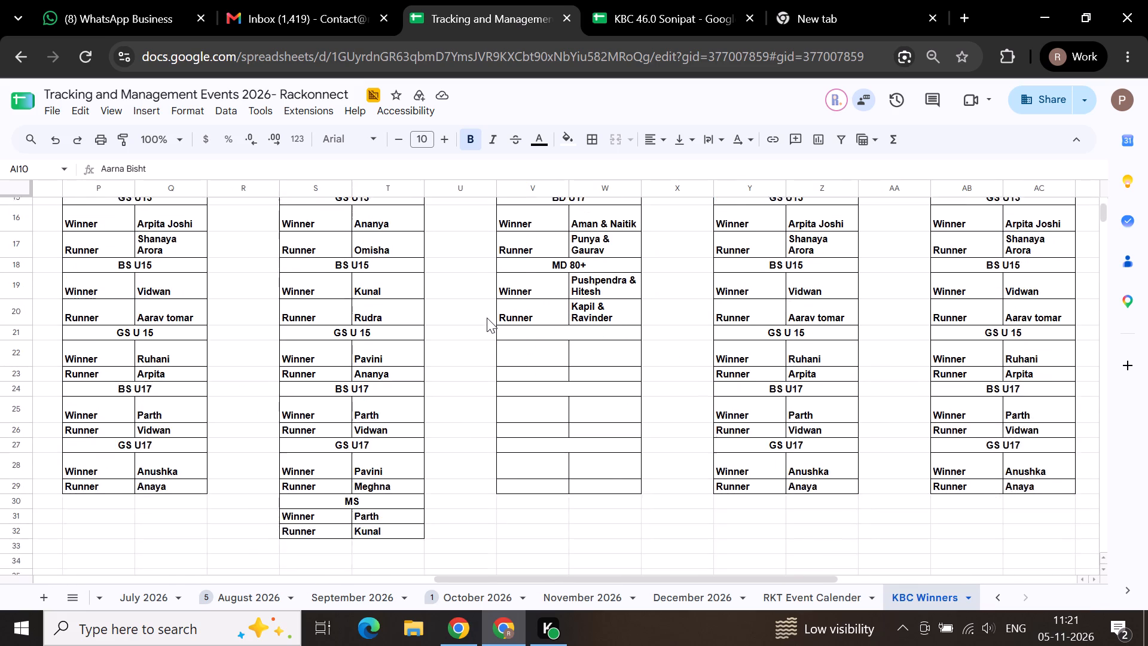
pyautogui.scroll(-1, 487, 318)
pyautogui.click(392, 454)
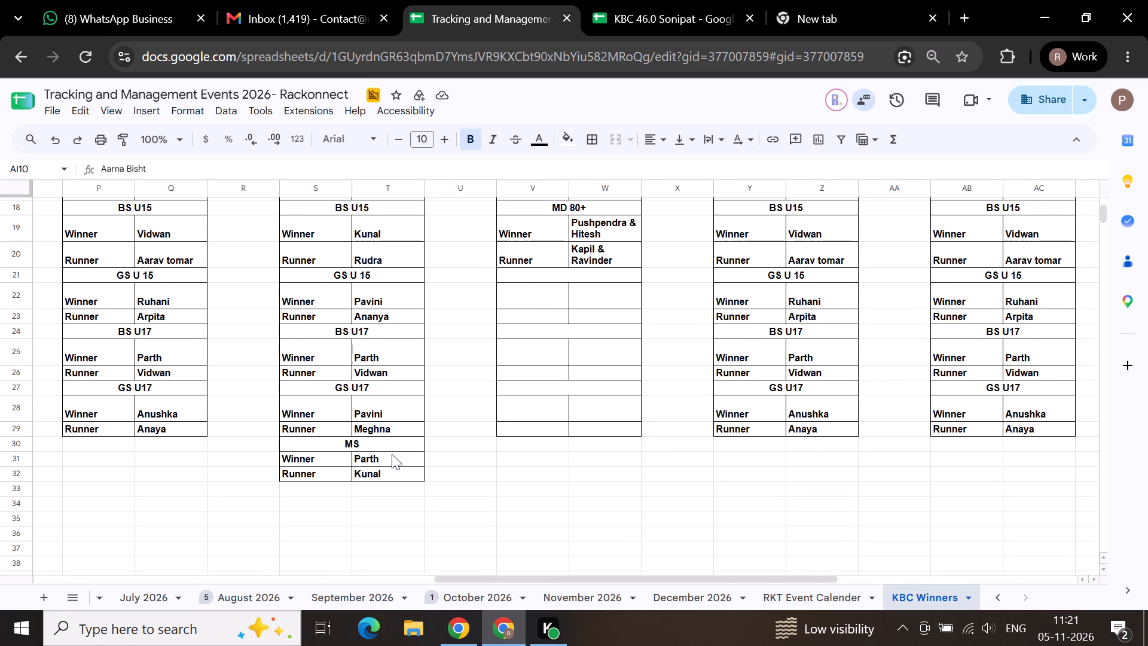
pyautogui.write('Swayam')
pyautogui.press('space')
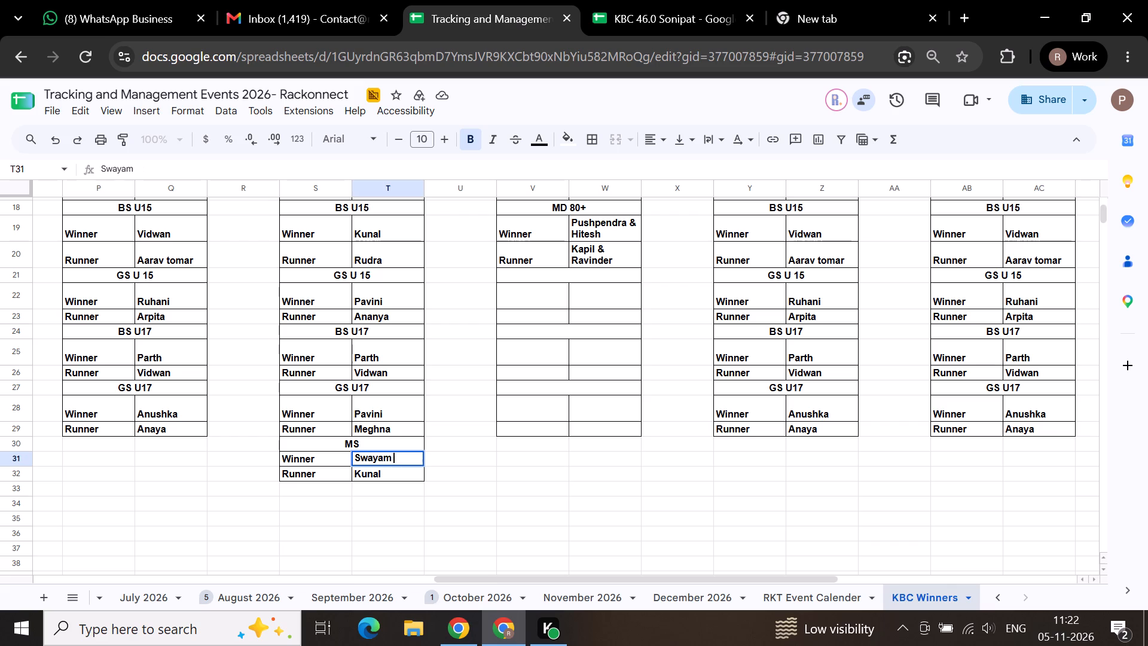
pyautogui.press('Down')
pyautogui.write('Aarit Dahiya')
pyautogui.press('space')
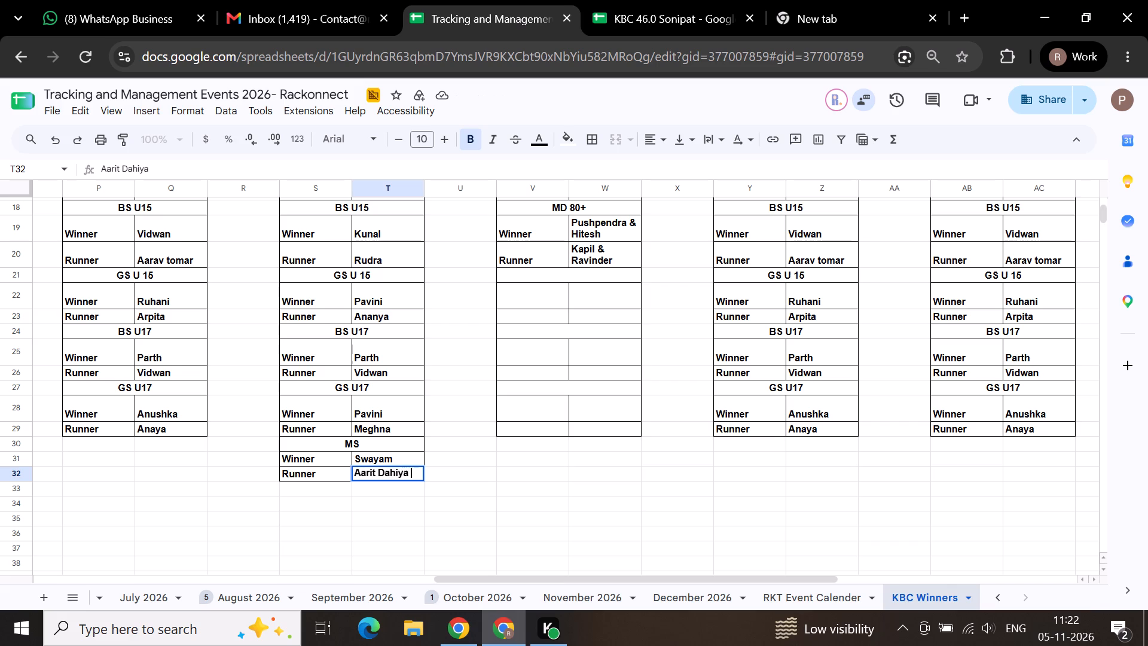
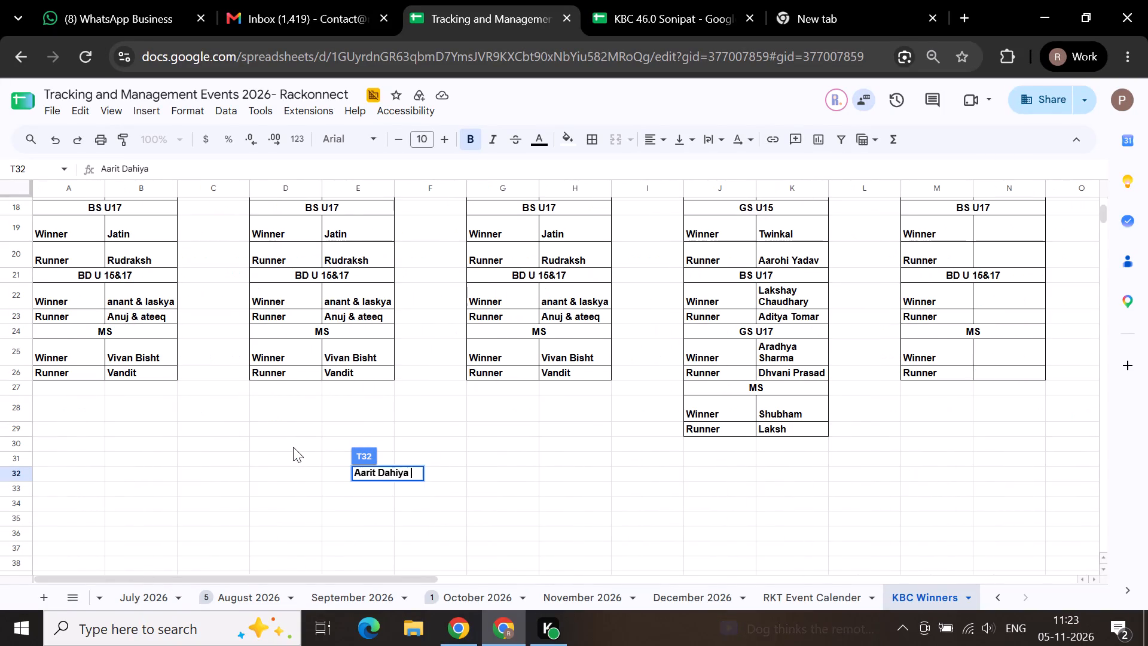
# Leave the KBC 46.0 Sonipat file for the Sheets home list, and return to the KBC Winners sheet to finish the runner-up entry.
pyautogui.scroll(11, 293, 447)
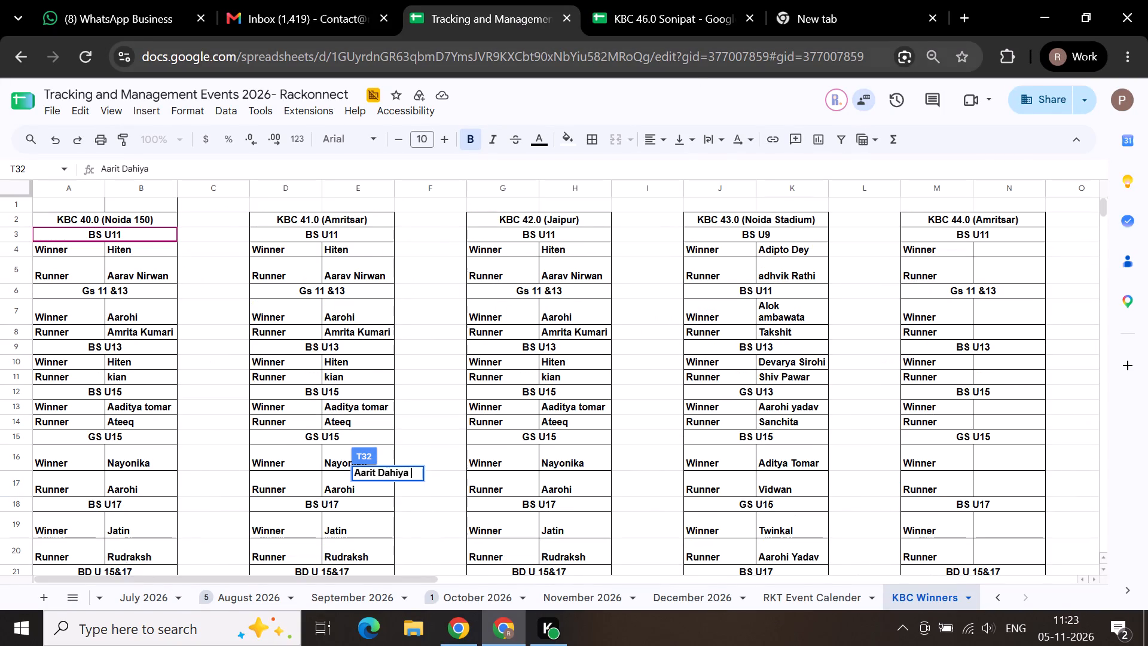
pyautogui.click(704, 19)
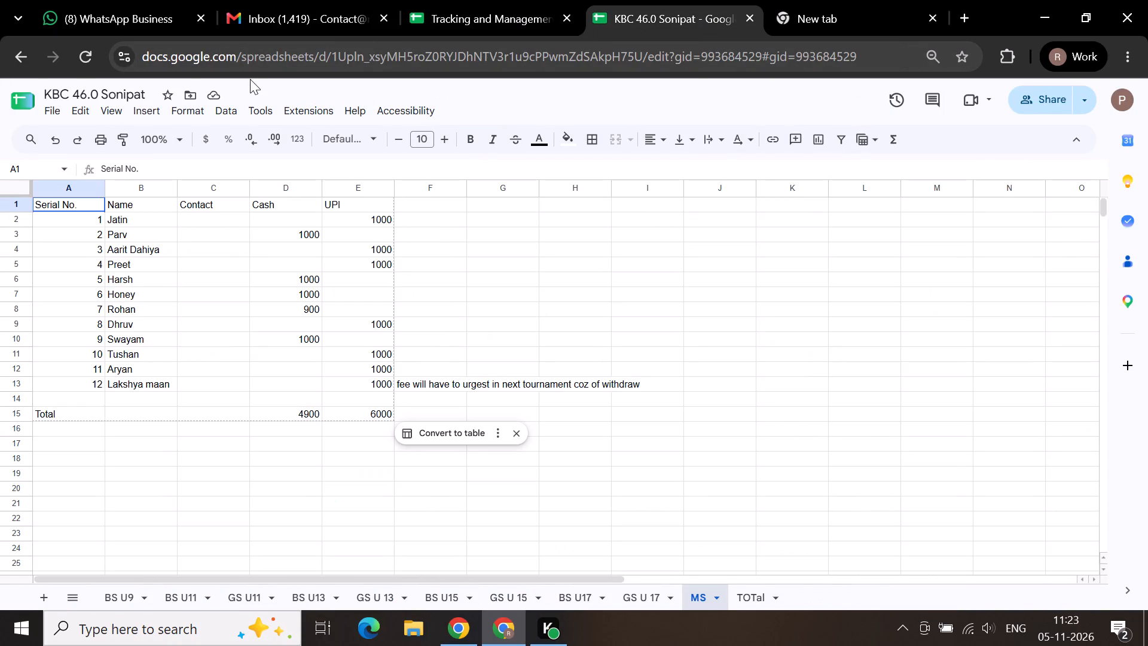
pyautogui.click(27, 105)
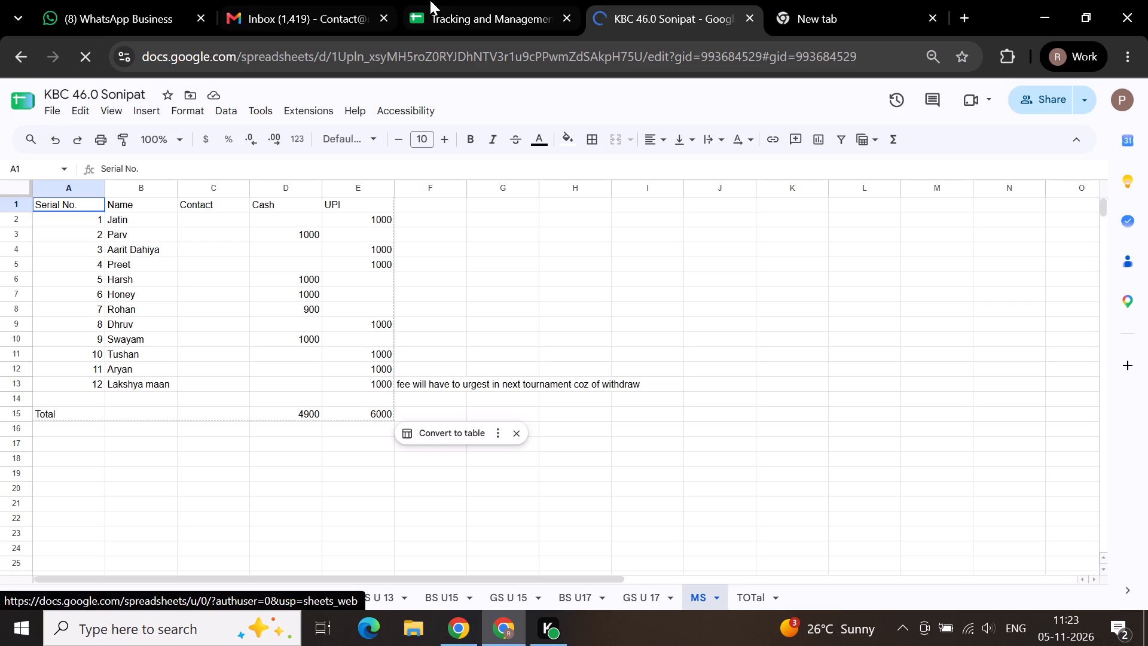
pyautogui.click(469, 19)
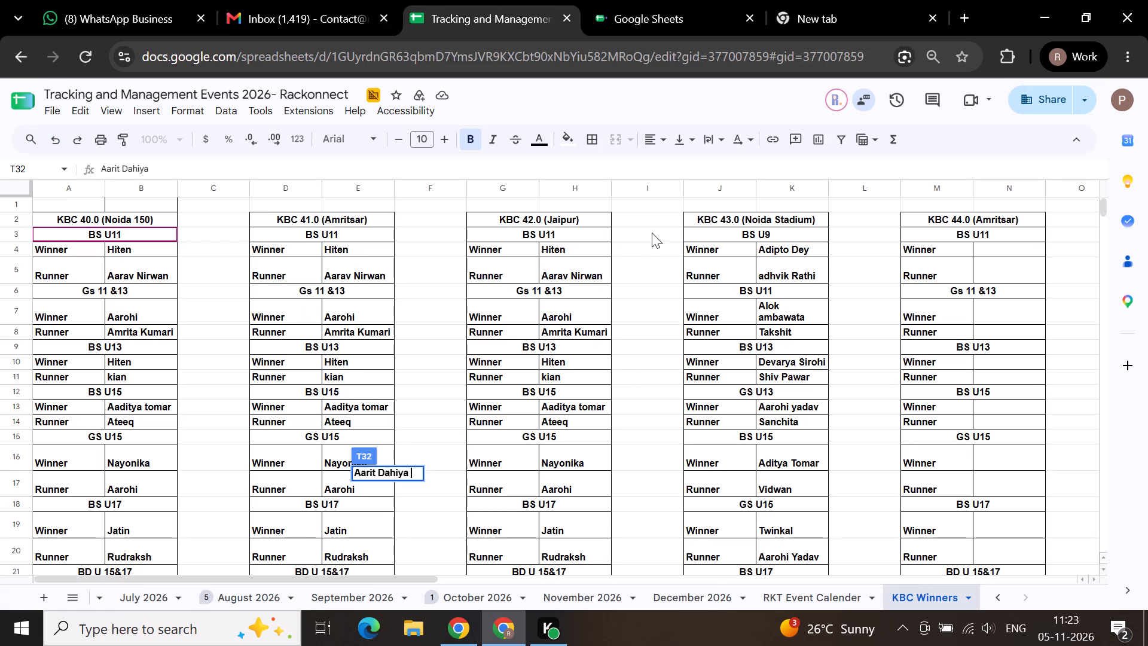
pyautogui.click(655, 230)
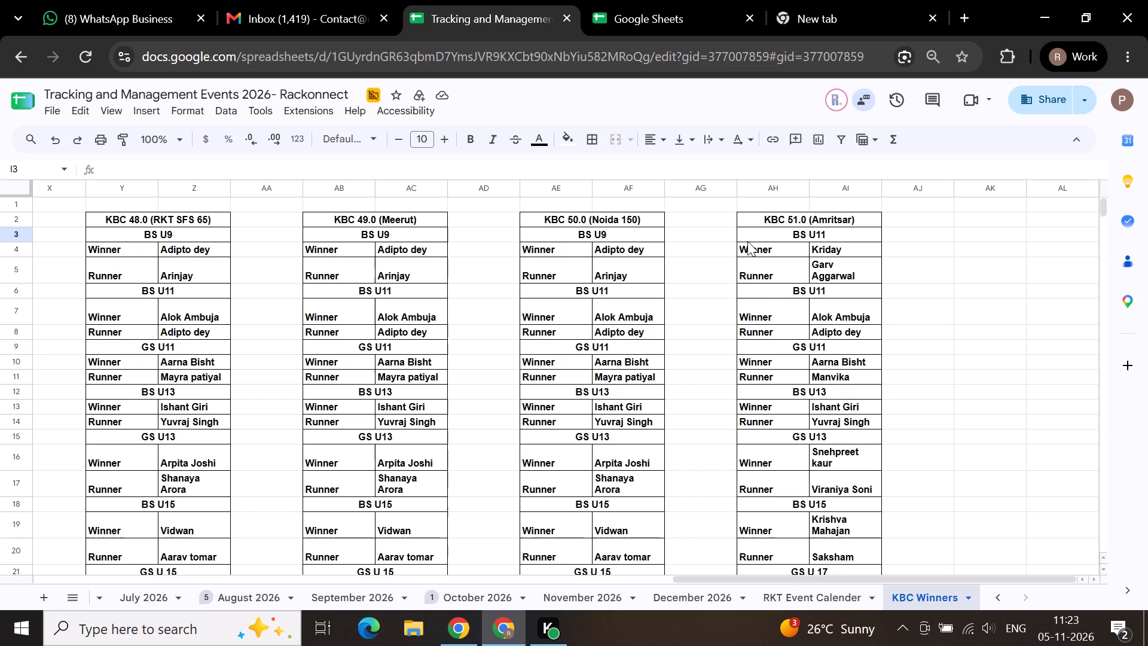
# Copy all category blocks of the KBC 51.0 (Amritsar) table, BS U11 through MS, over those of the KBC 41.0 (Amritsar) table.
pyautogui.moveTo(747, 239); pyautogui.dragTo(798, 590)
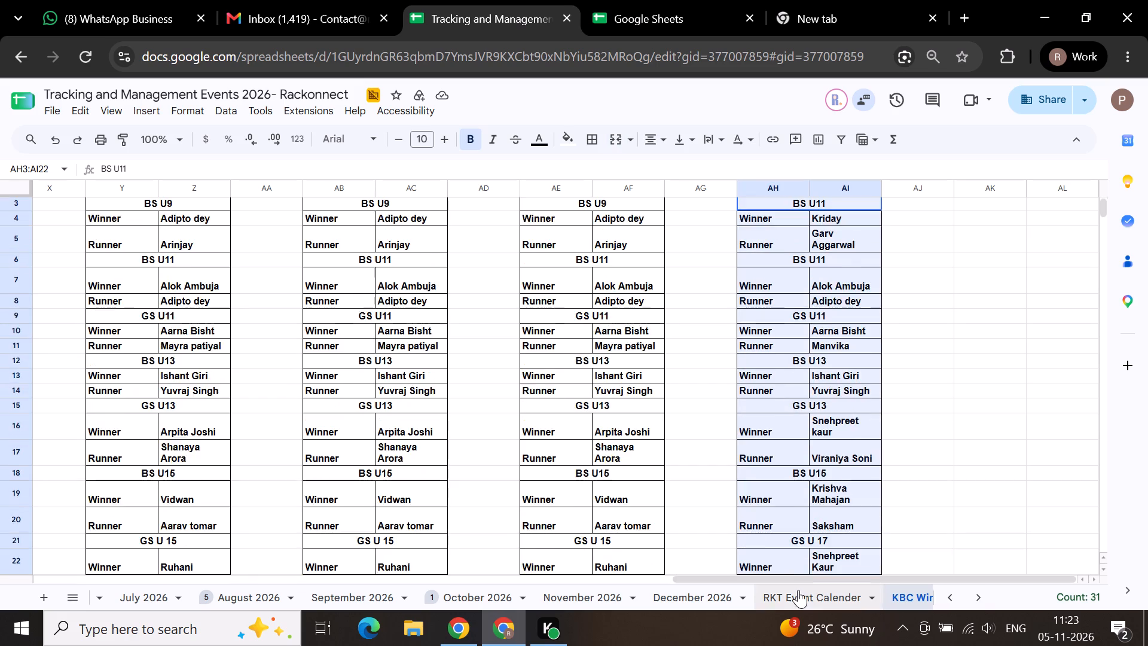
pyautogui.moveTo(798, 590); pyautogui.dragTo(810, 474)
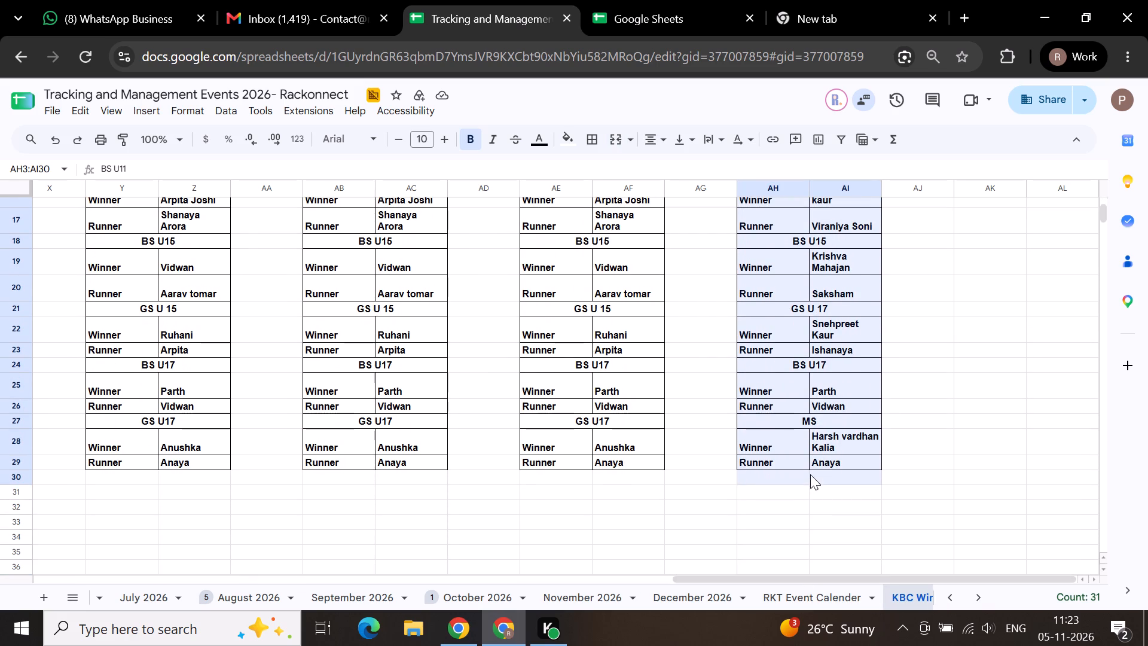
pyautogui.moveTo(810, 474); pyautogui.dragTo(811, 463)
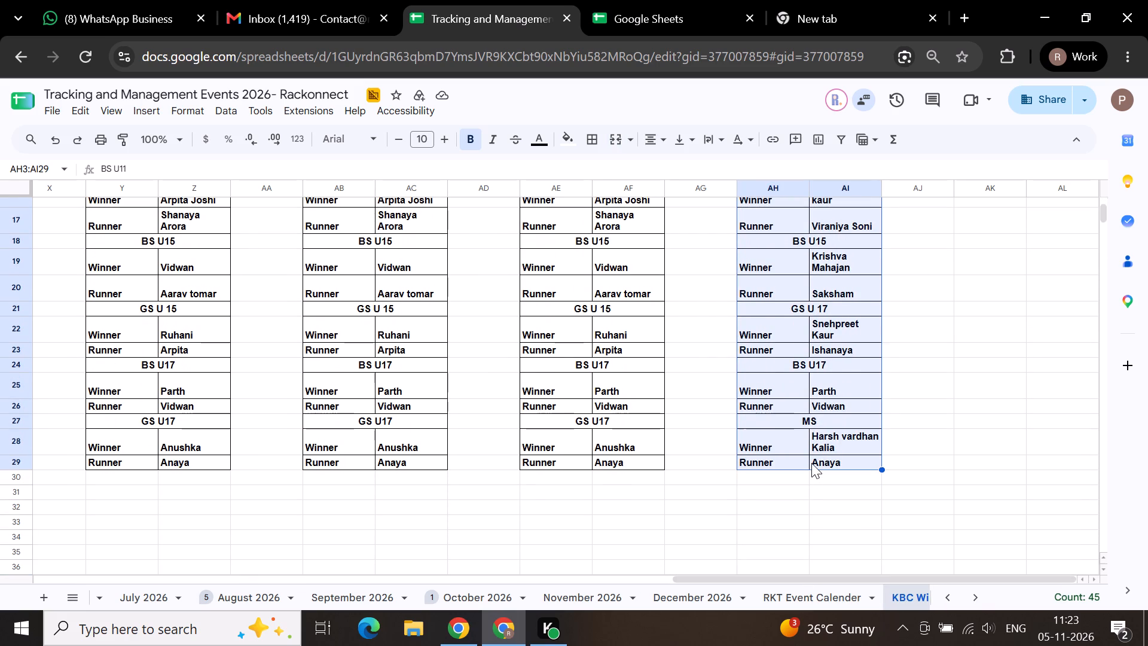
pyautogui.hotkey('ctrl', 'c')
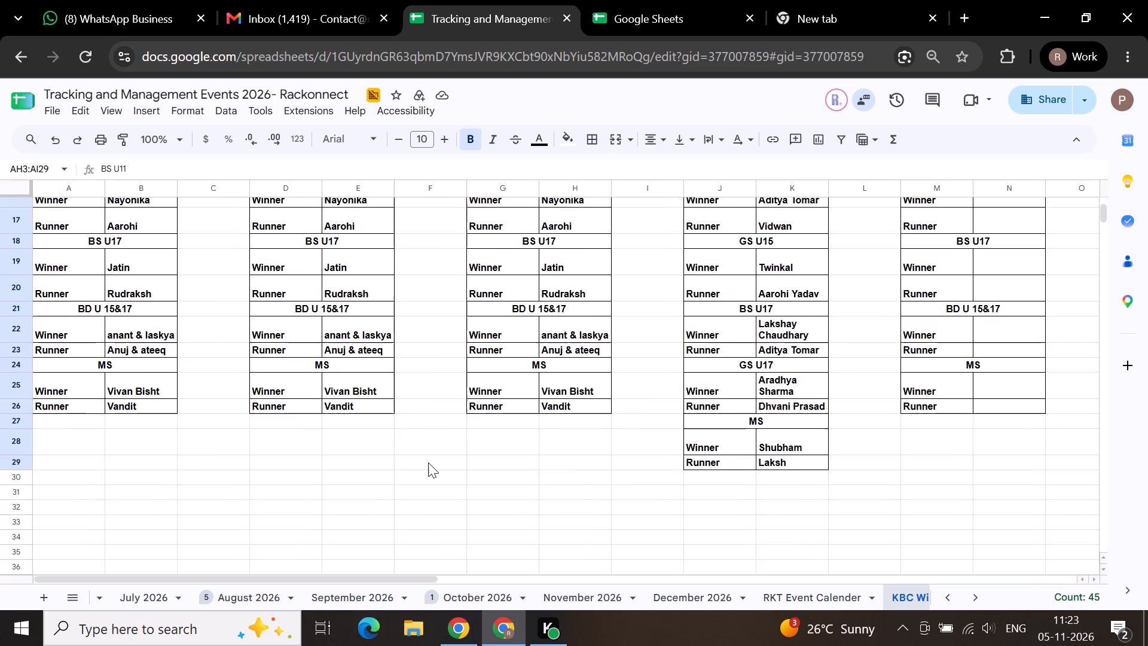
pyautogui.scroll(16, 428, 462)
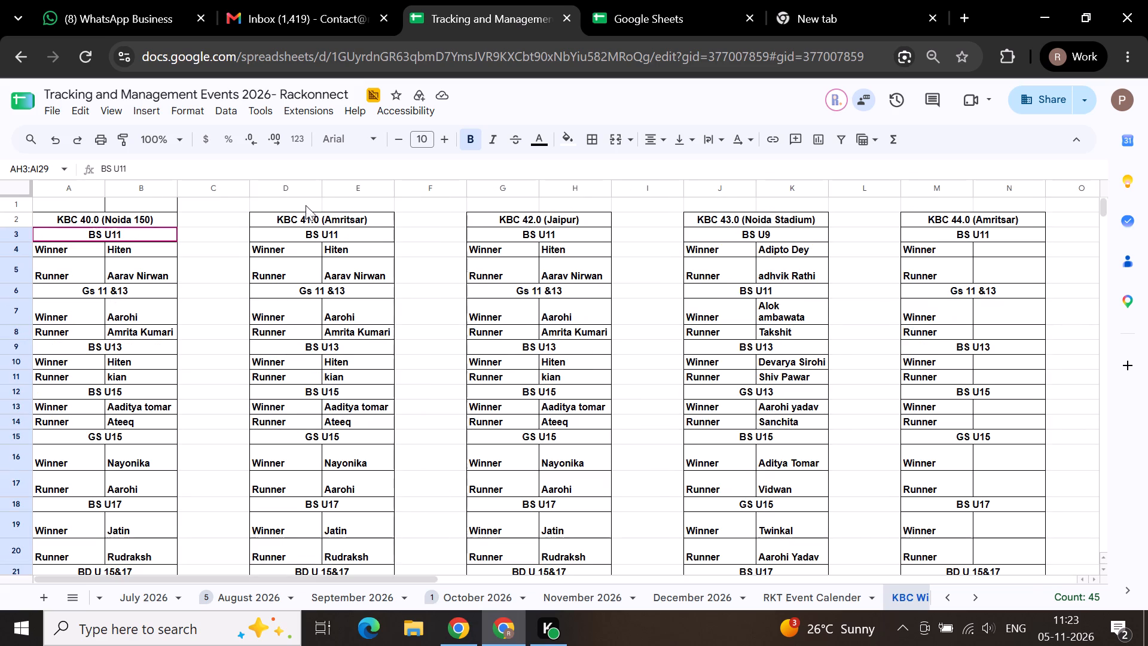
pyautogui.click(287, 231)
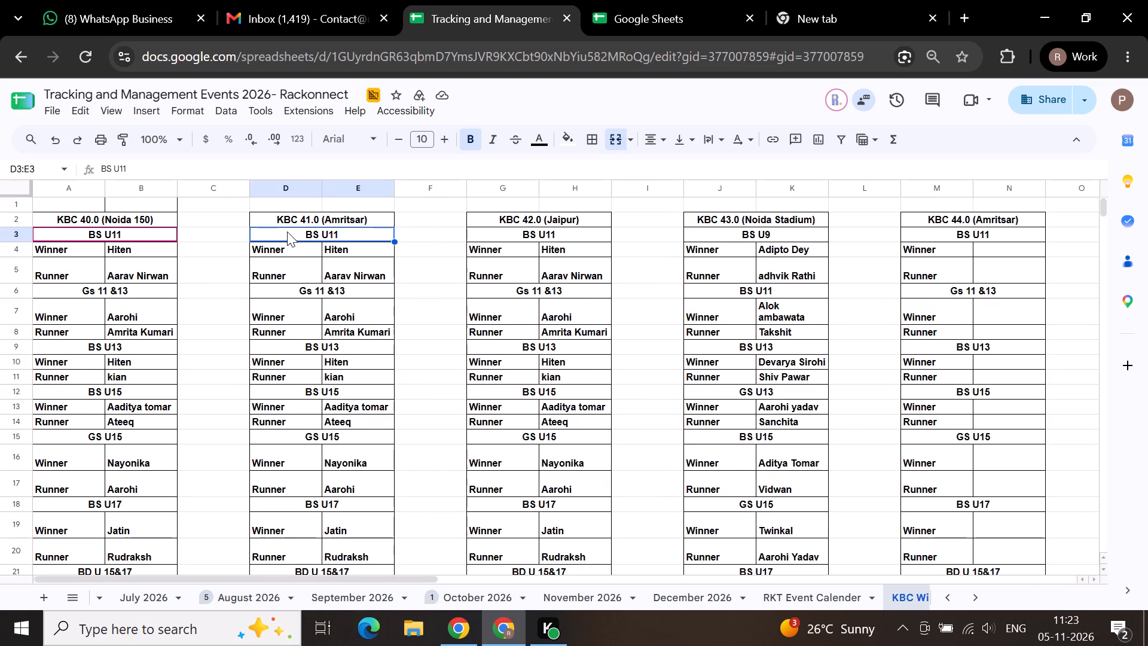
pyautogui.hotkey('ctrl', 'v')
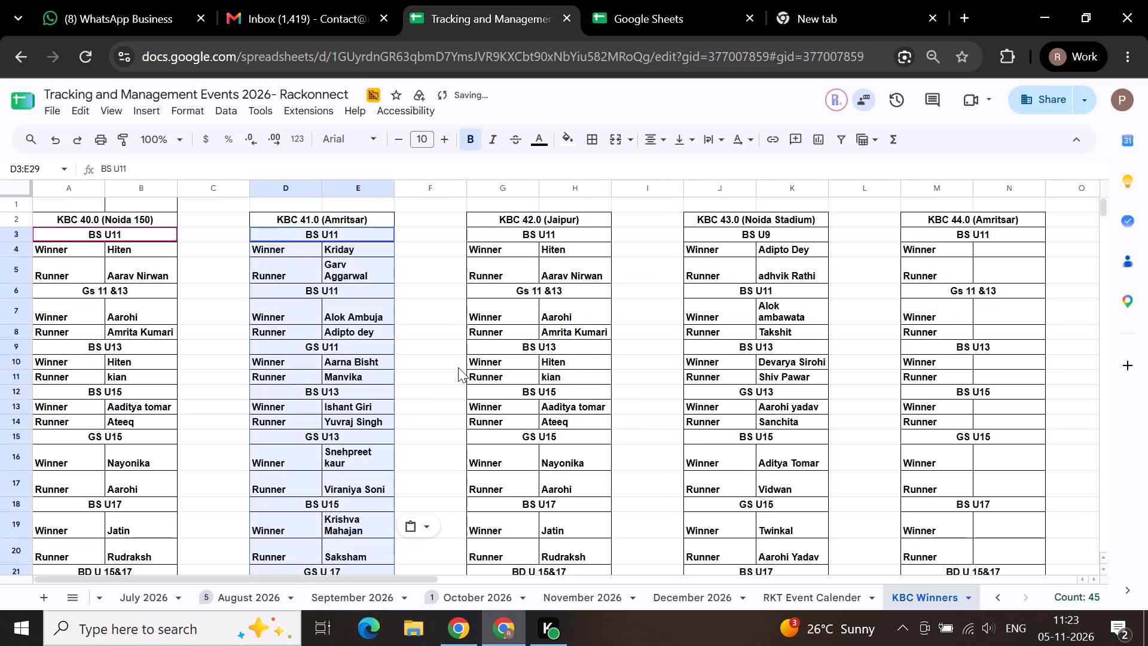
pyautogui.click(458, 367)
# Search the spreadsheets for "kbc", open KBC 51.0 Amritsar and examine its MS entry list for the runner-up's name.
pyautogui.scroll(-1, 691, 425)
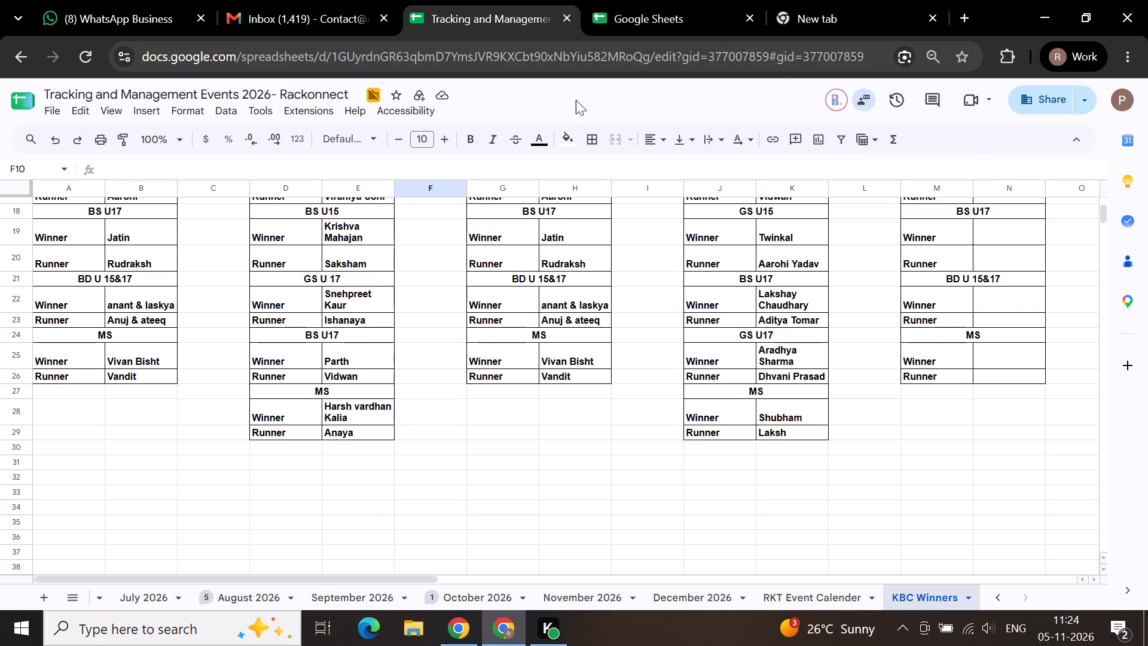
pyautogui.click(666, 1)
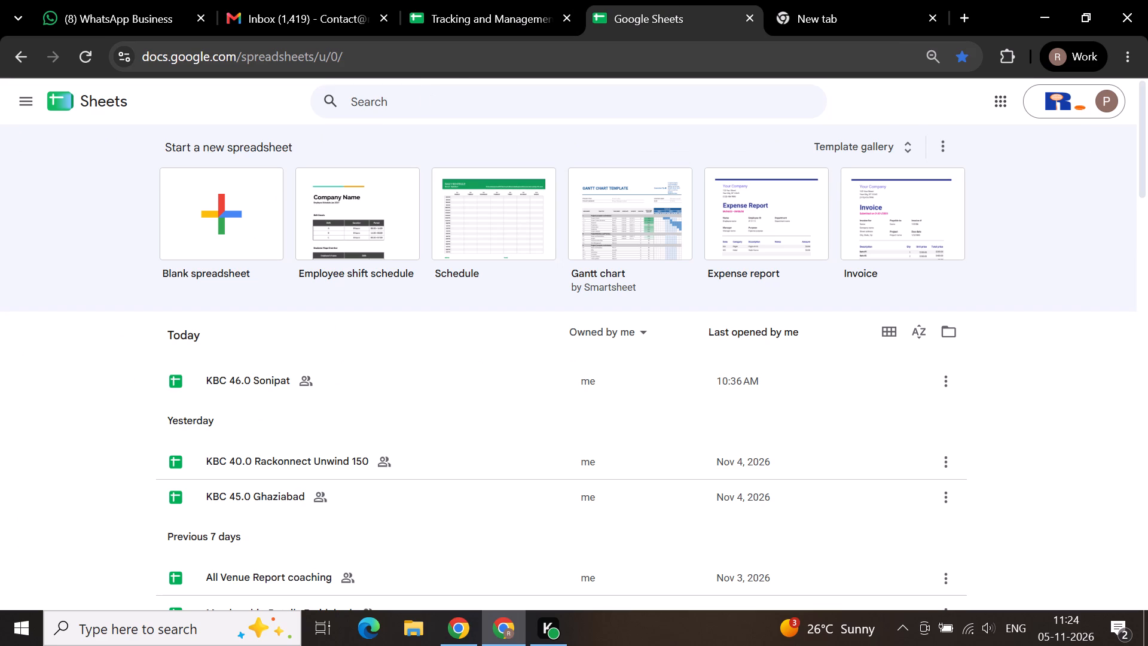
pyautogui.click(426, 95)
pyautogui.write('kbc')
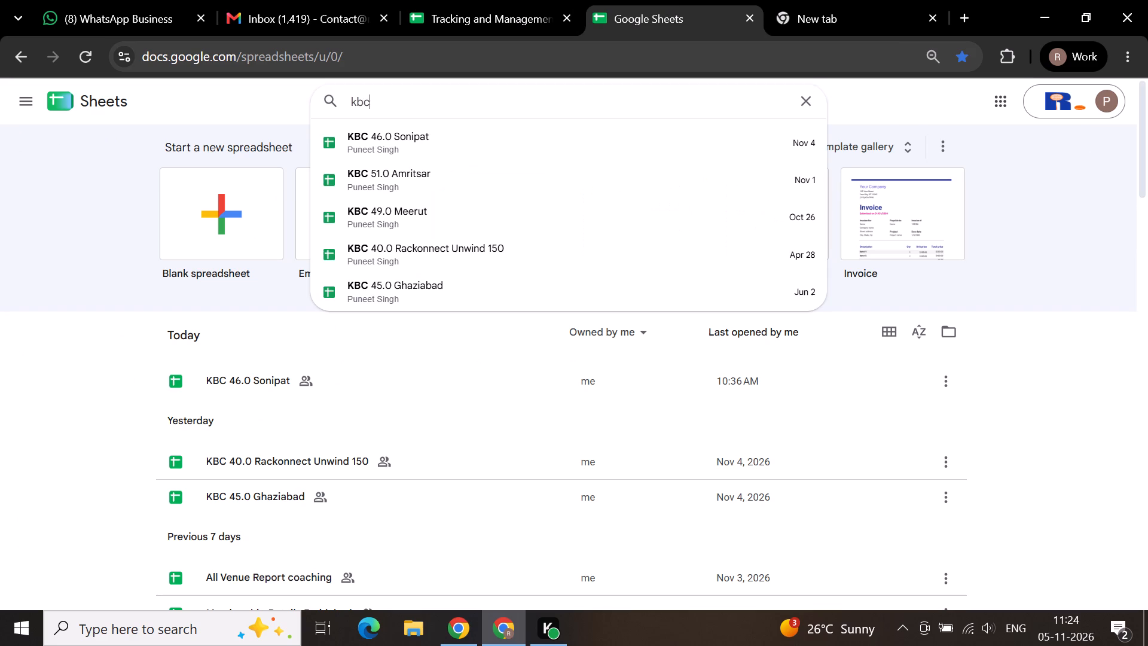
pyautogui.click(461, 188)
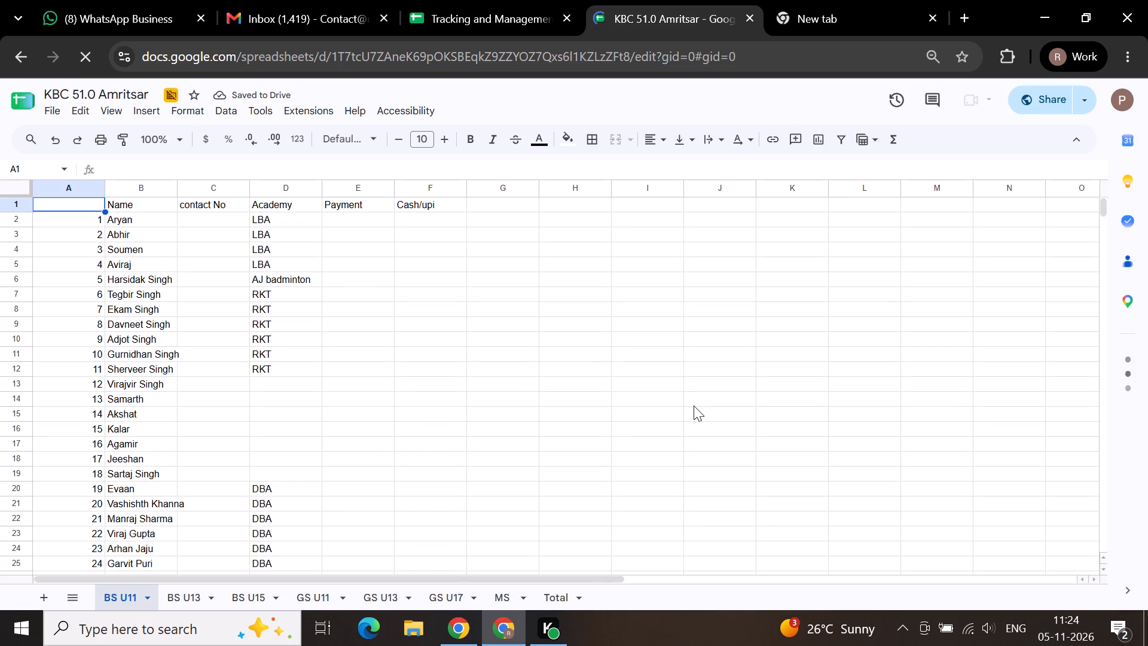
pyautogui.scroll(-1, 694, 406)
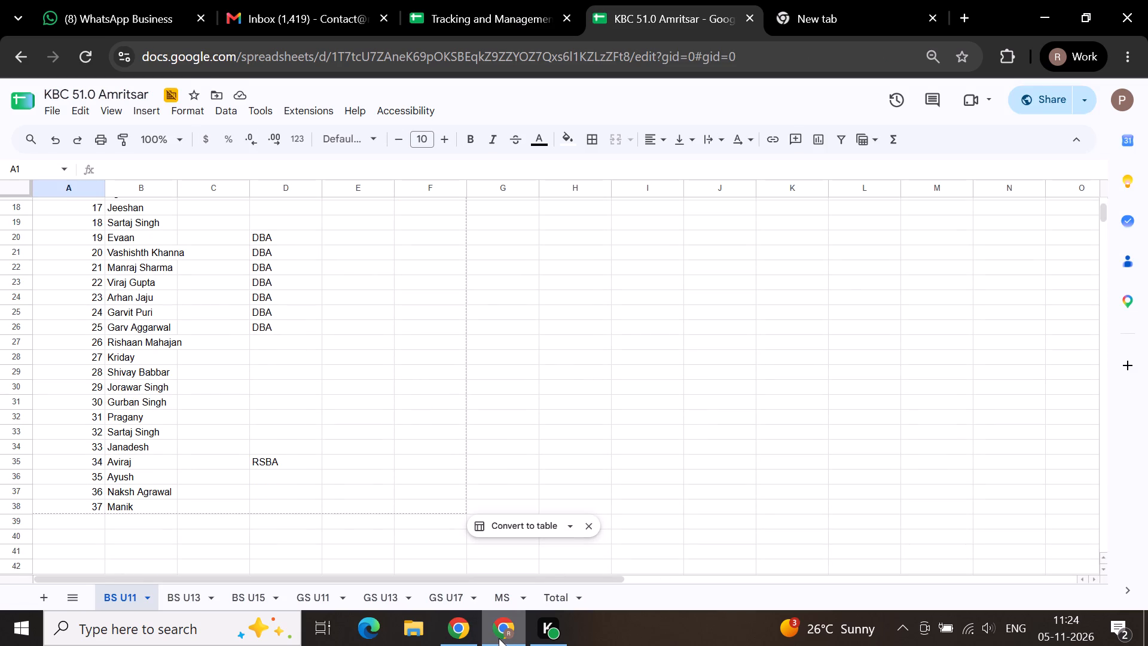
pyautogui.click(503, 593)
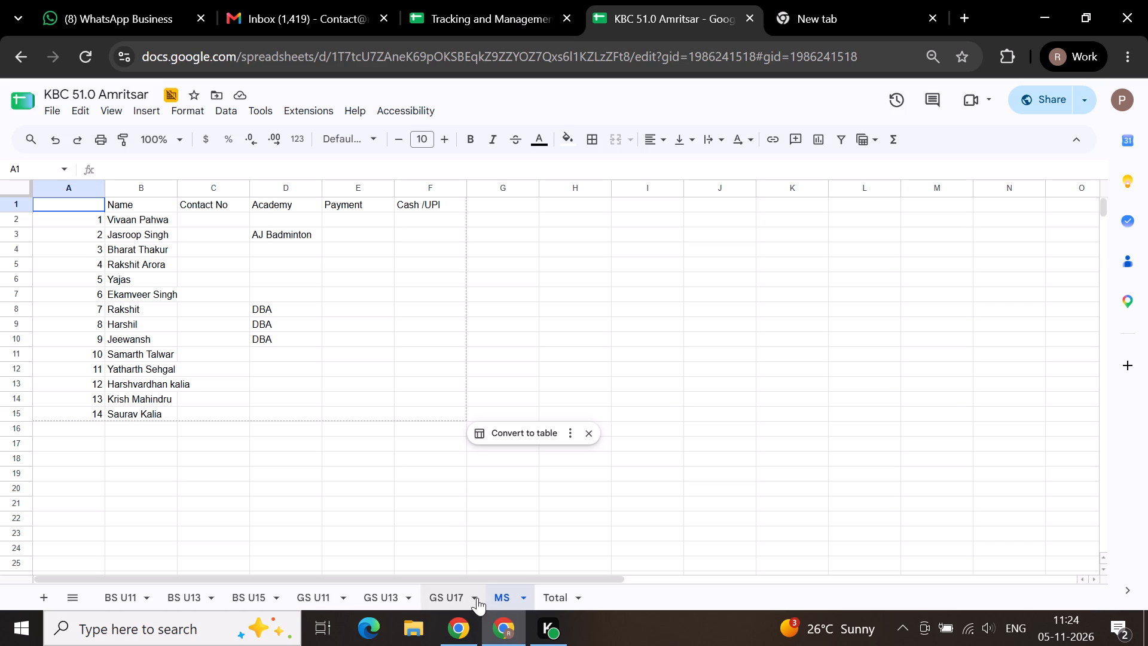
# In the MS block of the KBC 41.0 (Amritsar) table, replace the runner-up with Ekamveer's full name.
pyautogui.click(495, 10)
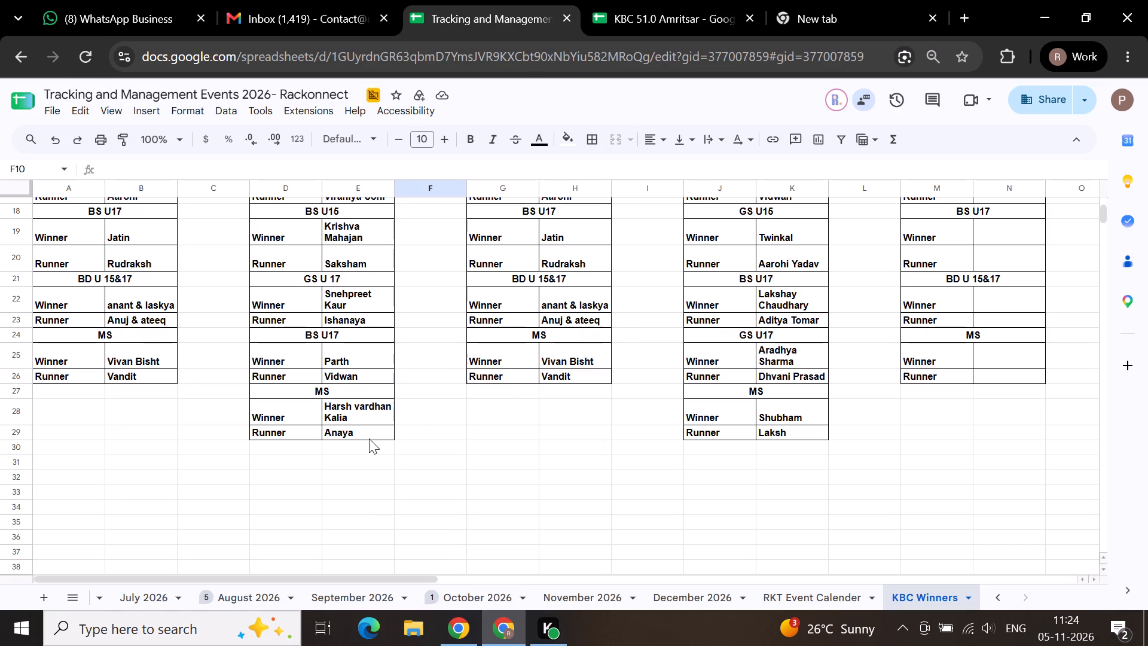
pyautogui.click(369, 438)
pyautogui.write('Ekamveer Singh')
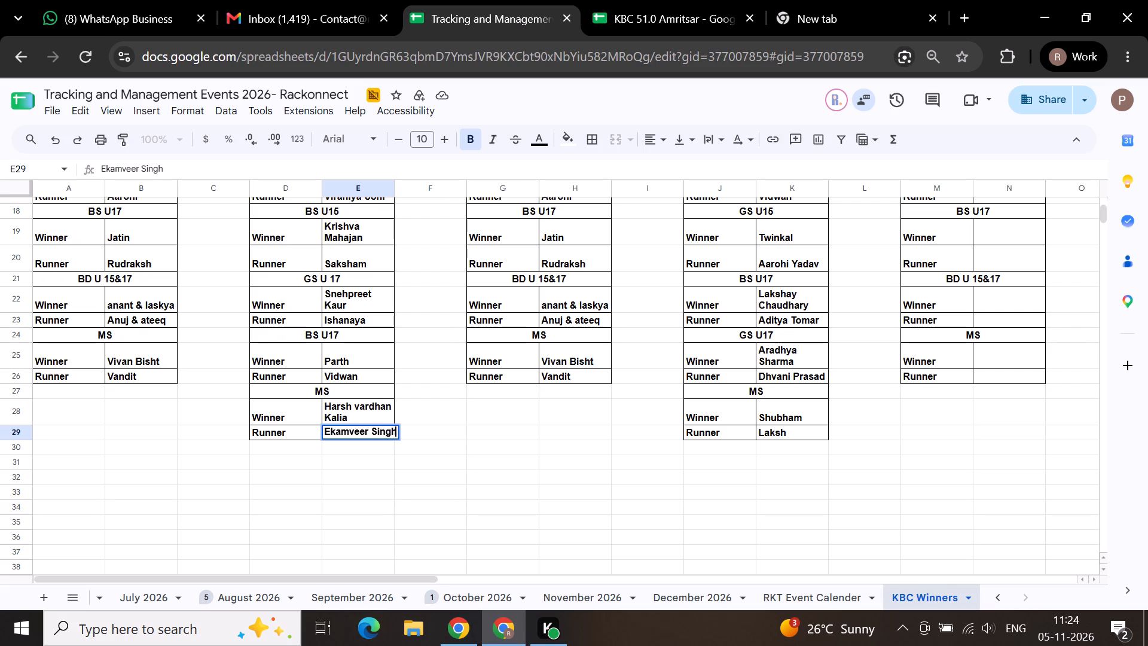
pyautogui.click(466, 477)
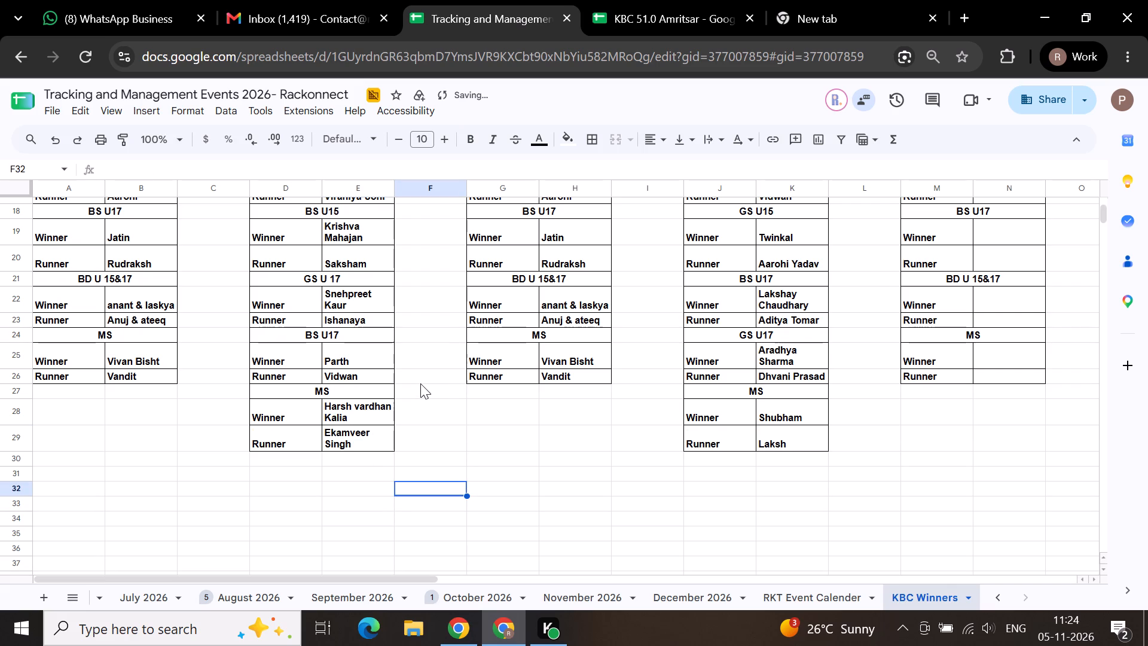
# In the KBC 41.0 (Amritsar) table, copy the MS block over the BS U17 block and clear the duplicate MS block below.
pyautogui.scroll(2, 420, 383)
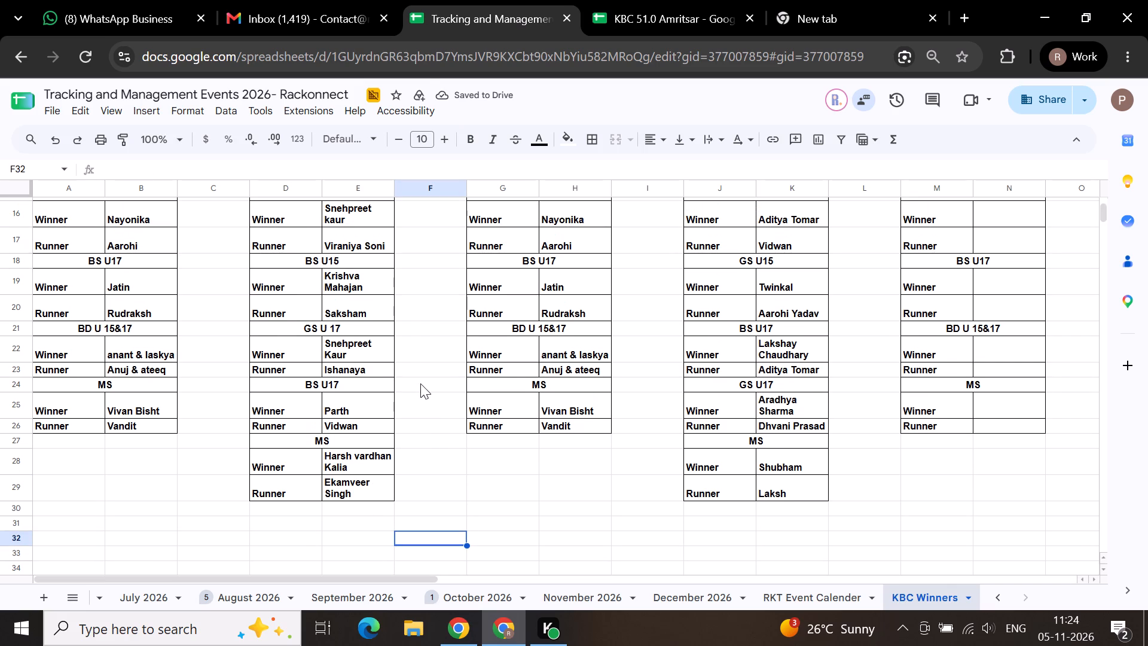
pyautogui.click(261, 385)
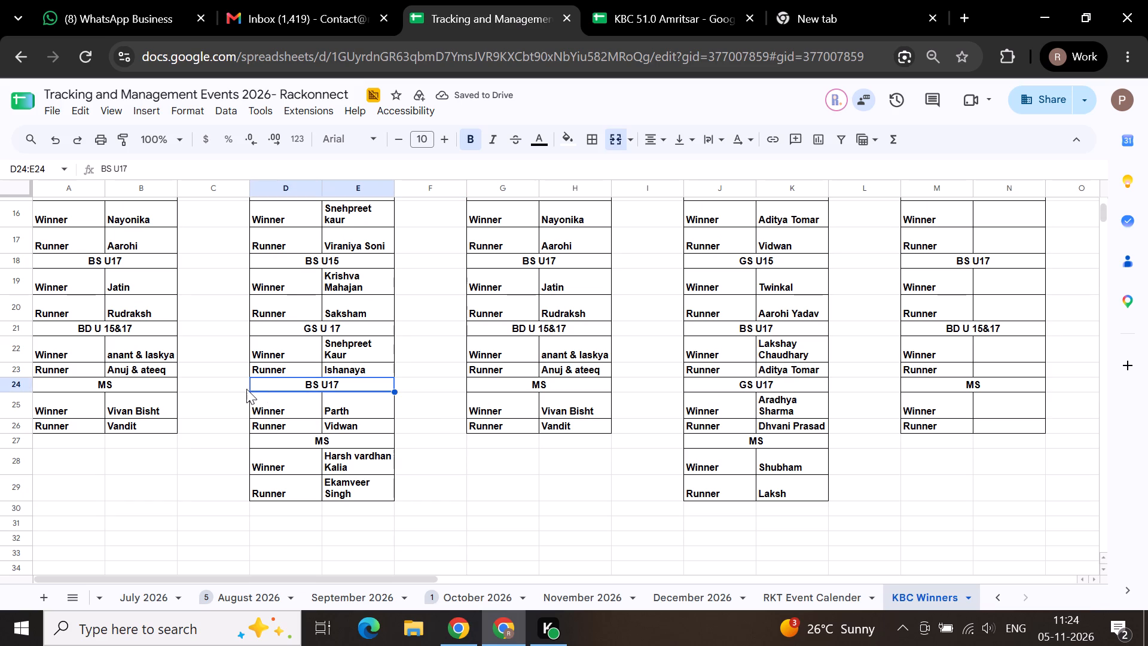
pyautogui.moveTo(276, 440); pyautogui.dragTo(320, 477)
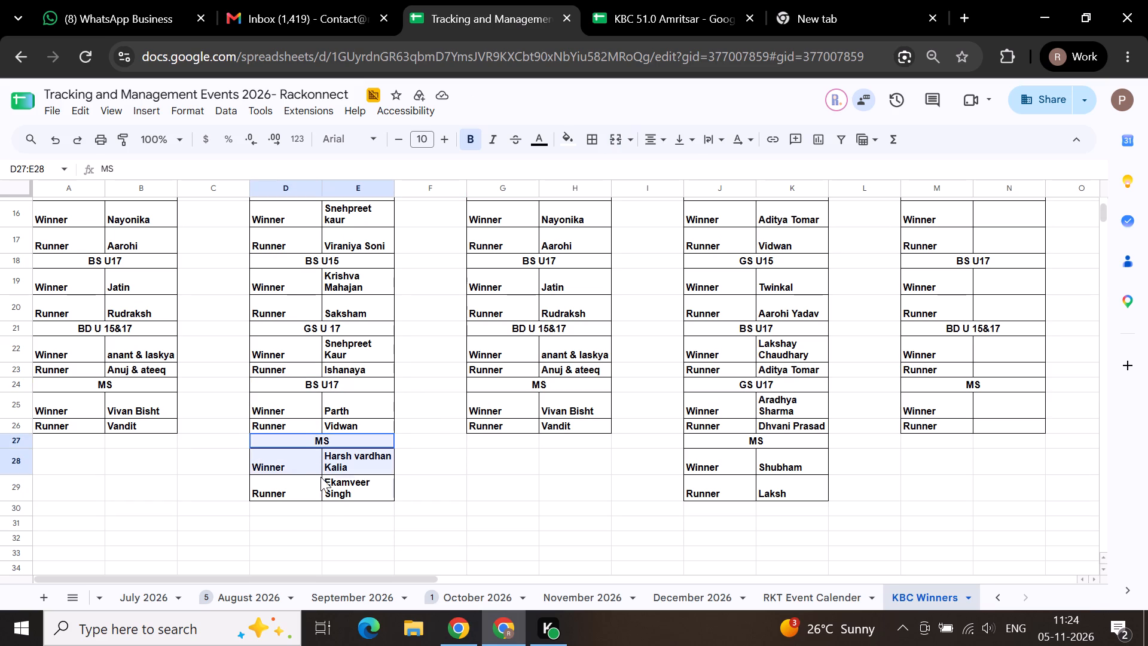
pyautogui.moveTo(320, 477); pyautogui.dragTo(321, 499)
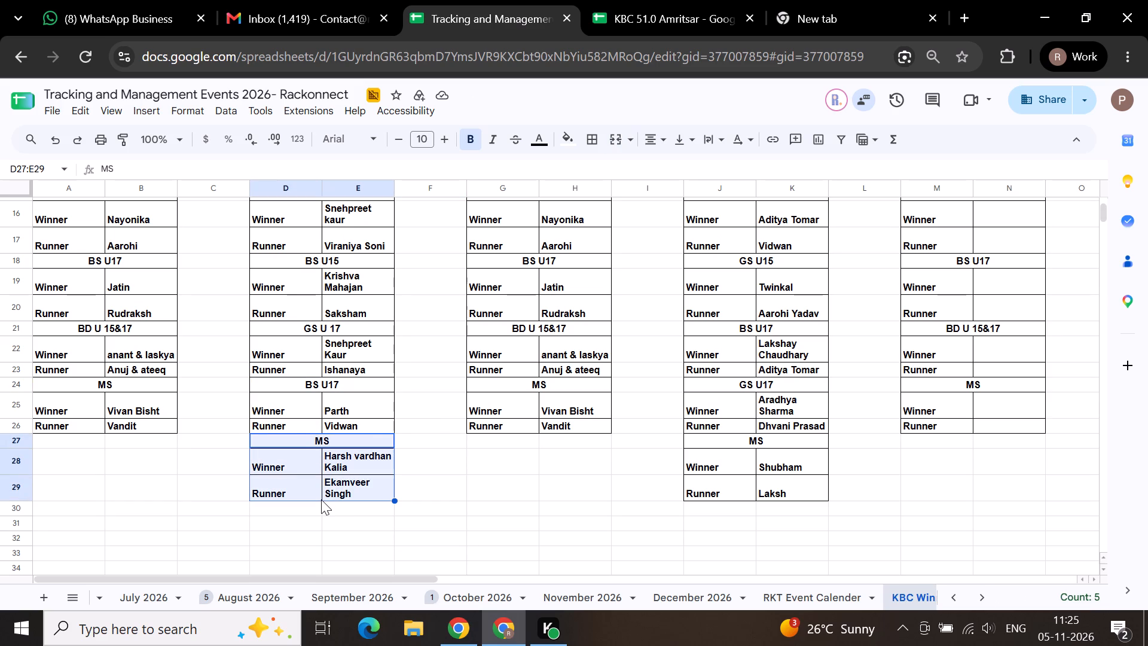
pyautogui.hotkey('ctrl', 'c')
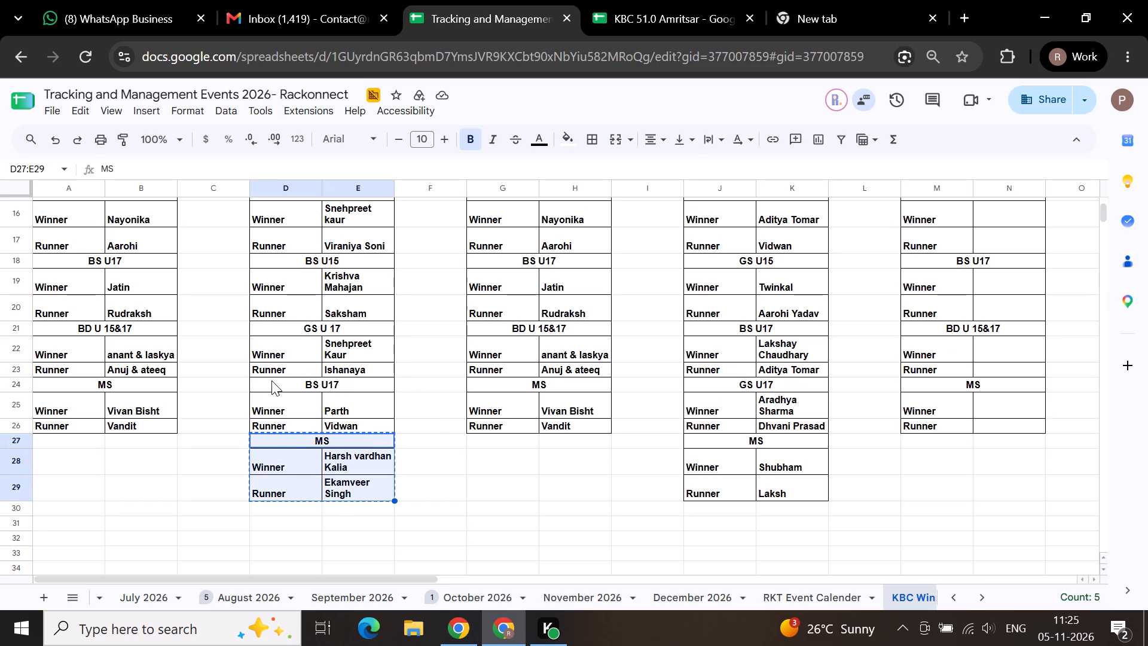
pyautogui.click(271, 380)
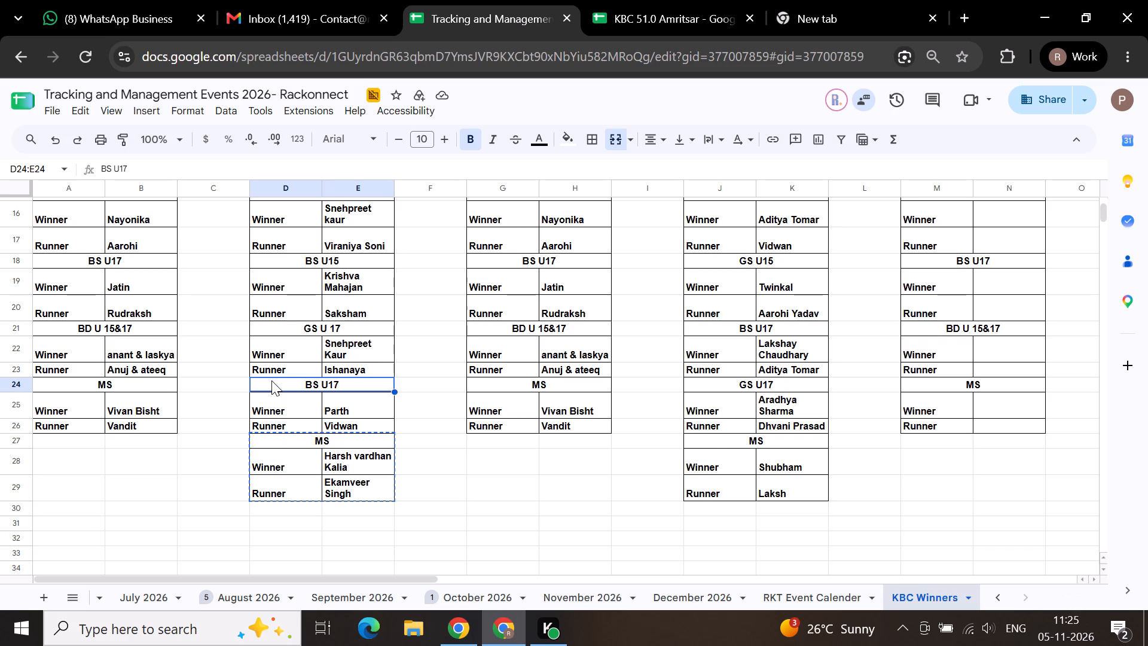
pyautogui.hotkey('ctrl', 'v')
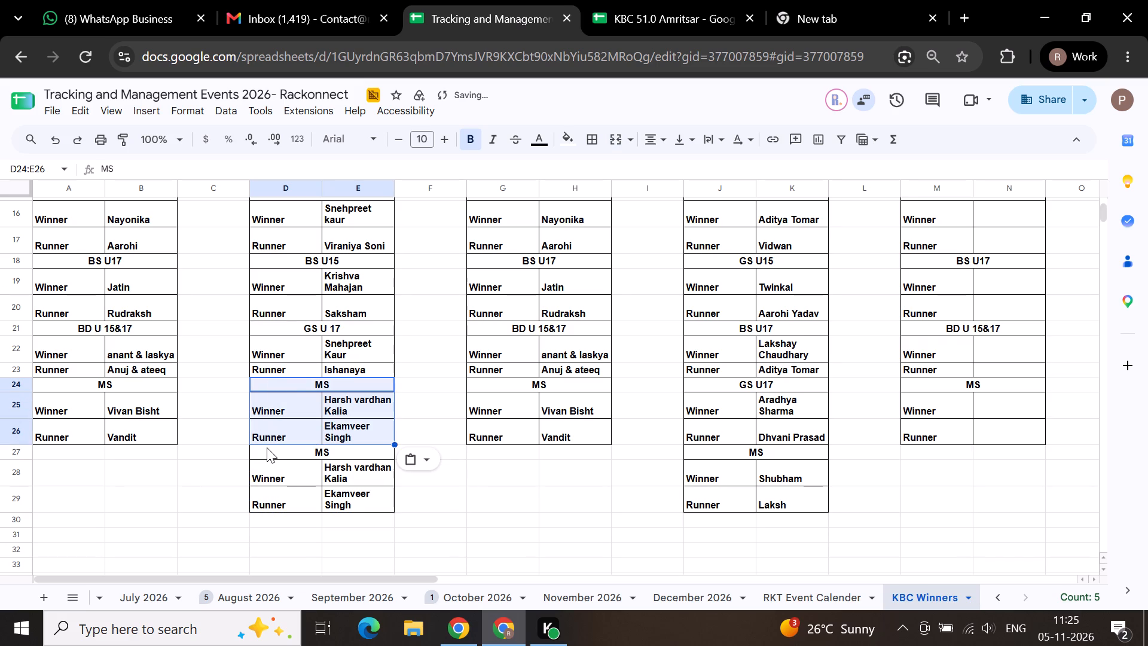
pyautogui.moveTo(270, 449); pyautogui.dragTo(296, 490)
pyautogui.press('BackSpace')
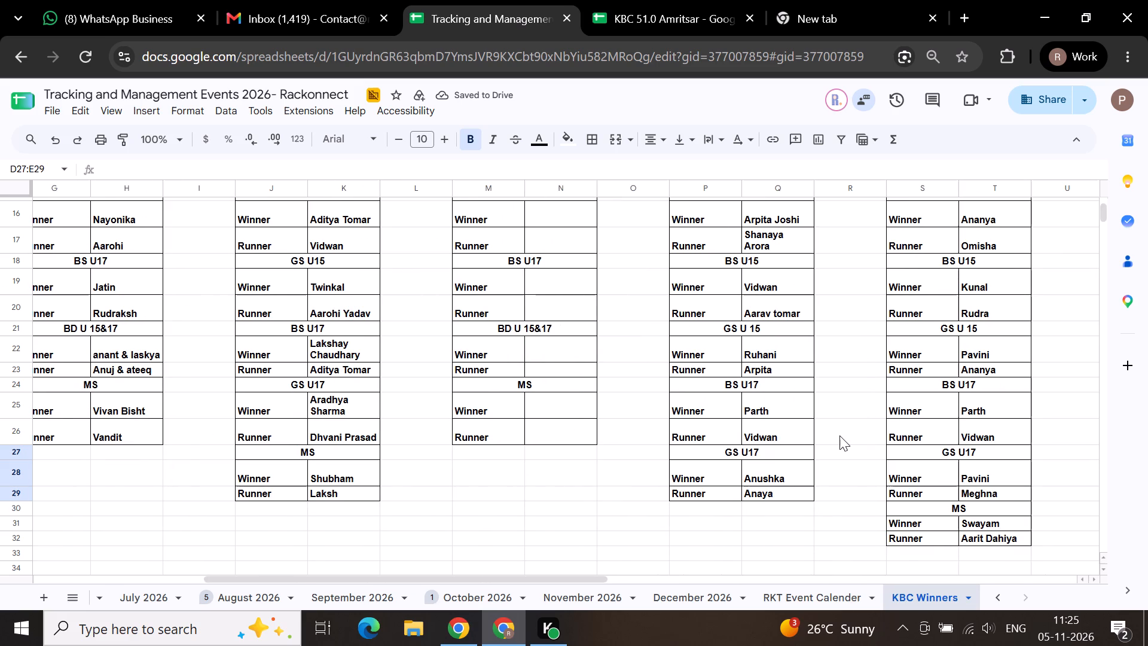
# In the KBC 51.0 (Amritsar) table, paste the copied MS block over the BS U17 block and clear the old MS block below.
pyautogui.scroll(-1, 839, 435)
pyautogui.scroll(1, 839, 435)
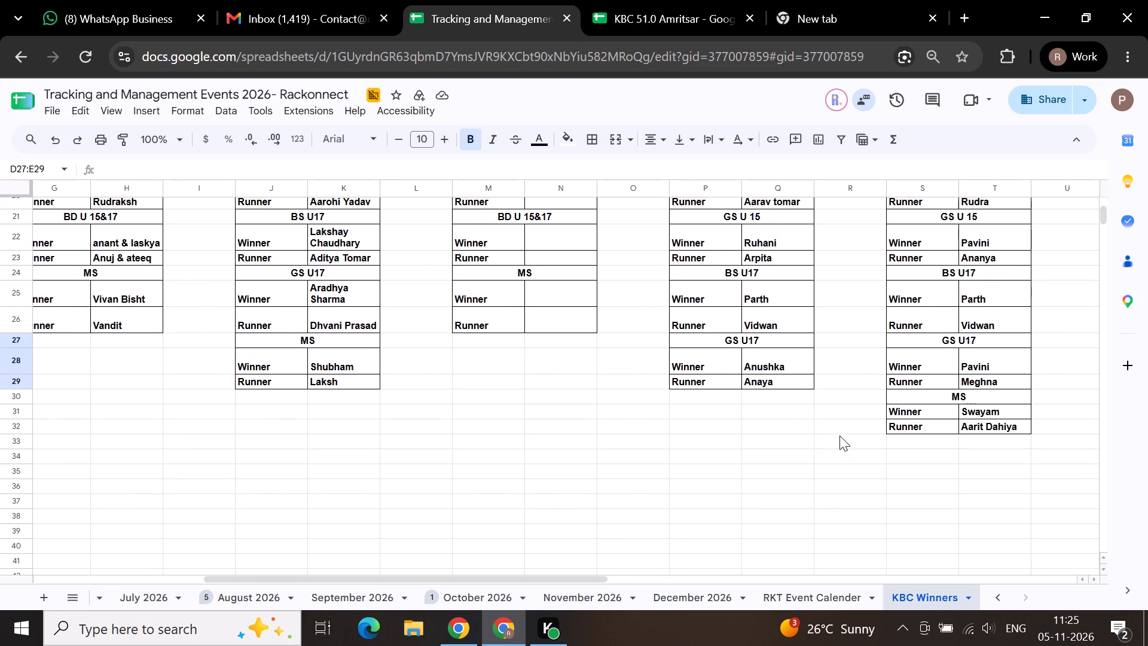
pyautogui.scroll(1, 839, 435)
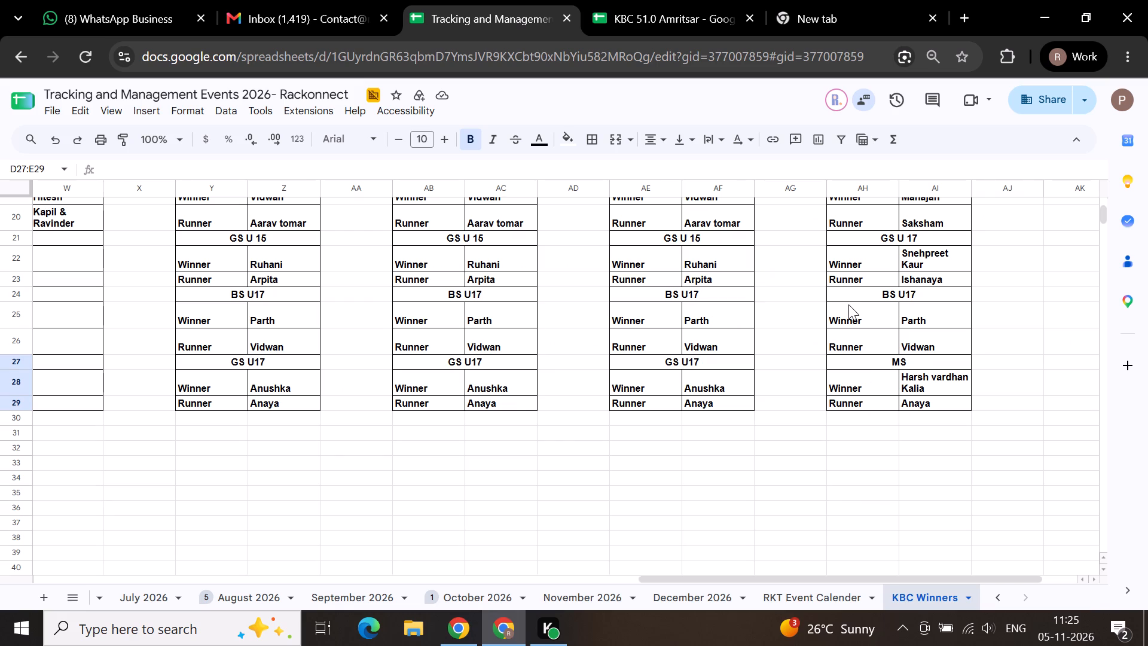
pyautogui.moveTo(842, 295); pyautogui.dragTo(863, 336)
pyautogui.hotkey('ctrl', 'v')
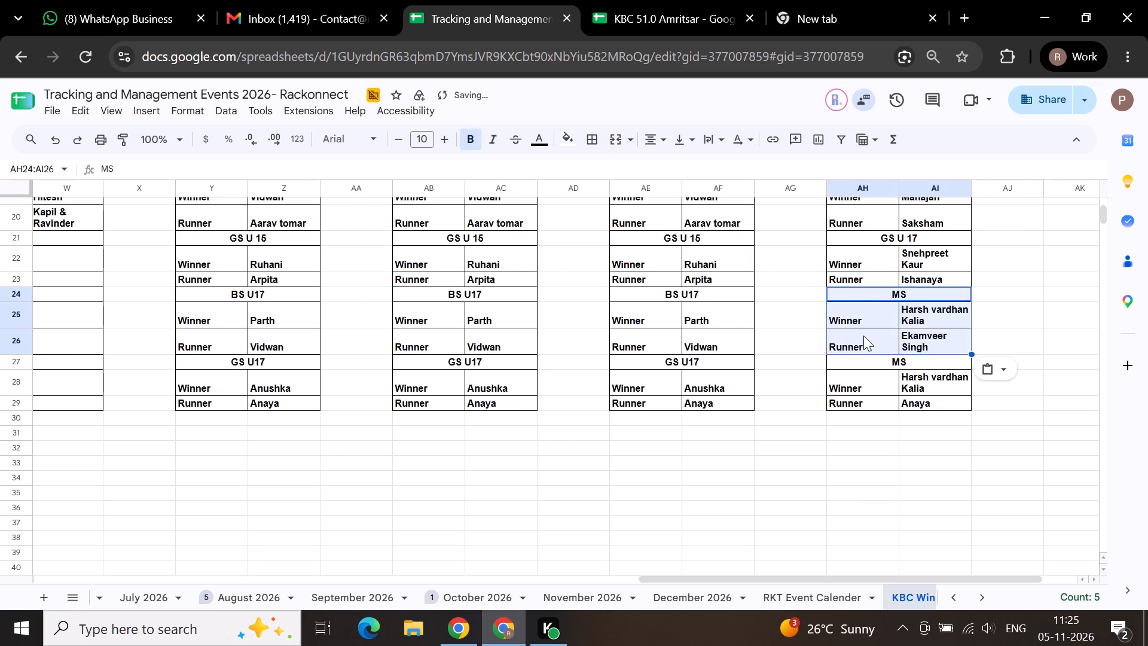
pyautogui.moveTo(848, 362); pyautogui.dragTo(863, 395)
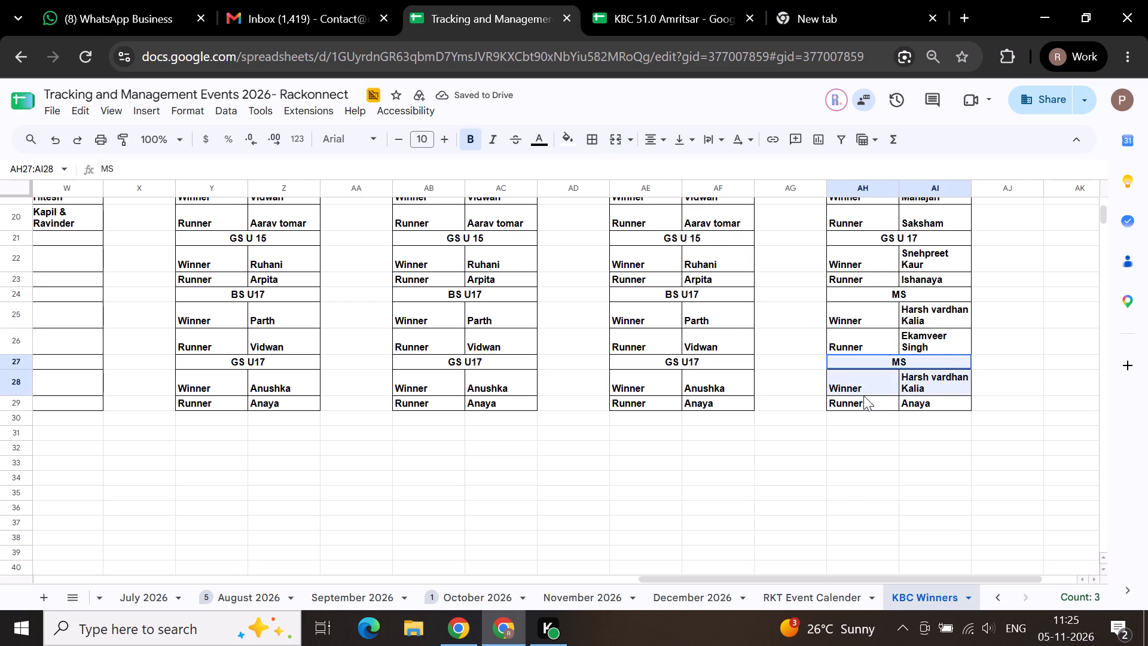
pyautogui.moveTo(863, 395); pyautogui.dragTo(865, 403)
pyautogui.press('BackSpace')
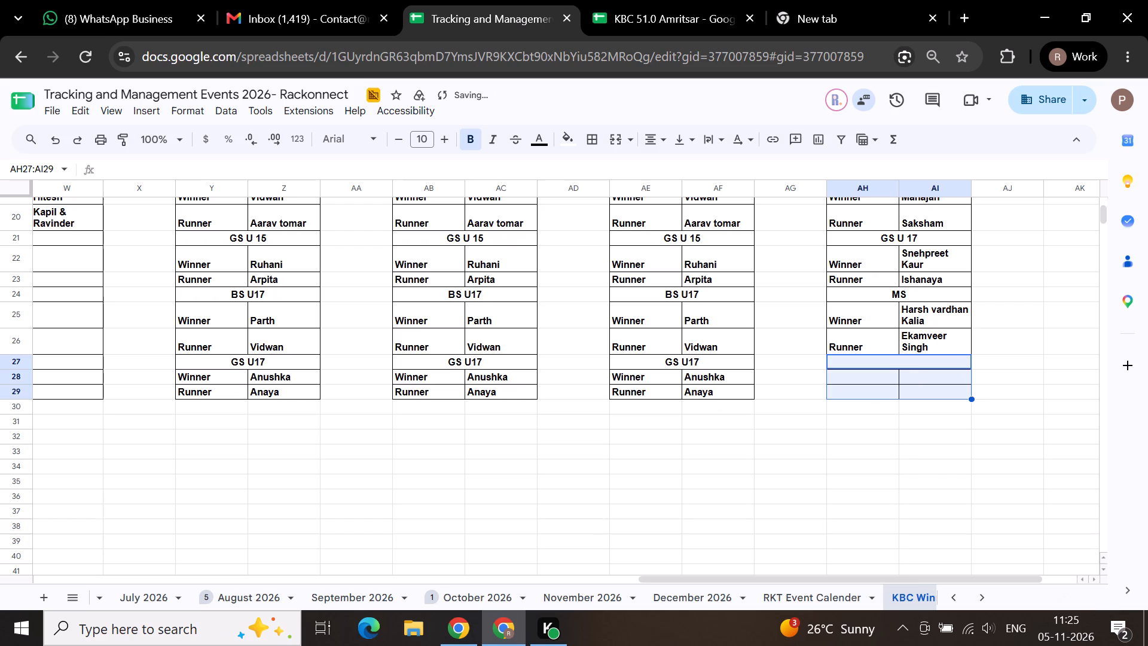
pyautogui.click(918, 456)
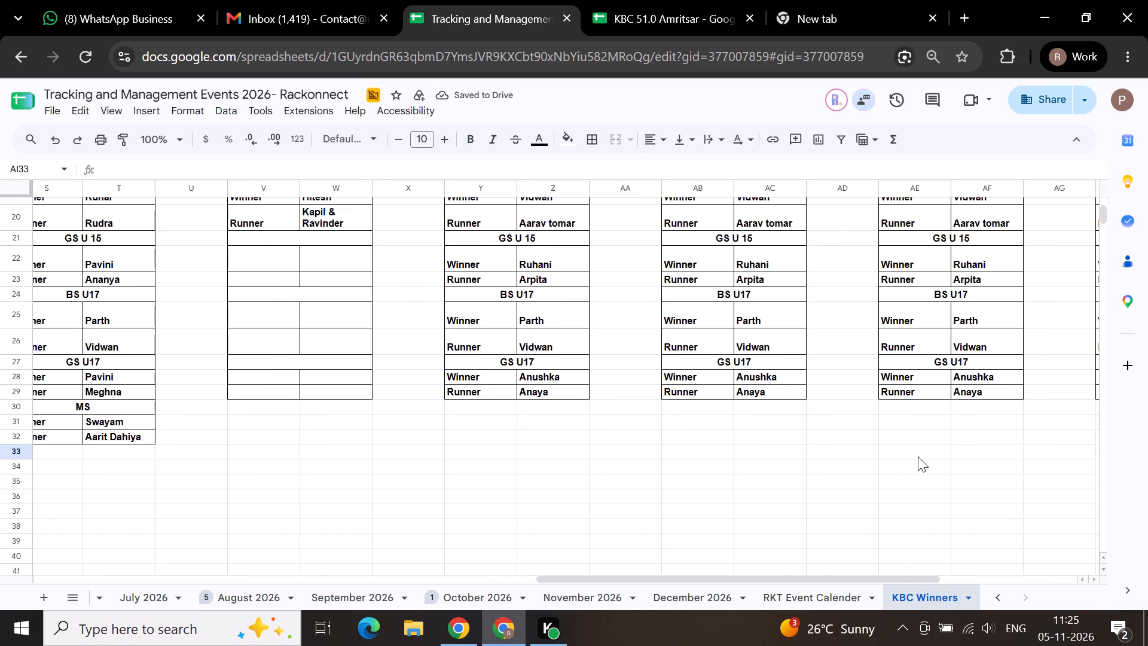
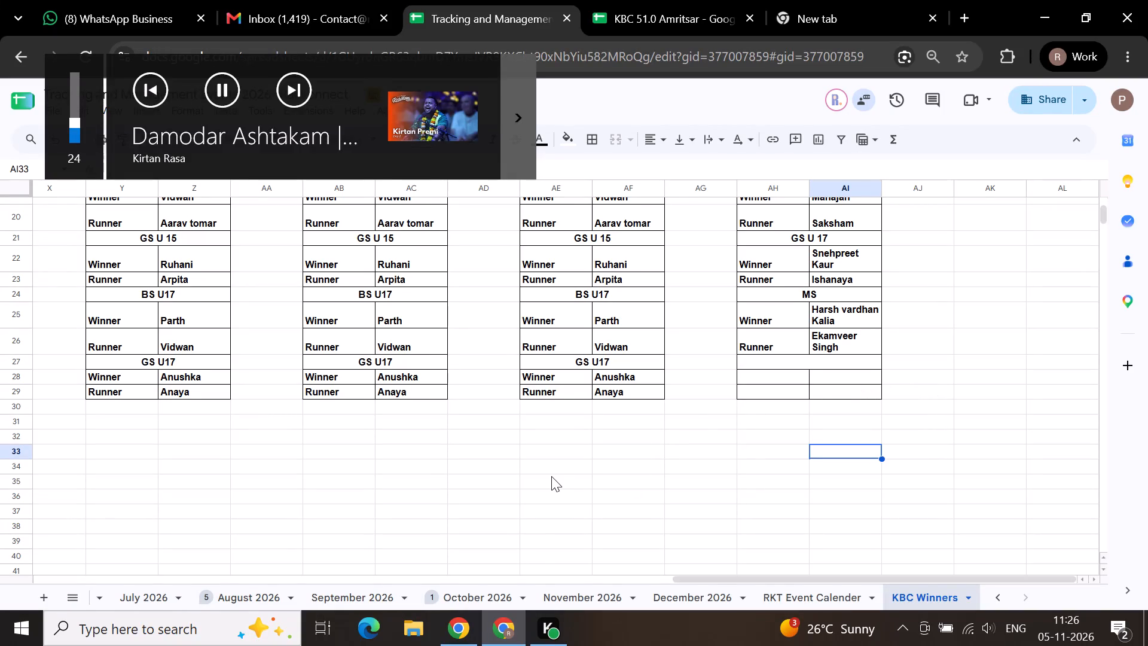
# Clear all categories, winners and runners-up from the KBC 50.0 (Noida 150) table, keeping its title.
pyautogui.click(922, 391)
pyautogui.scroll(4, 922, 391)
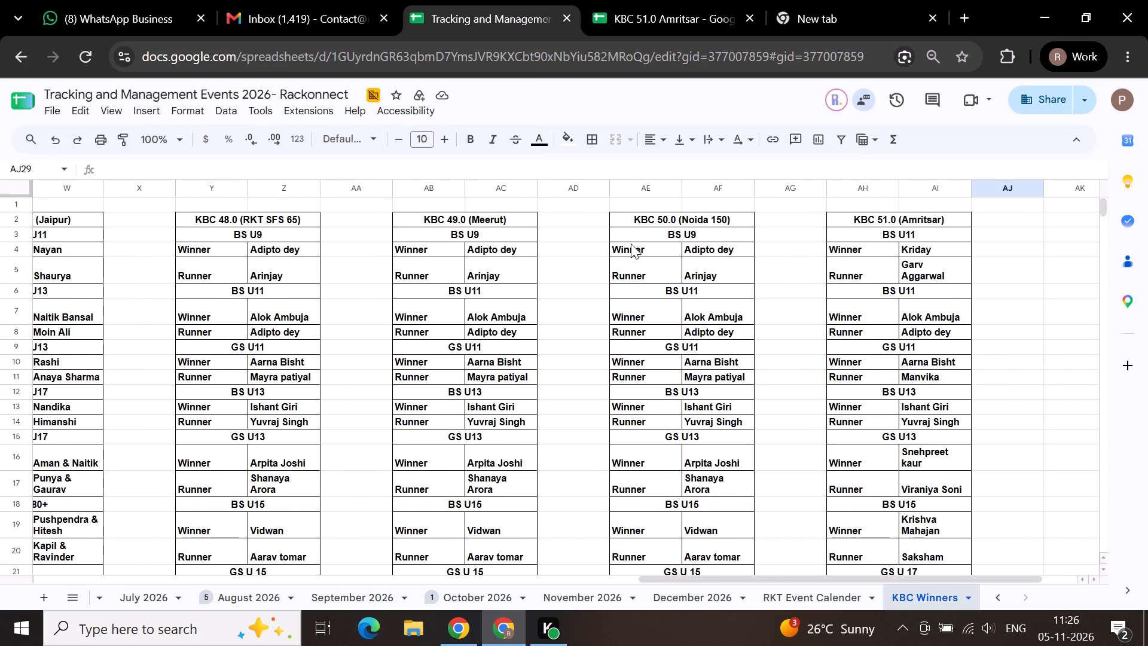
pyautogui.moveTo(585, 229); pyautogui.dragTo(616, 463)
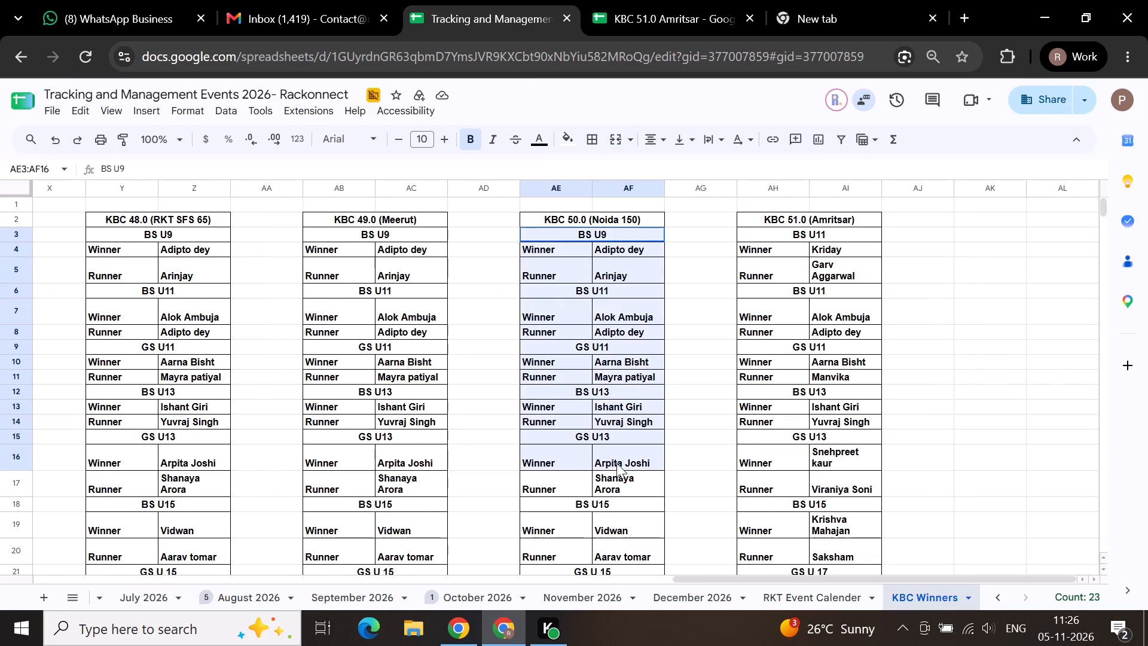
pyautogui.moveTo(616, 463); pyautogui.dragTo(614, 516)
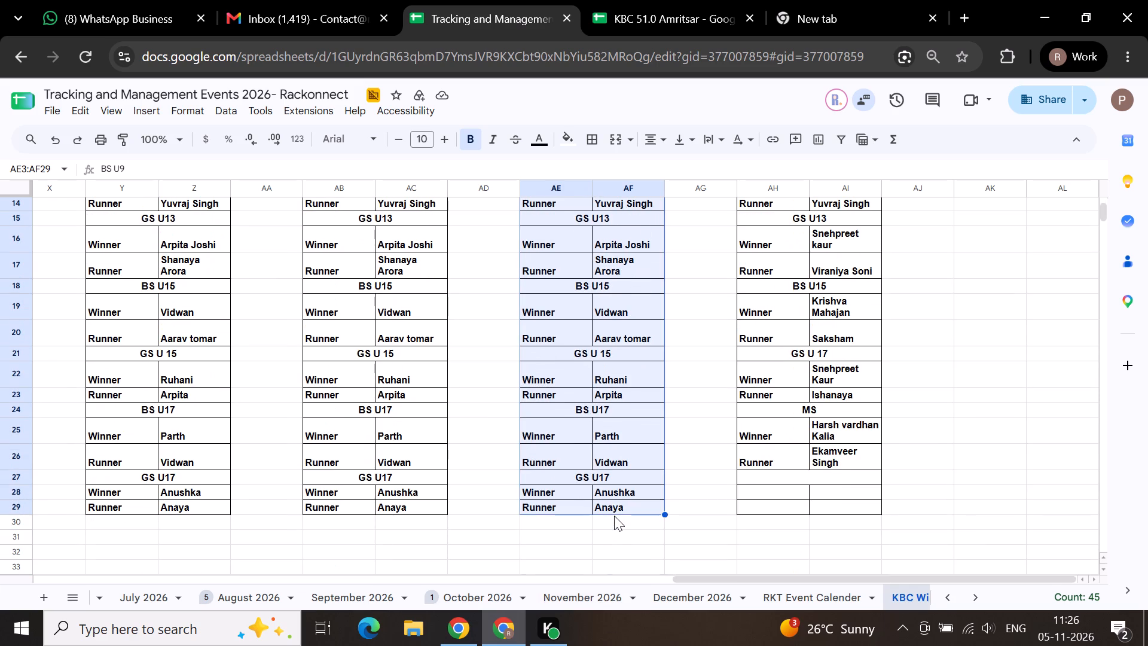
pyautogui.press('BackSpace')
pyautogui.click(483, 550)
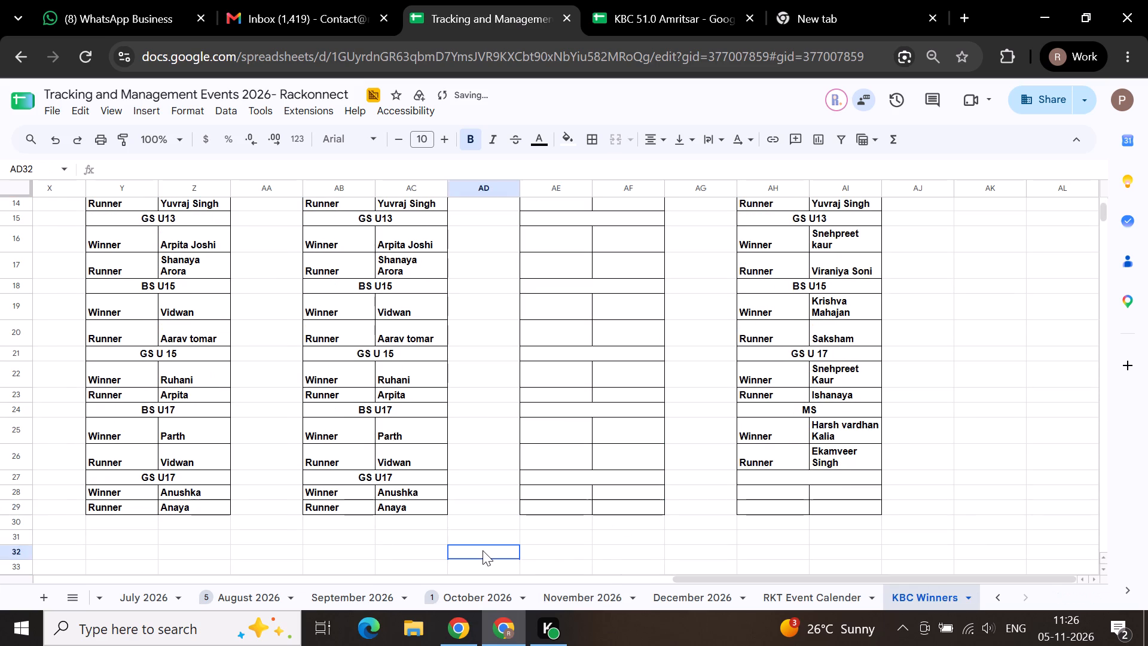
# Examine the category blocks in the KBC 47.0 (Jaipur), KBC 48.0 (RKT SFS 65) and KBC 49.0 (Meerut) tables.
pyautogui.scroll(2, 483, 550)
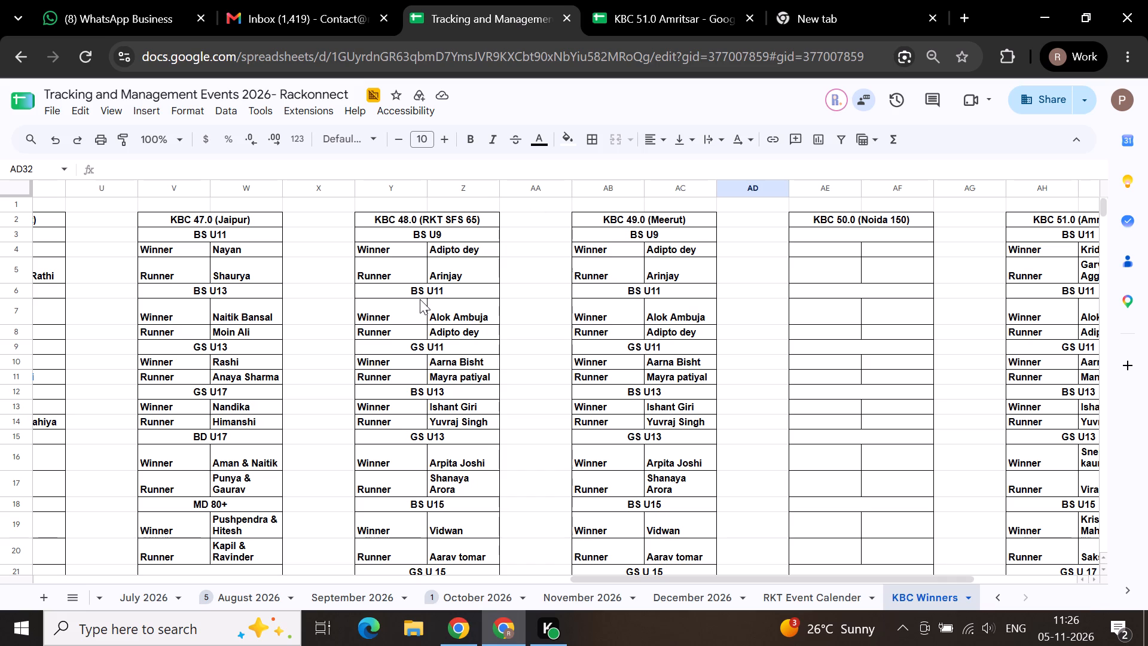
pyautogui.scroll(-1, 420, 299)
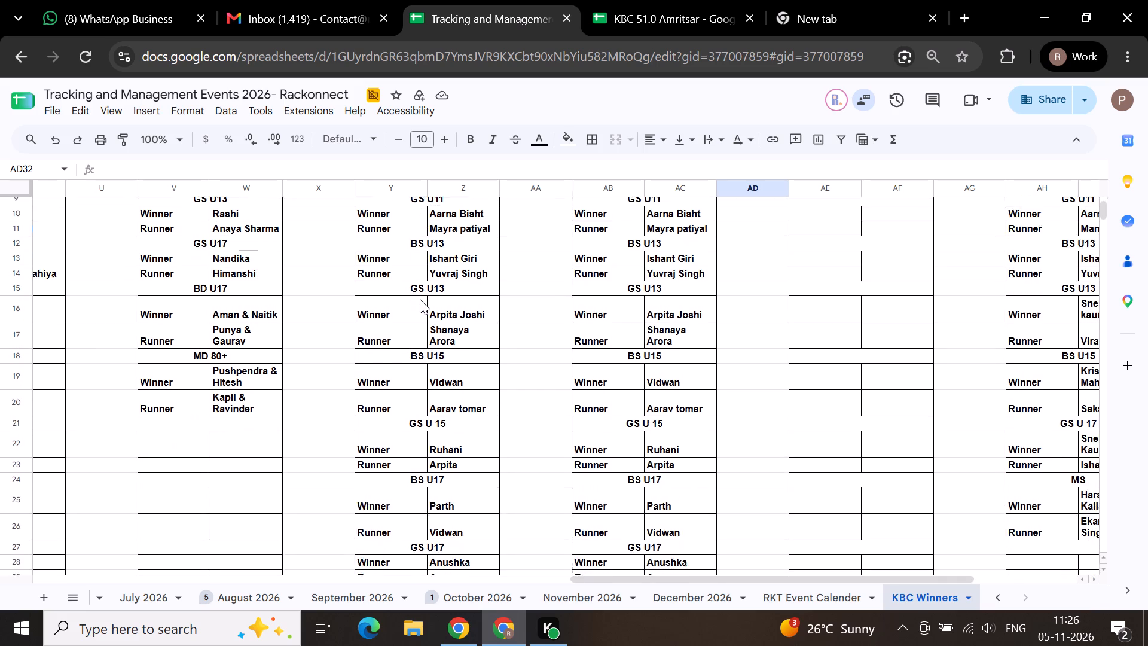
pyautogui.scroll(-2, 420, 299)
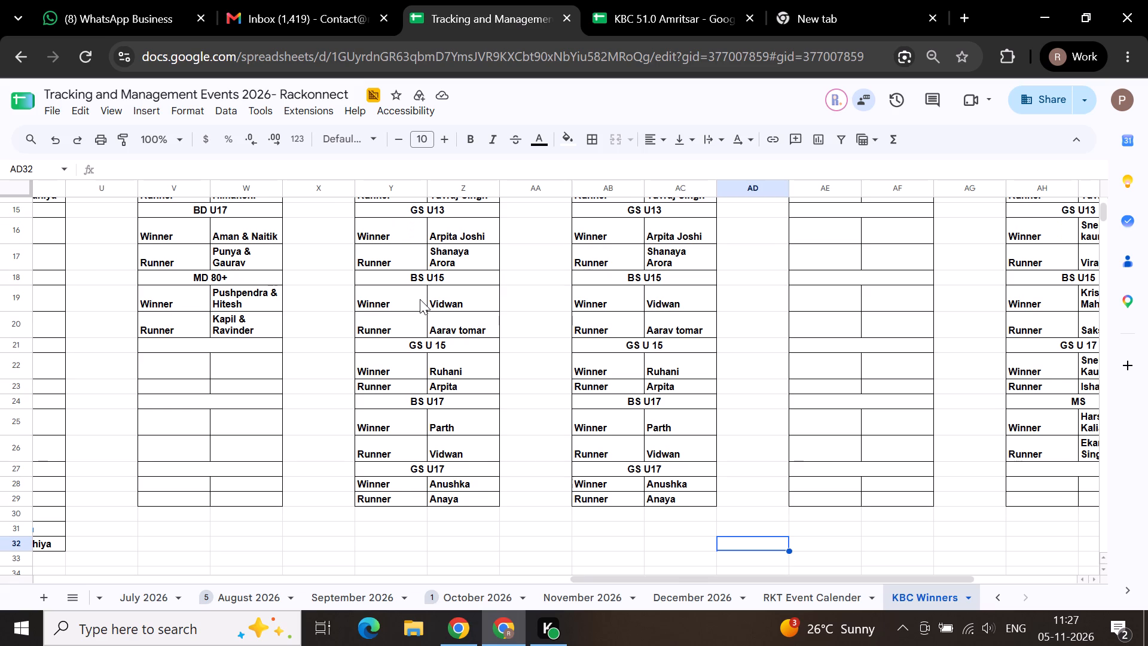
pyautogui.scroll(1, 420, 299)
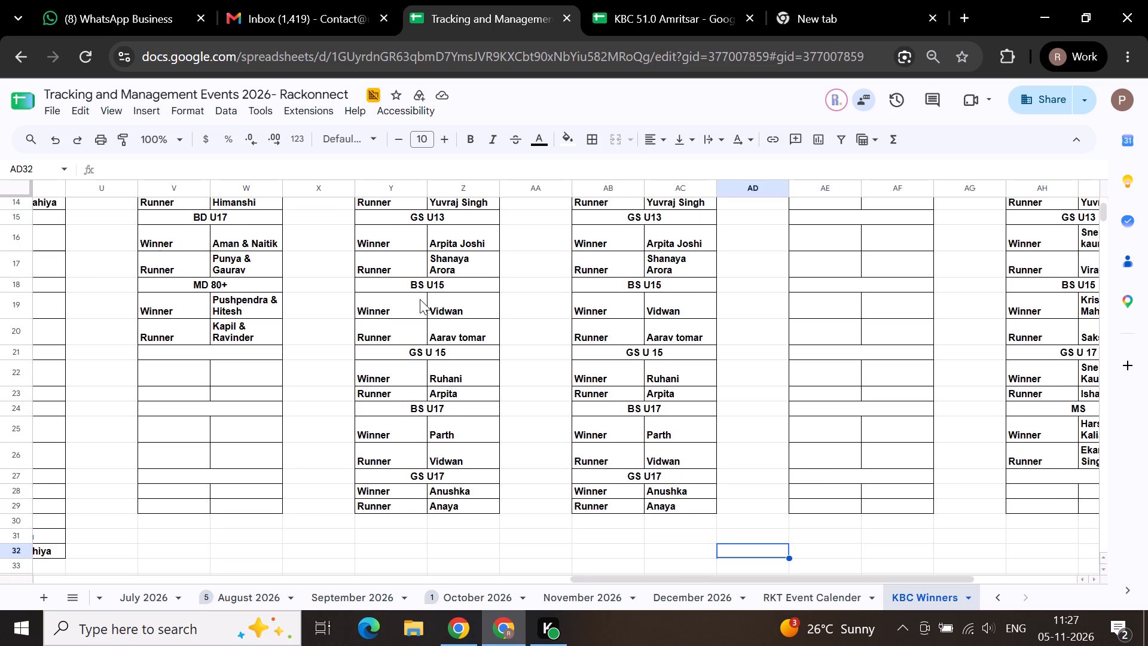
pyautogui.scroll(2, 420, 299)
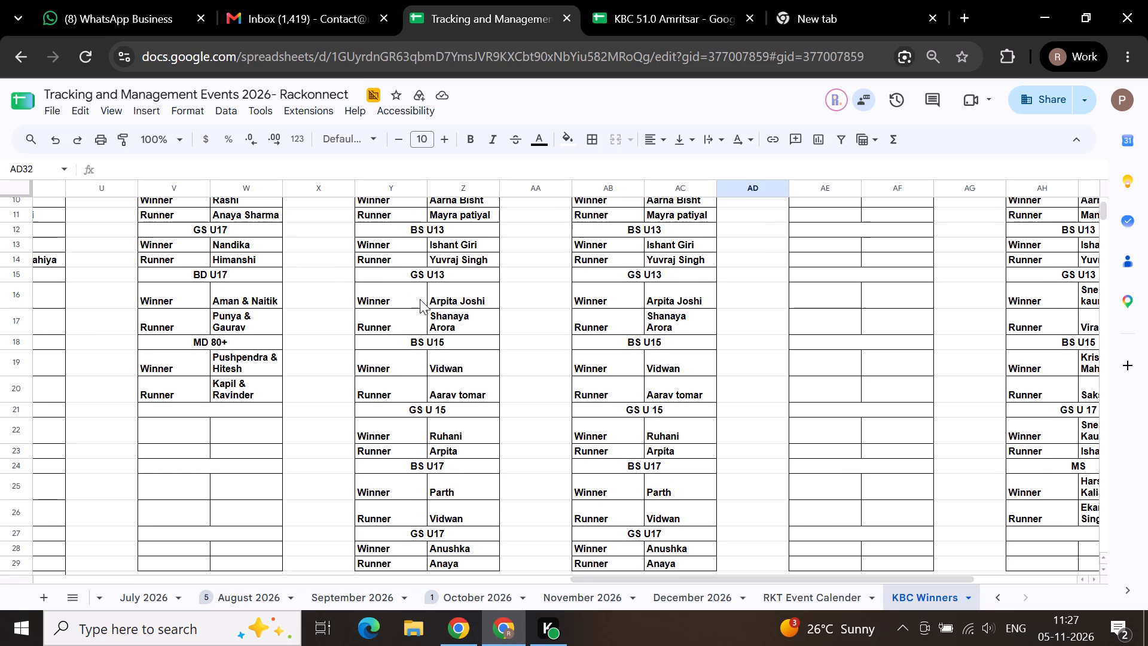
pyautogui.scroll(2, 420, 299)
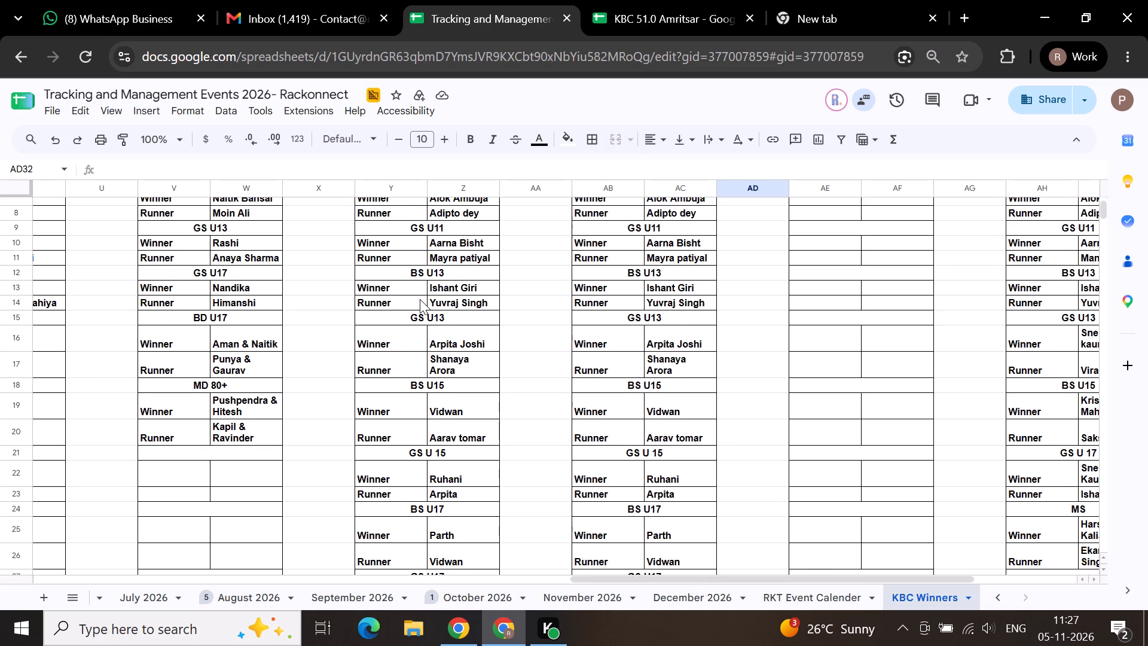
pyautogui.scroll(2, 420, 299)
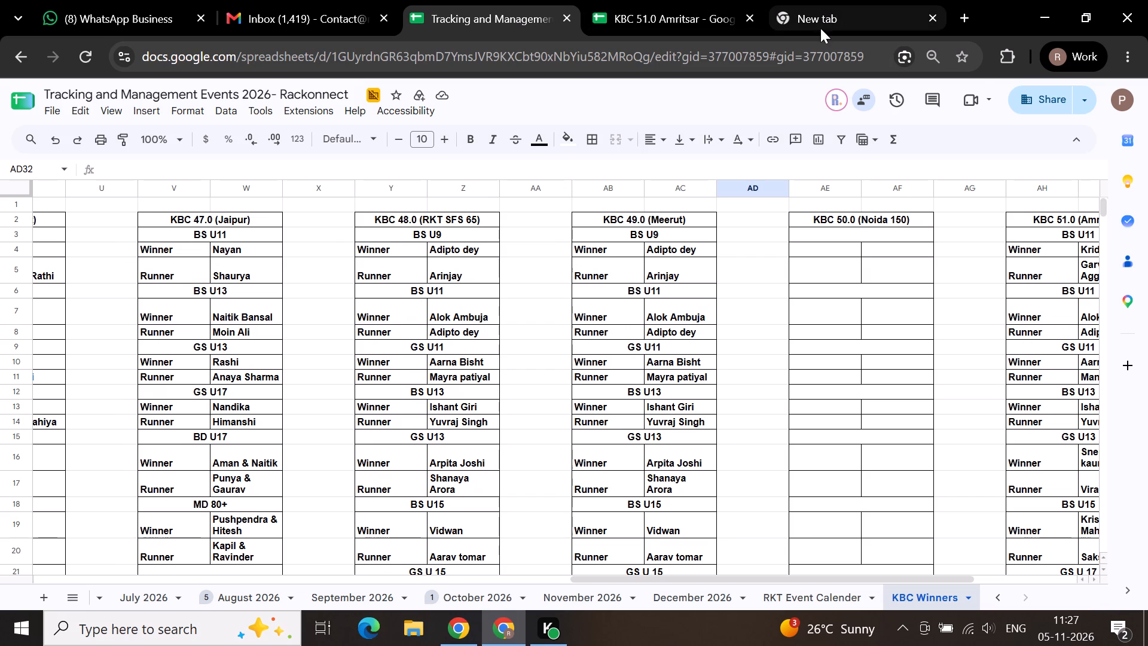
# Close KBC 51.0 Amritsar, open the KBC 48.0 Gurgoan spreadsheet and examine its OS U 9 entry list for the finalists' names.
pyautogui.click(688, 11)
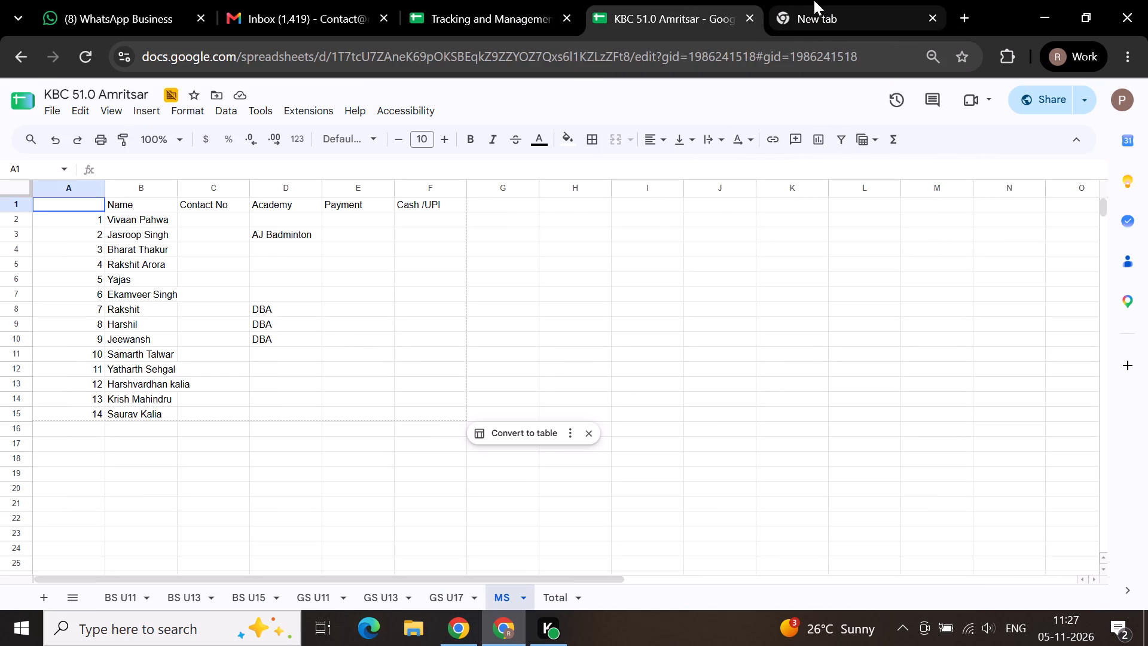
pyautogui.click(748, 16)
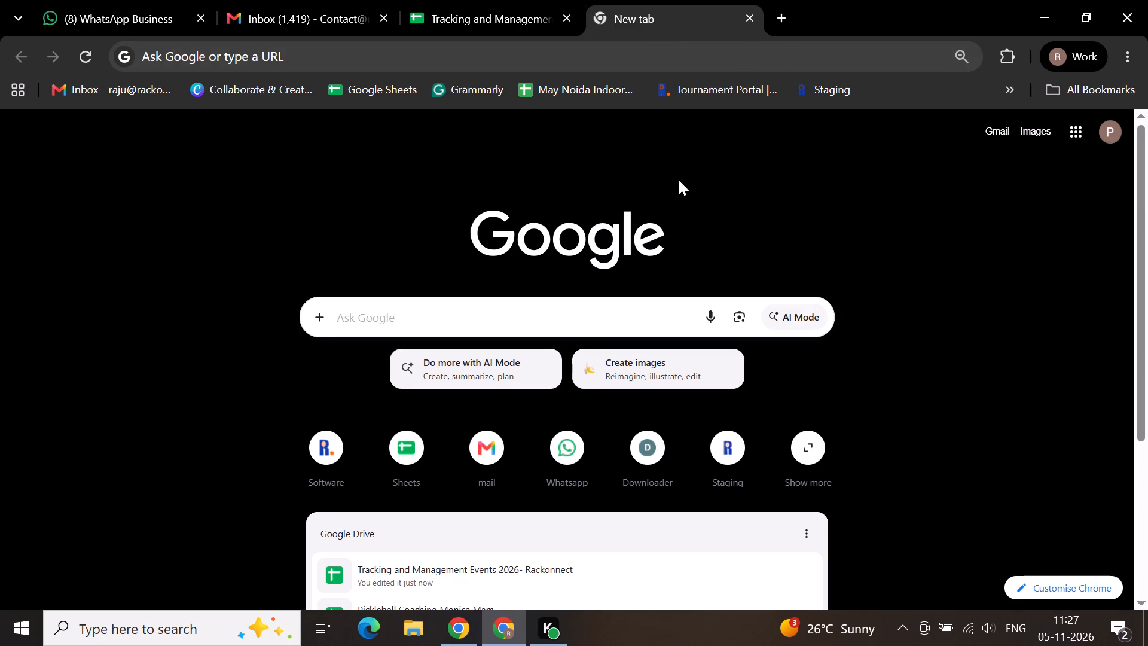
pyautogui.click(692, 61)
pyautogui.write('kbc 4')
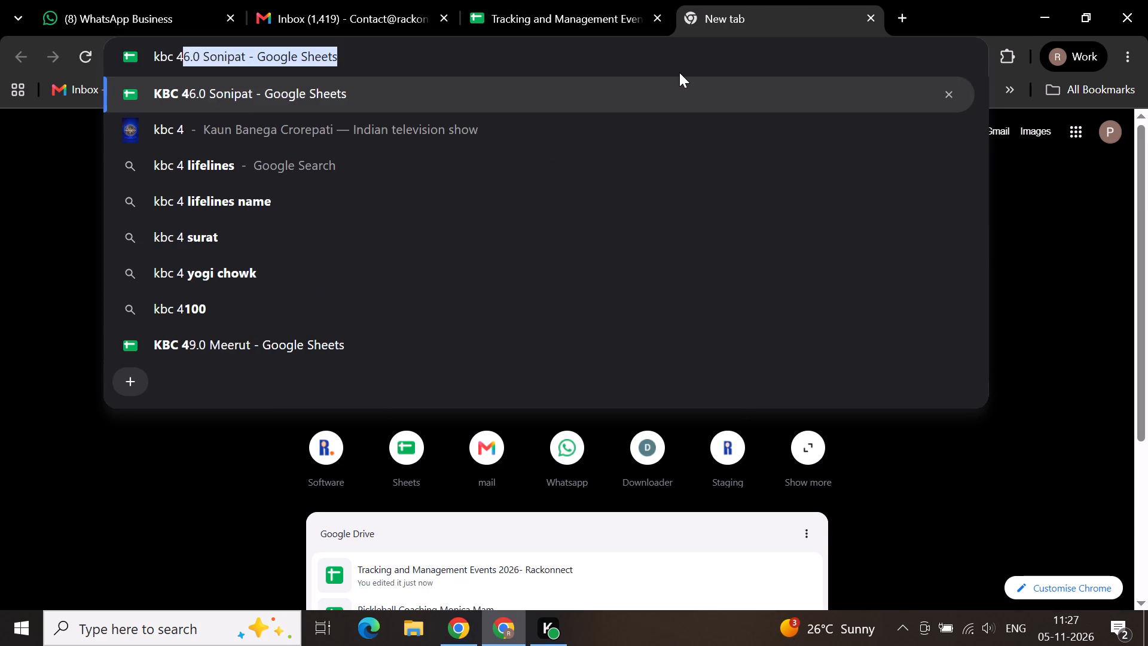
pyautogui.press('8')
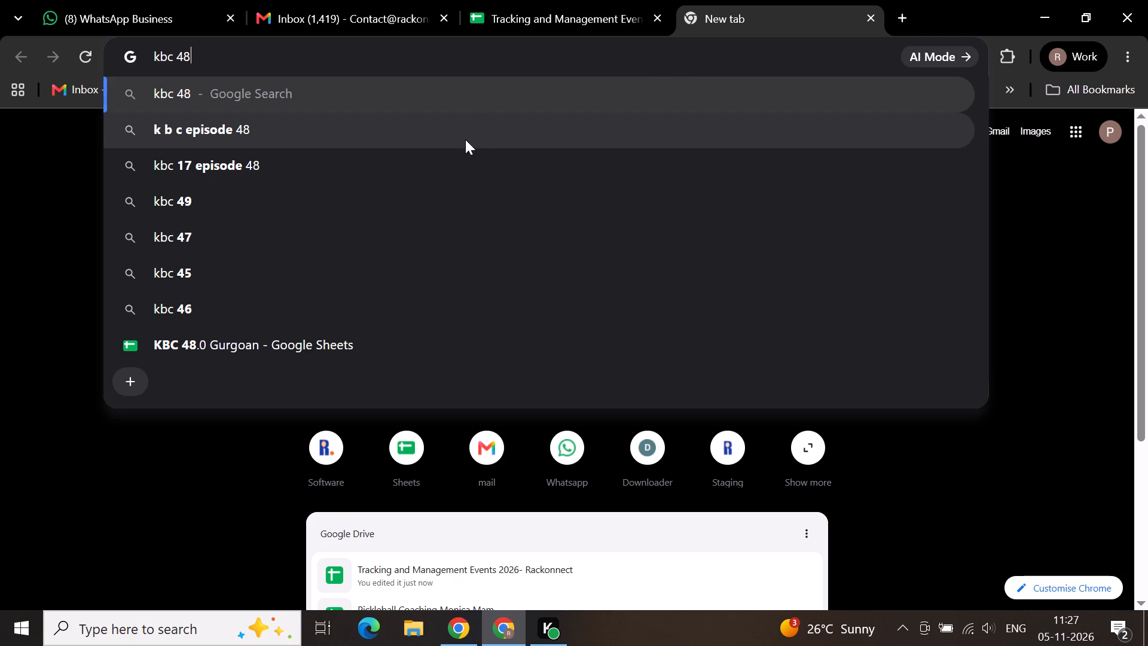
pyautogui.click(251, 348)
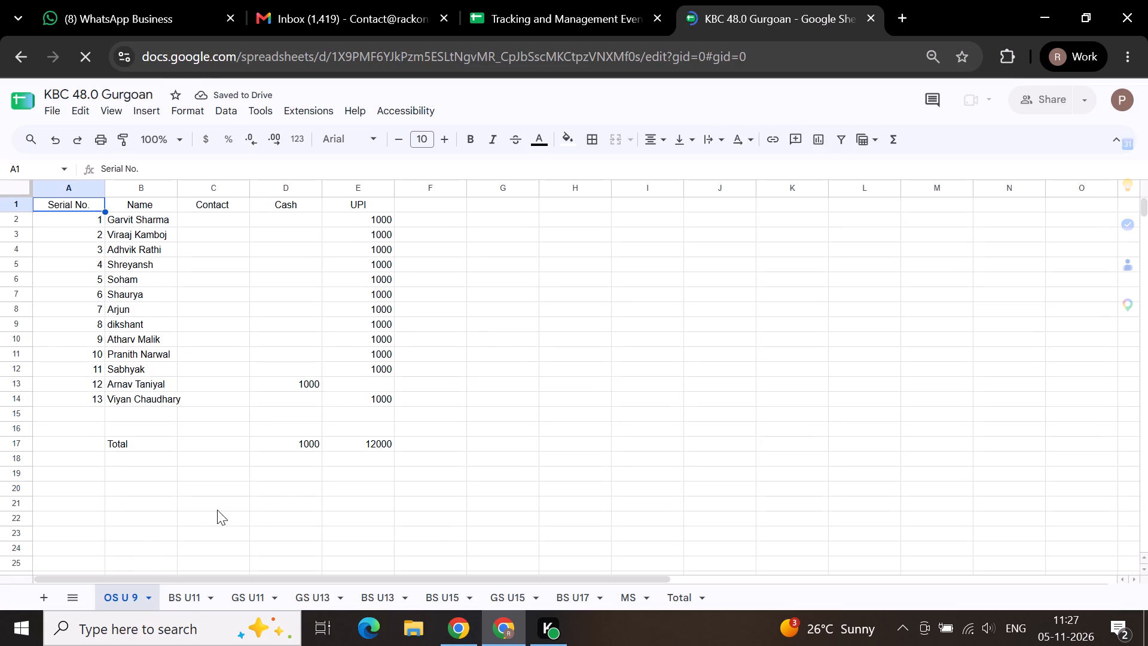
pyautogui.click(150, 368)
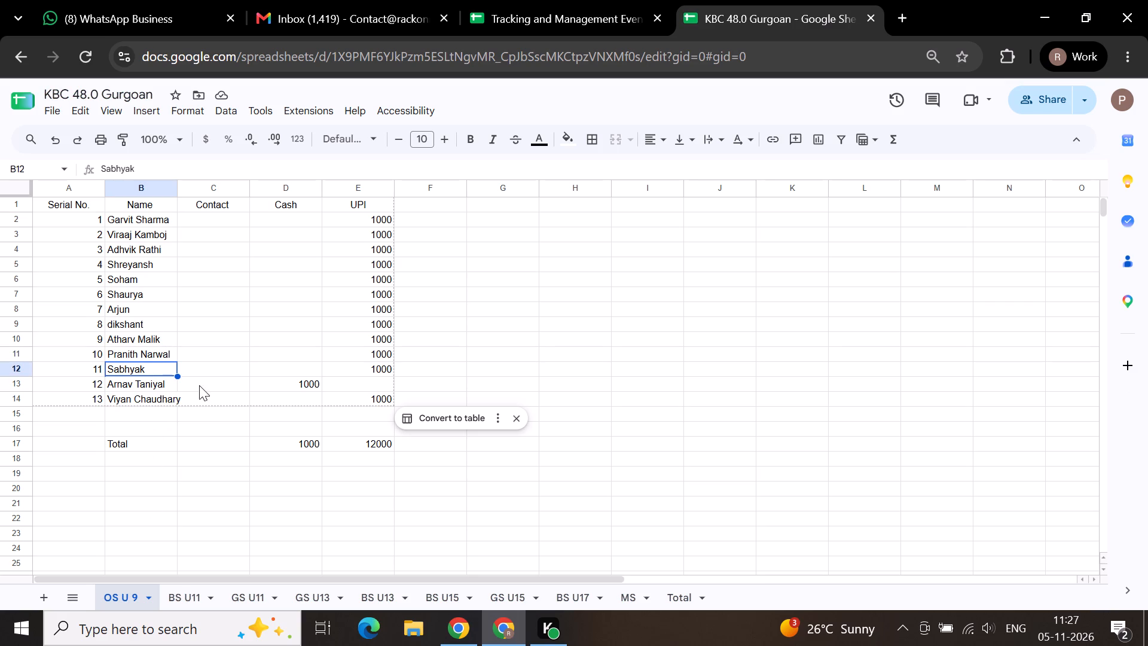
pyautogui.click(463, 620)
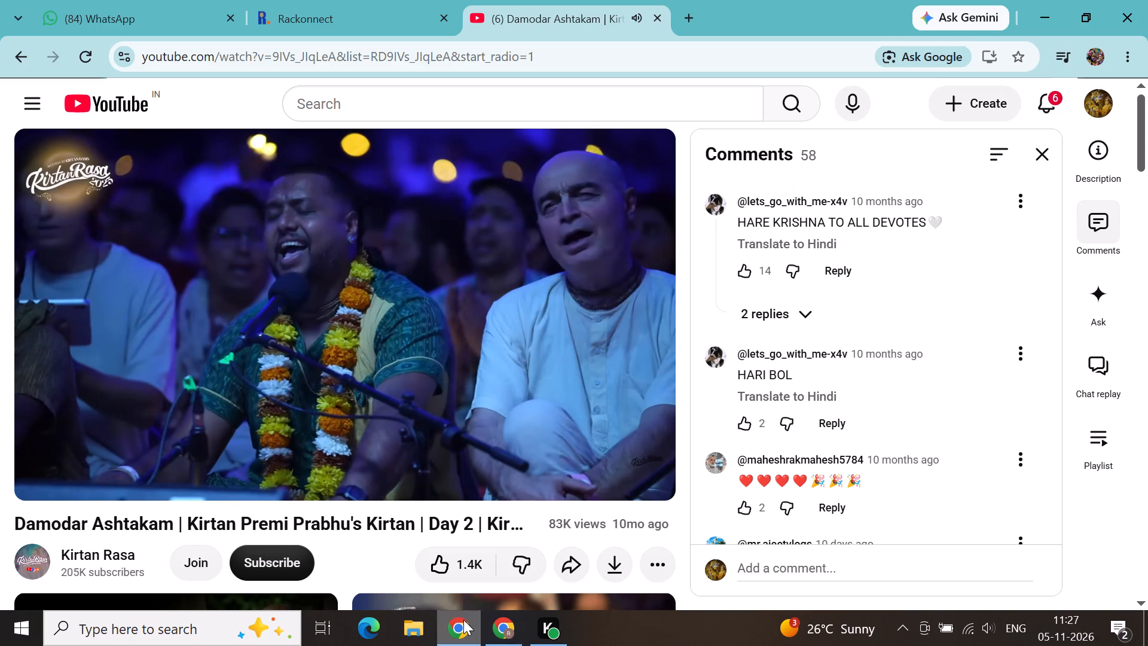
pyautogui.click(509, 631)
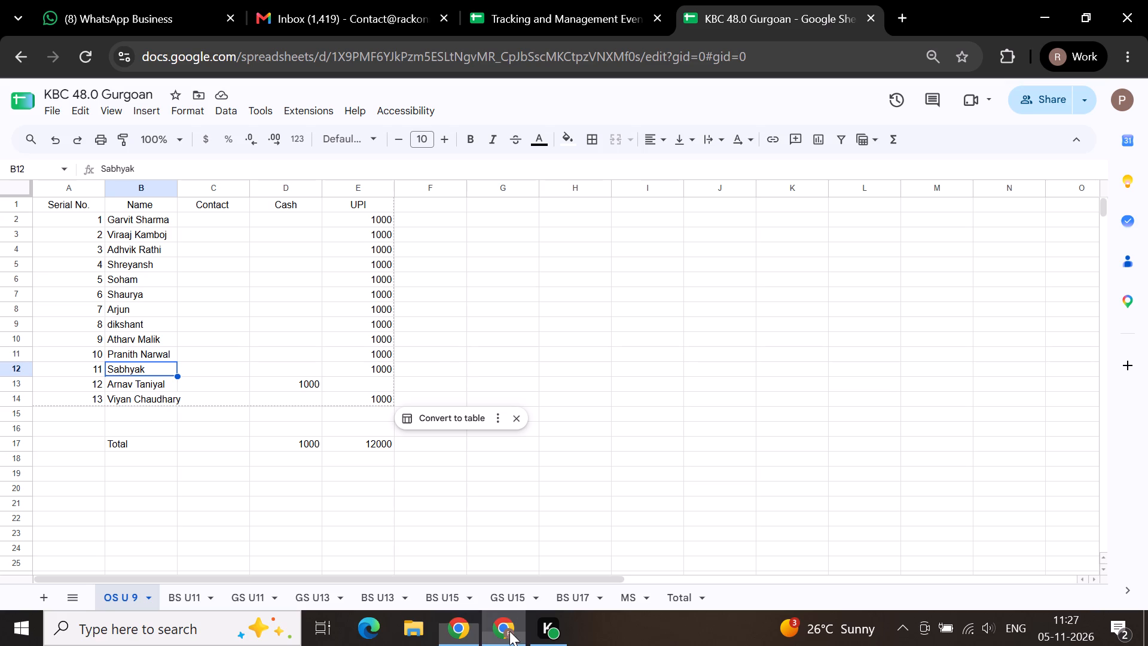
# In the BS U9 block of the KBC 48.0 (RKT SFS 65) table, enter Sabhyak as winner and Adhvik's full name as runner-up.
pyautogui.click(579, 2)
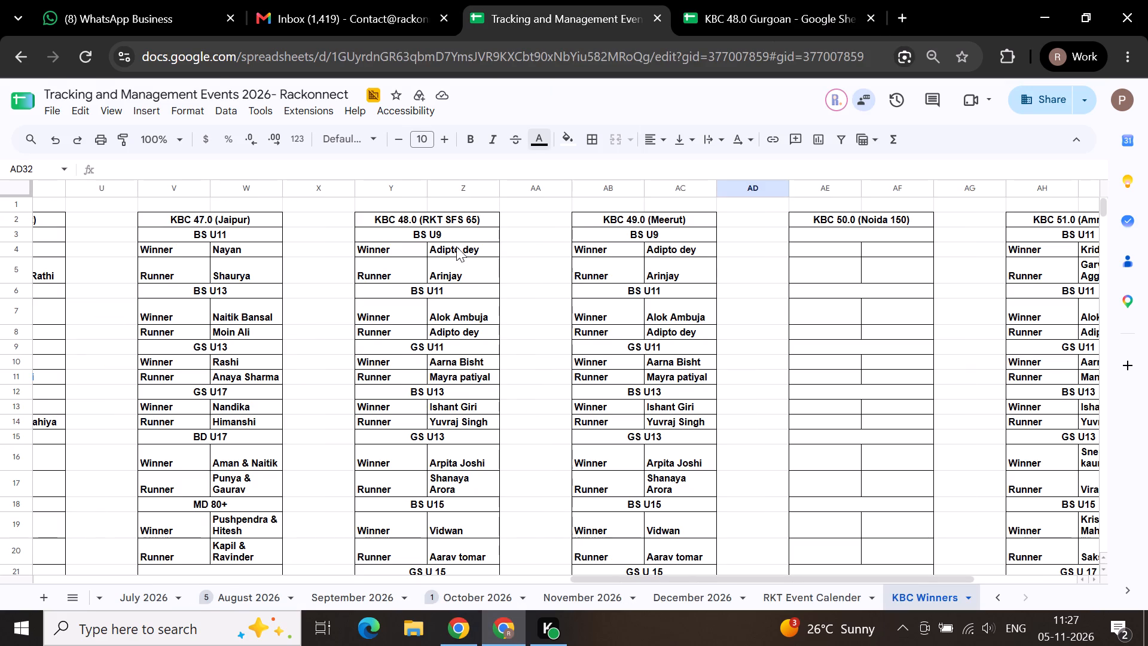
pyautogui.click(456, 249)
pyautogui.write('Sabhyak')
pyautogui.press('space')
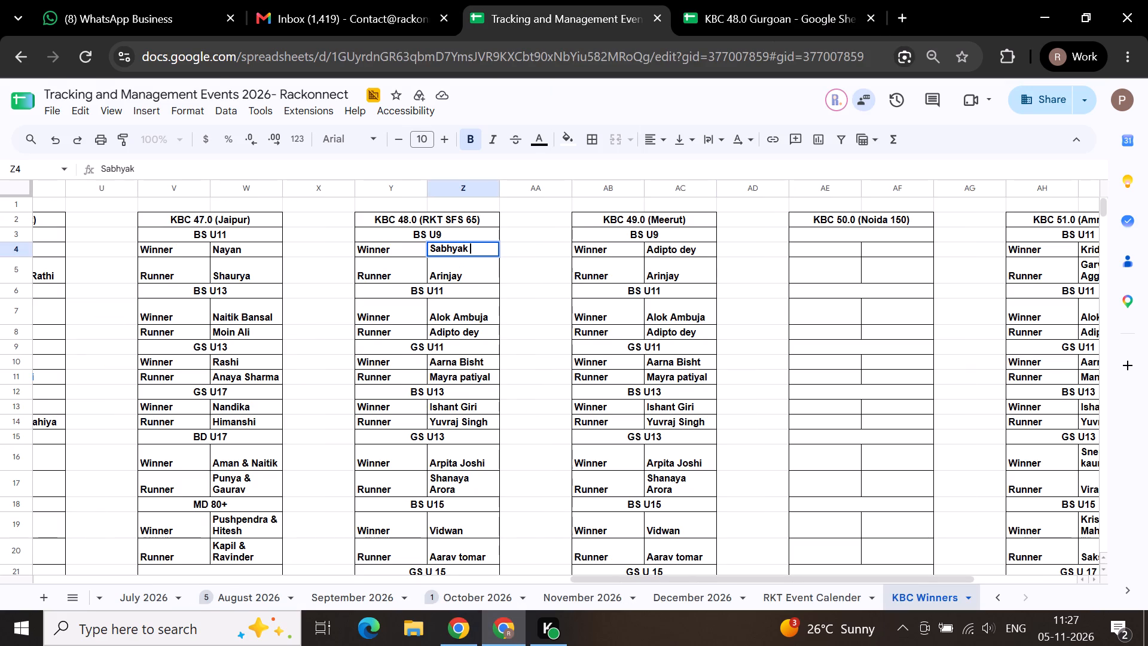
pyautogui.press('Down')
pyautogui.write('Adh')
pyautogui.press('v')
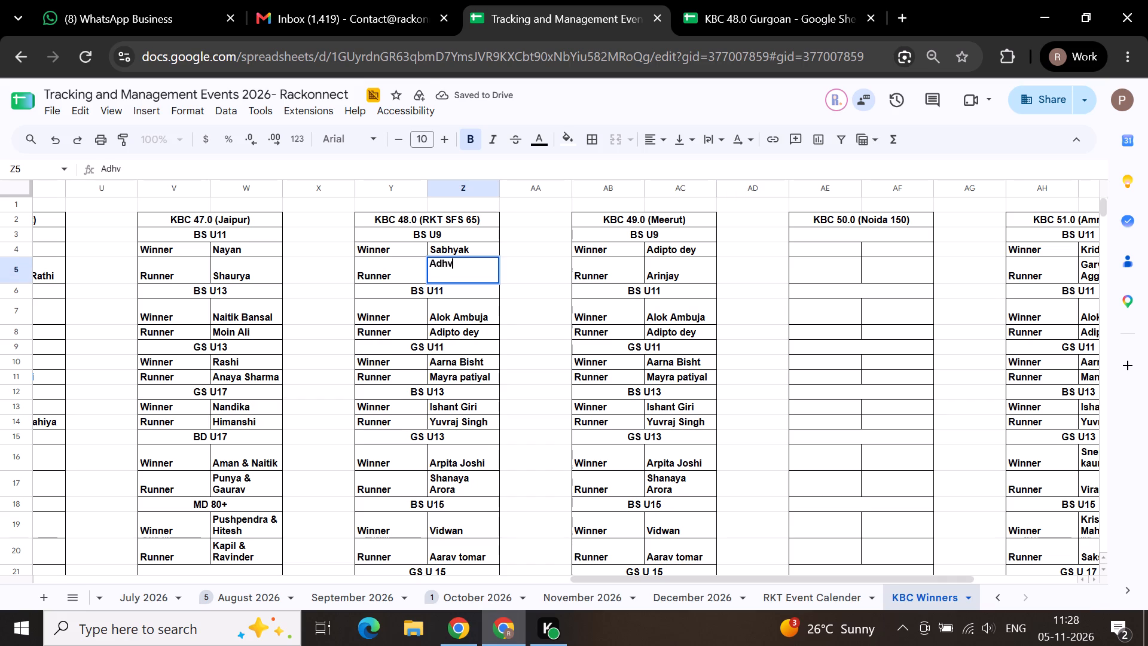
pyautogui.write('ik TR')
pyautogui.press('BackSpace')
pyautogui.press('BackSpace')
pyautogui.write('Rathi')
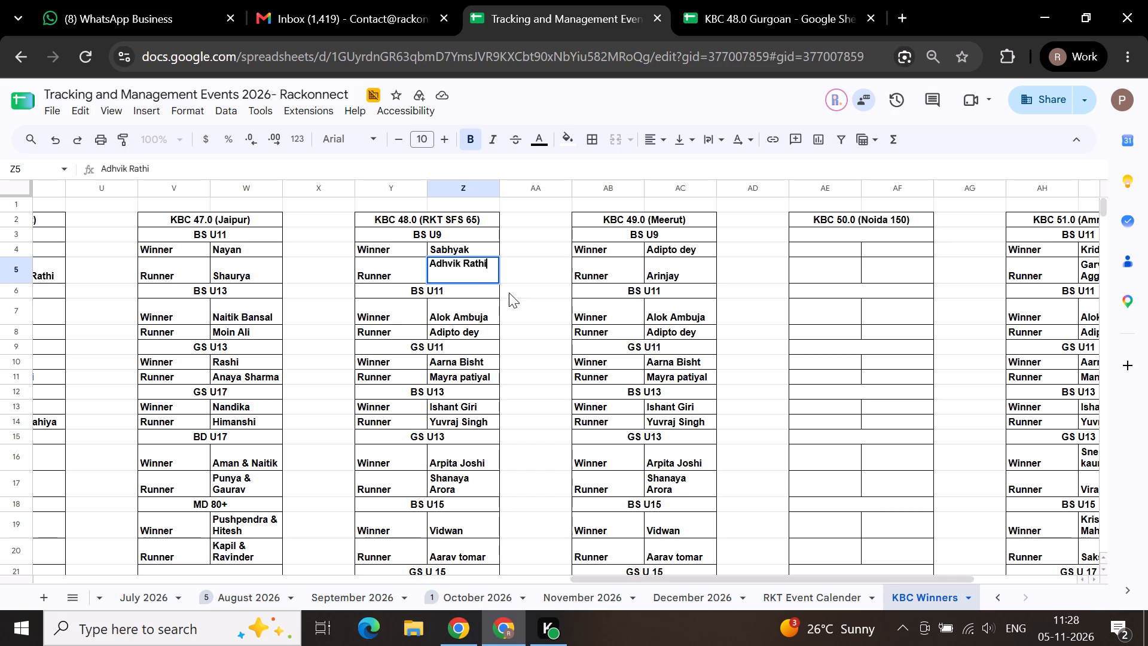
pyautogui.click(512, 293)
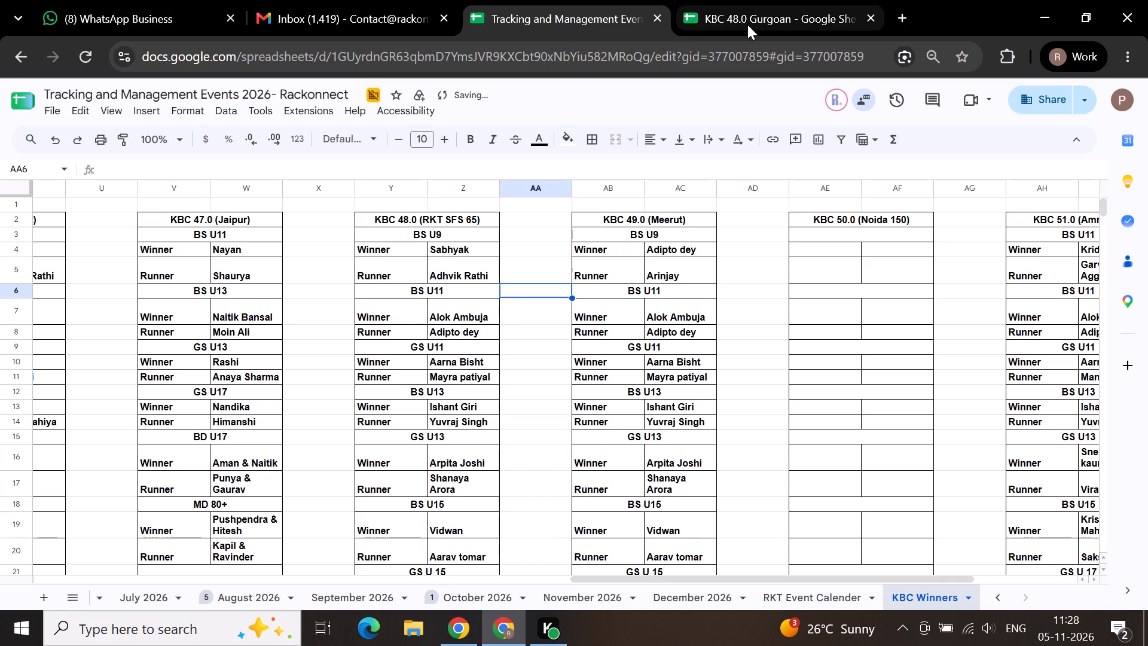
# Look up the BS U11 entry list in KBC 48.0 Gurgoan and enter Rudra's full name as the BS U11 runner-up in the KBC 48.0 table.
pyautogui.click(748, 25)
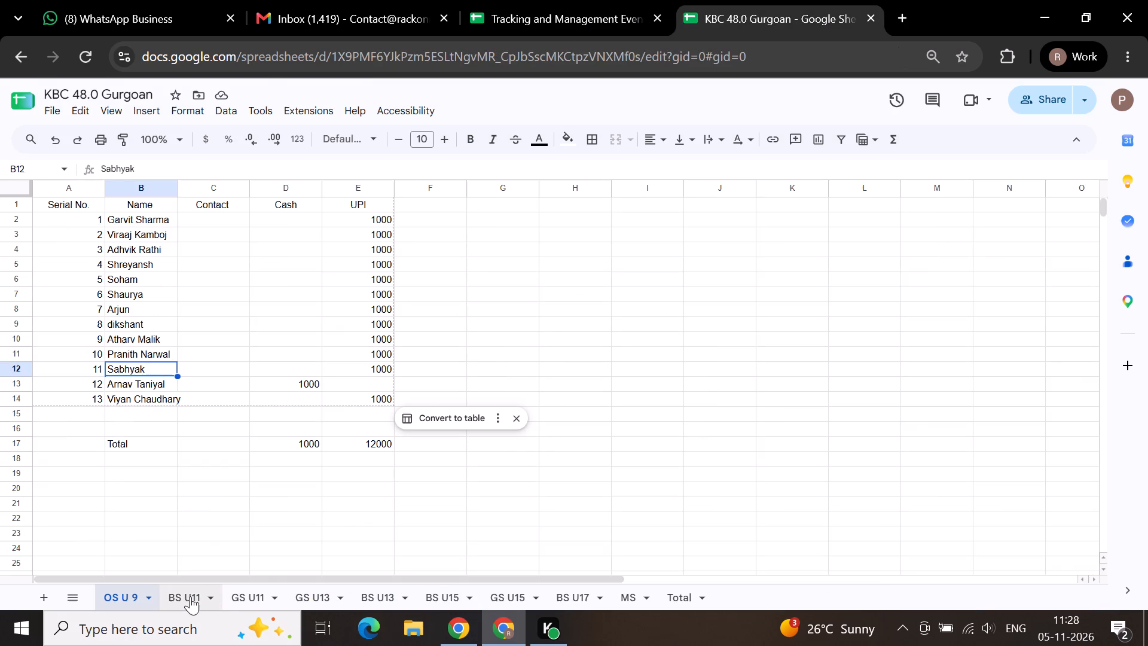
pyautogui.click(190, 596)
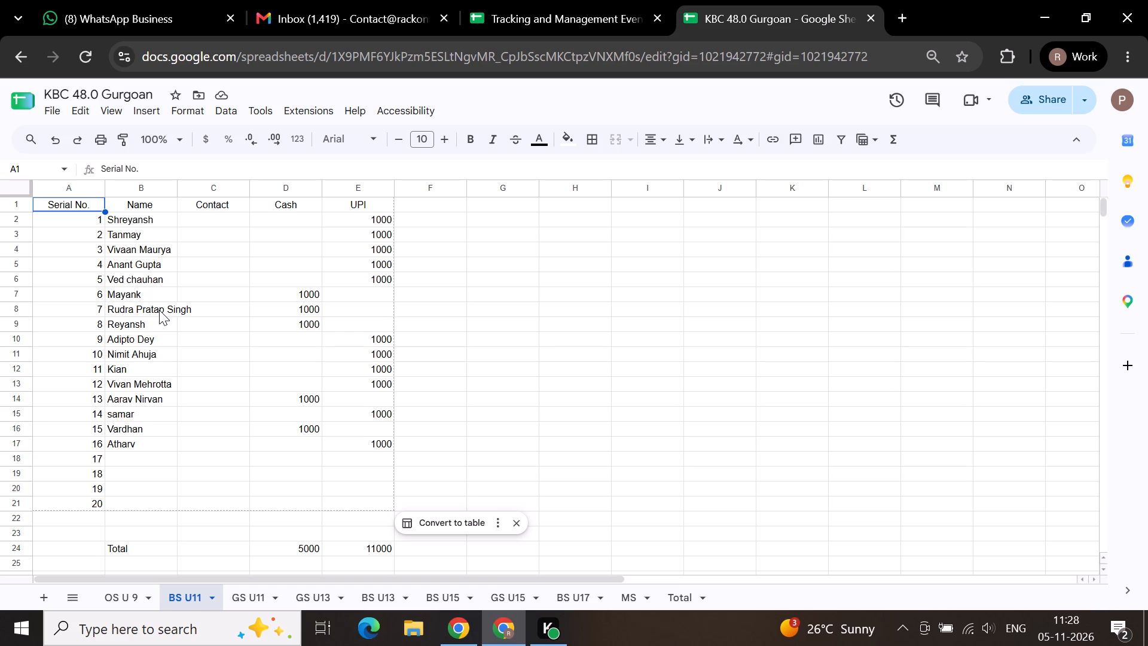
pyautogui.click(159, 310)
pyautogui.click(613, 2)
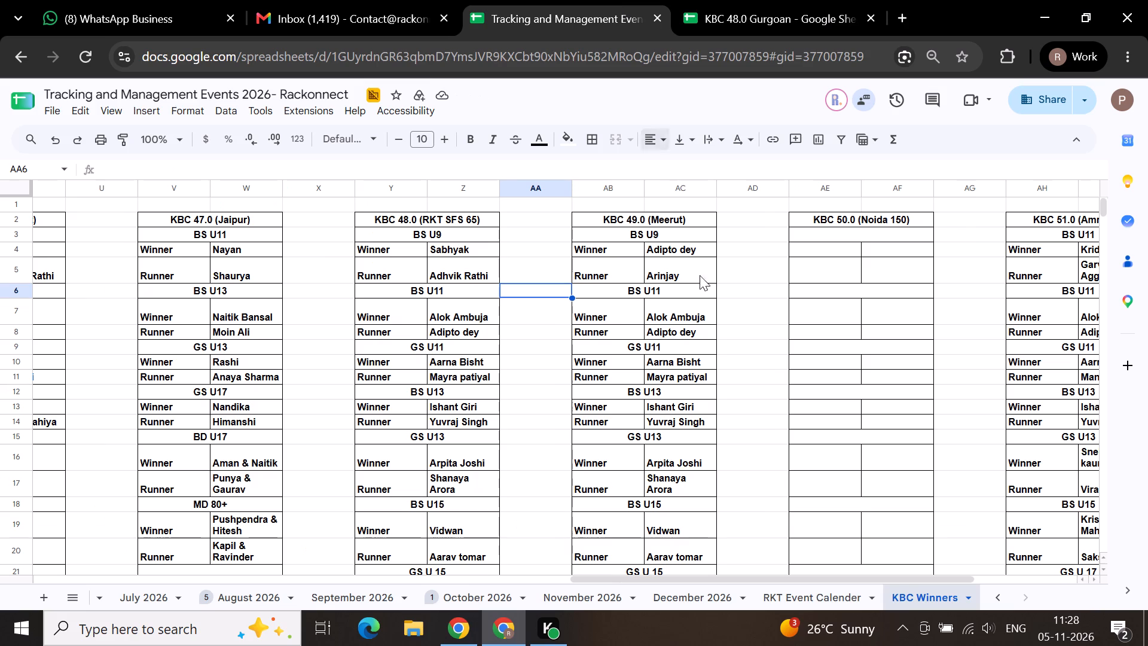
pyautogui.click(457, 334)
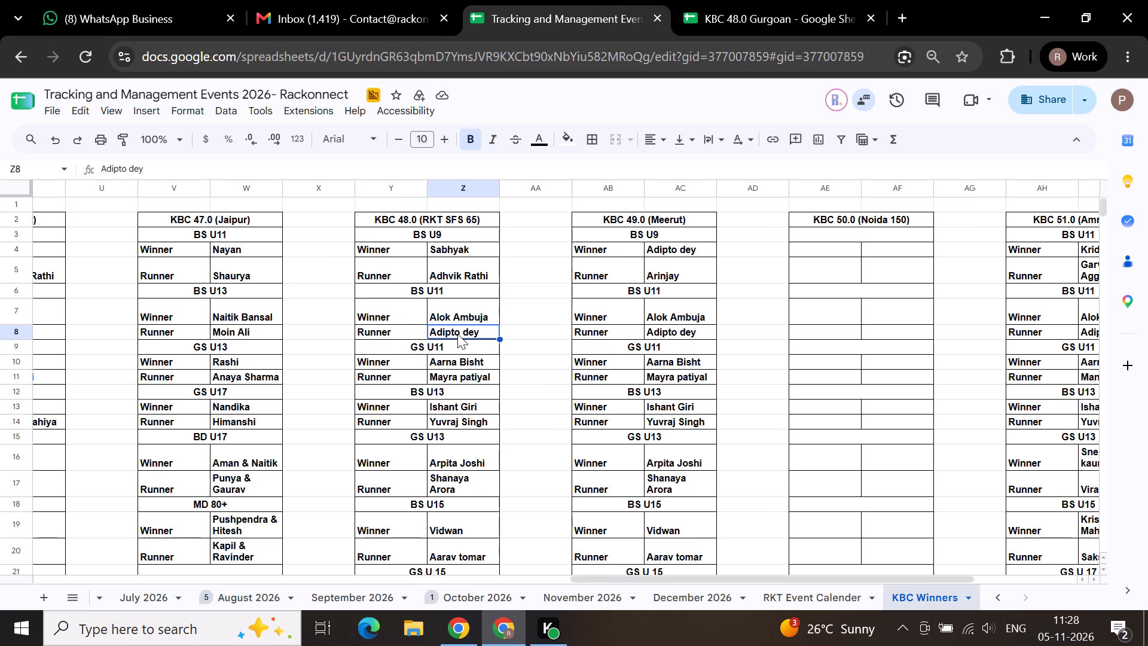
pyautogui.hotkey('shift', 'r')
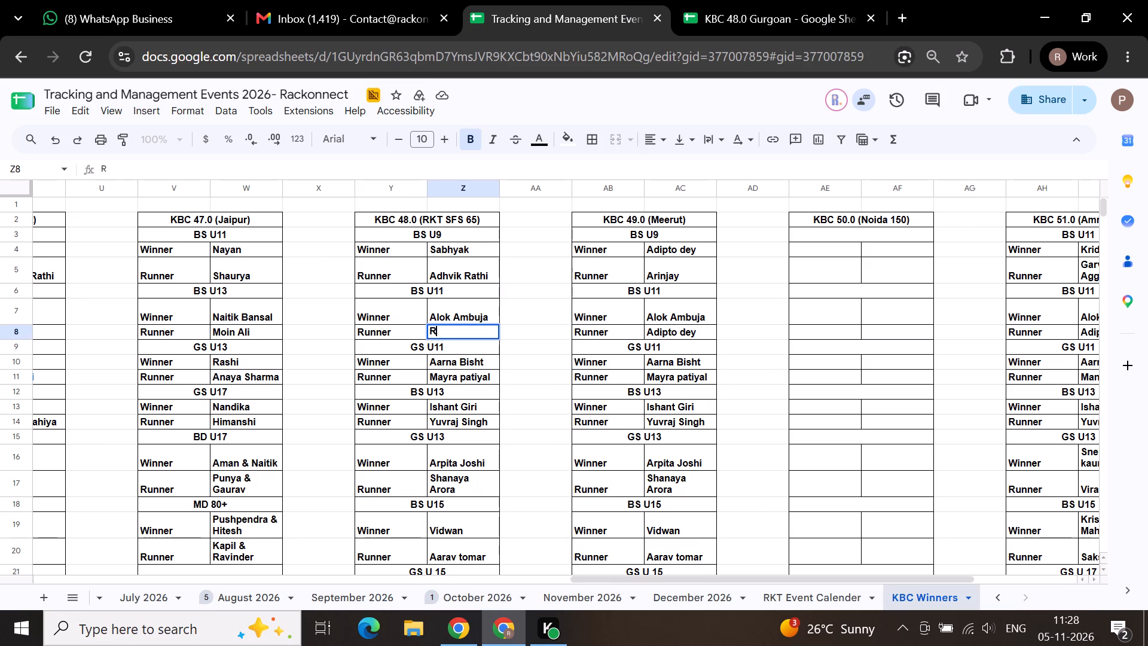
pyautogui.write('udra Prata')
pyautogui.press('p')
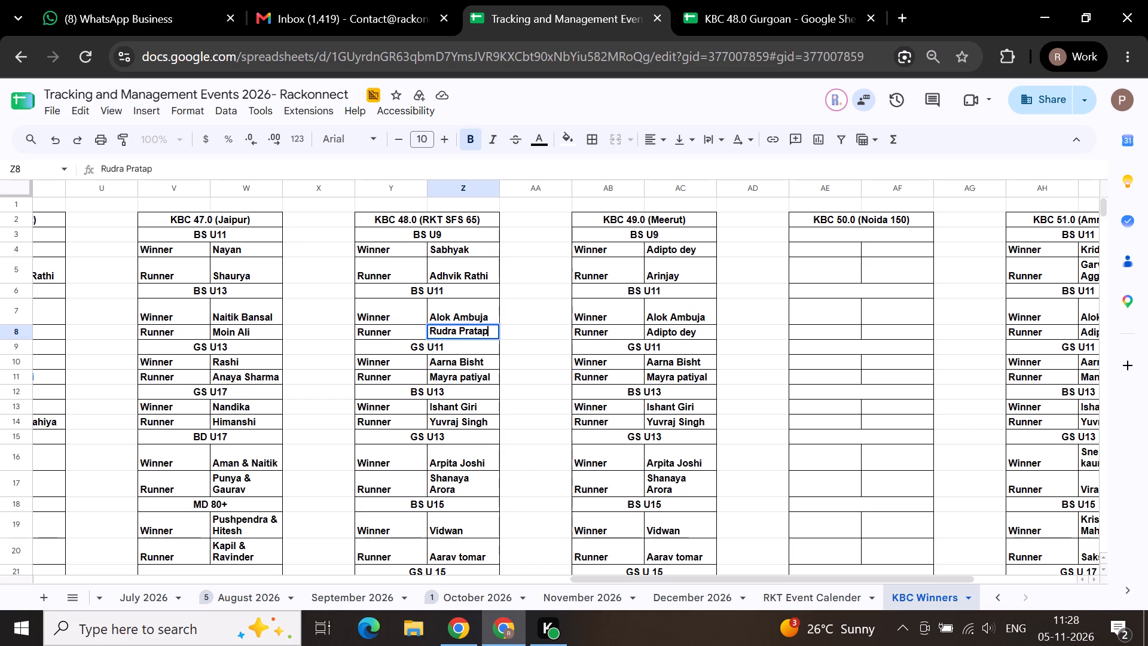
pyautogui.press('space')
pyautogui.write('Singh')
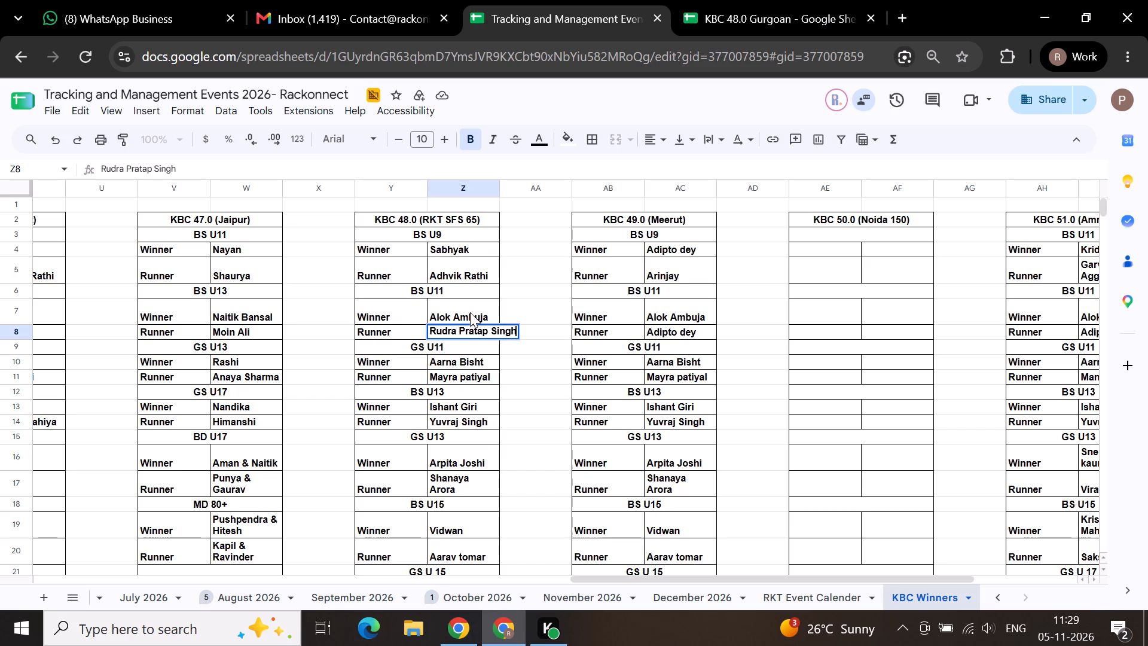
# Check the BS U11 entry list in KBC 48.0 Gurgoan and enter Vardhan as the BS U11 winner in the KBC 48.0 table.
pyautogui.click(470, 311)
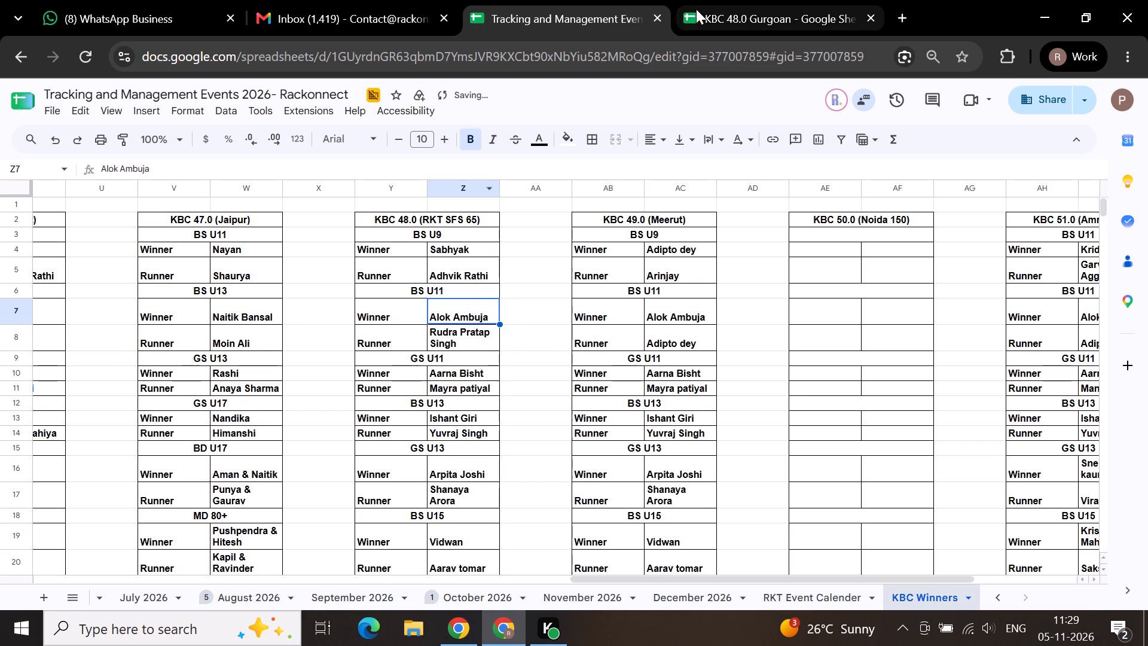
pyautogui.click(710, 12)
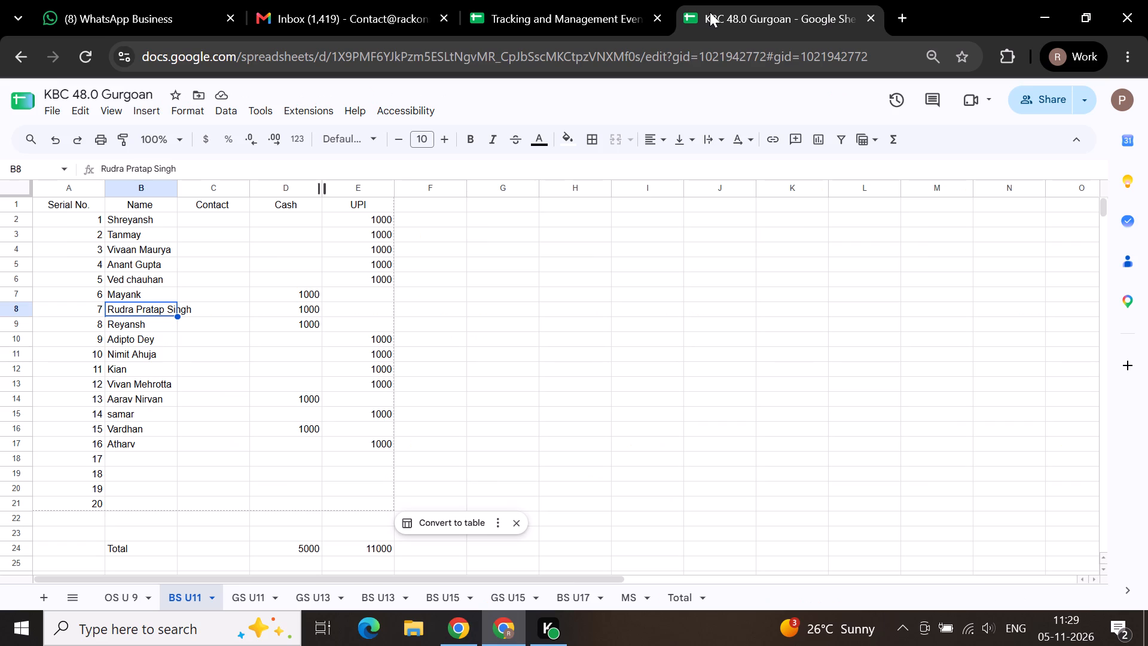
pyautogui.click(576, 4)
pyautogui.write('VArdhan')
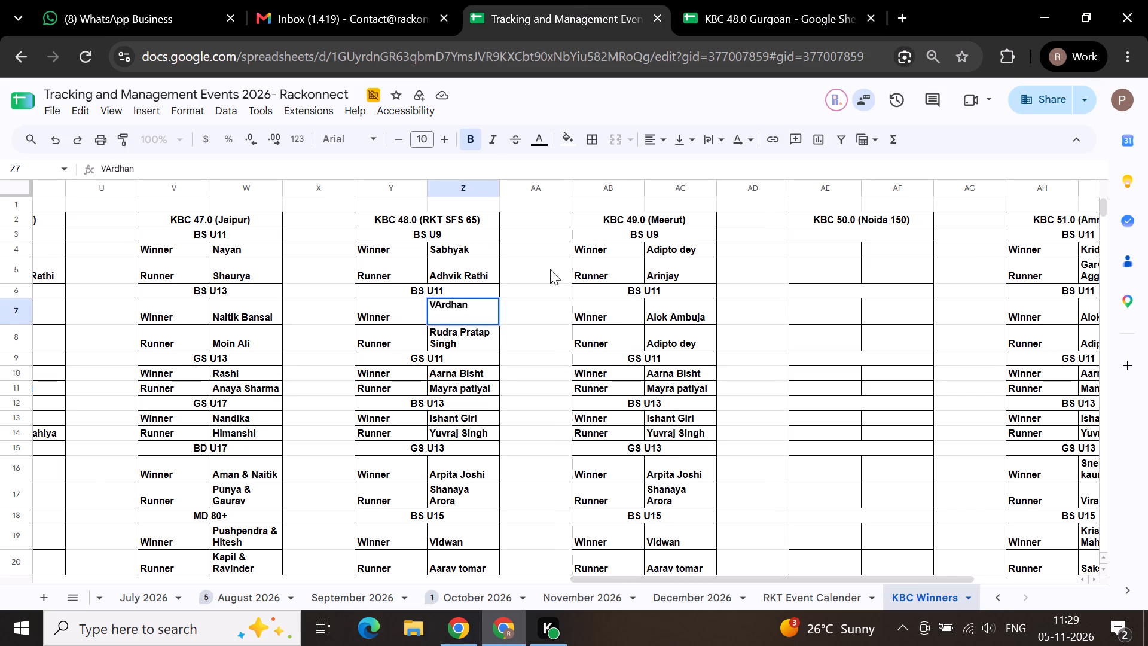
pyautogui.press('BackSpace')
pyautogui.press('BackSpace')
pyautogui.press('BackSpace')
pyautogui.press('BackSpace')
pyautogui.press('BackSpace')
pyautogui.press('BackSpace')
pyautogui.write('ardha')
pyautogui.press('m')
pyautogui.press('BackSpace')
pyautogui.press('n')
pyautogui.click(570, 383)
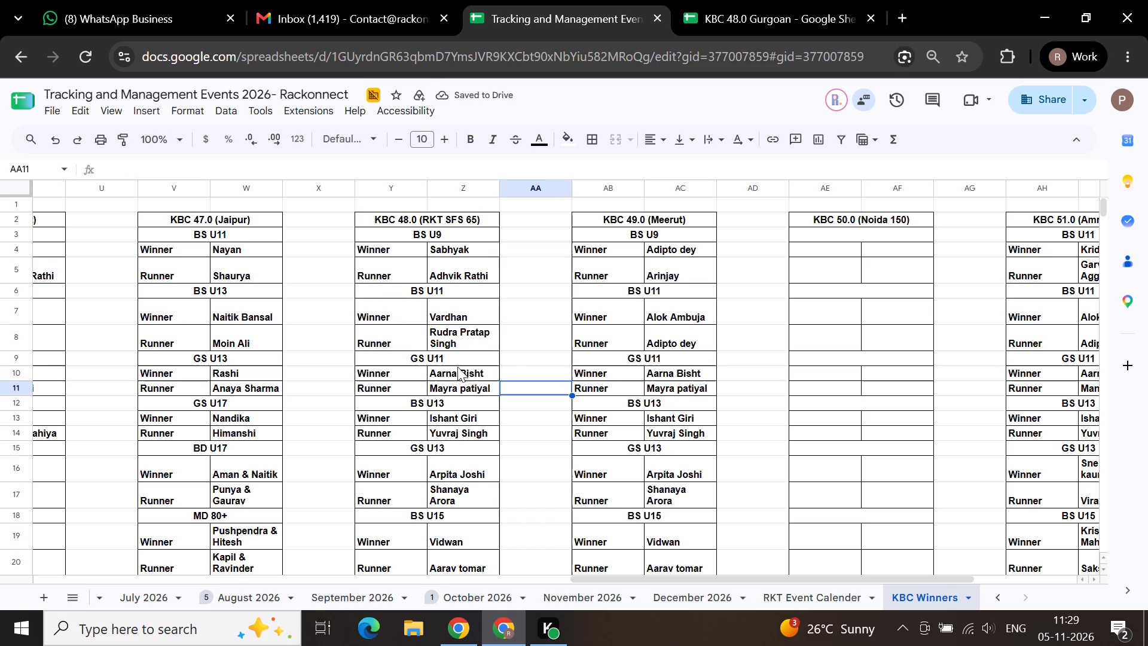
# Look up the GS U11 entry list and enter Ishu's full name as GS U11 winner and Ameya as runner-up in the KBC 48.0 table.
pyautogui.click(776, 16)
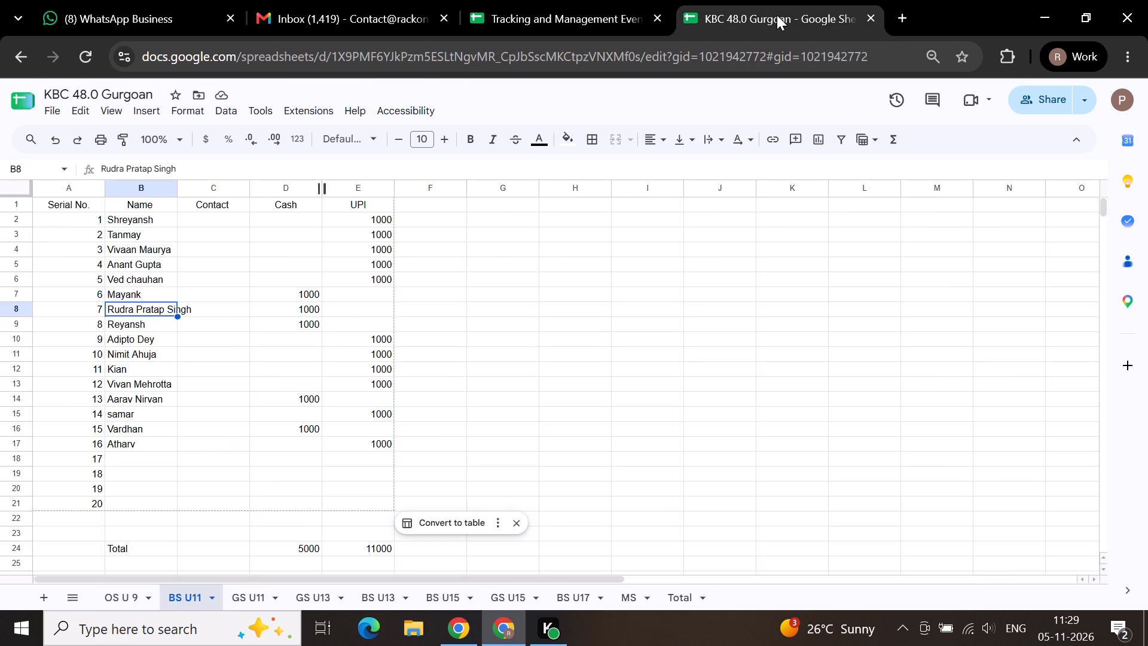
pyautogui.click(235, 601)
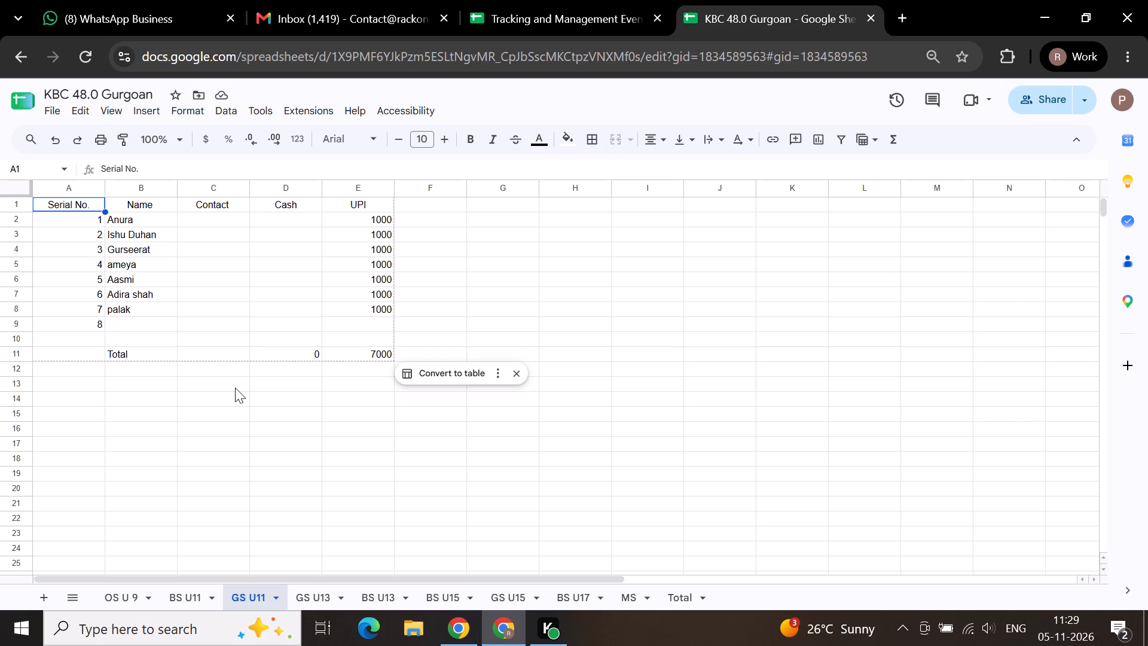
pyautogui.click(603, 17)
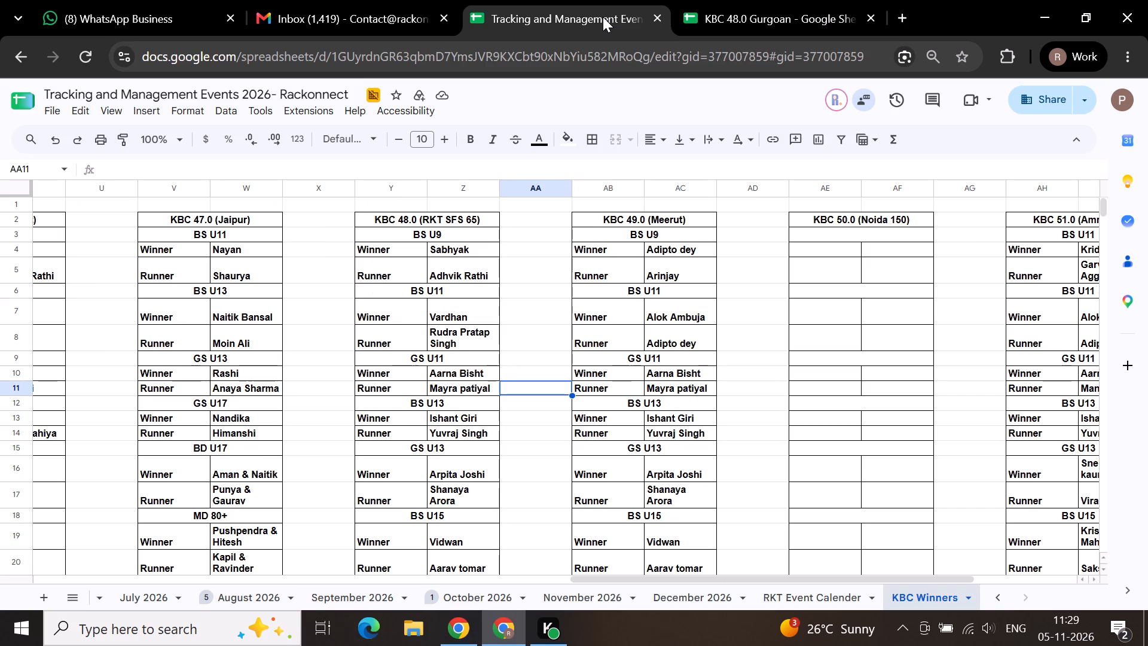
pyautogui.click(465, 376)
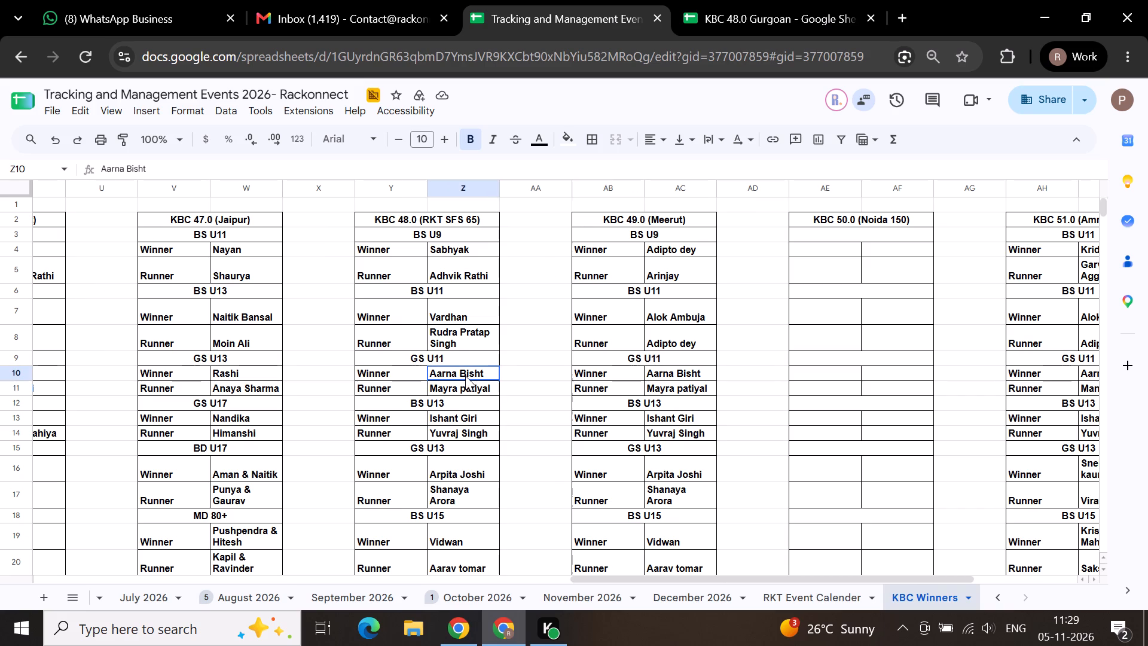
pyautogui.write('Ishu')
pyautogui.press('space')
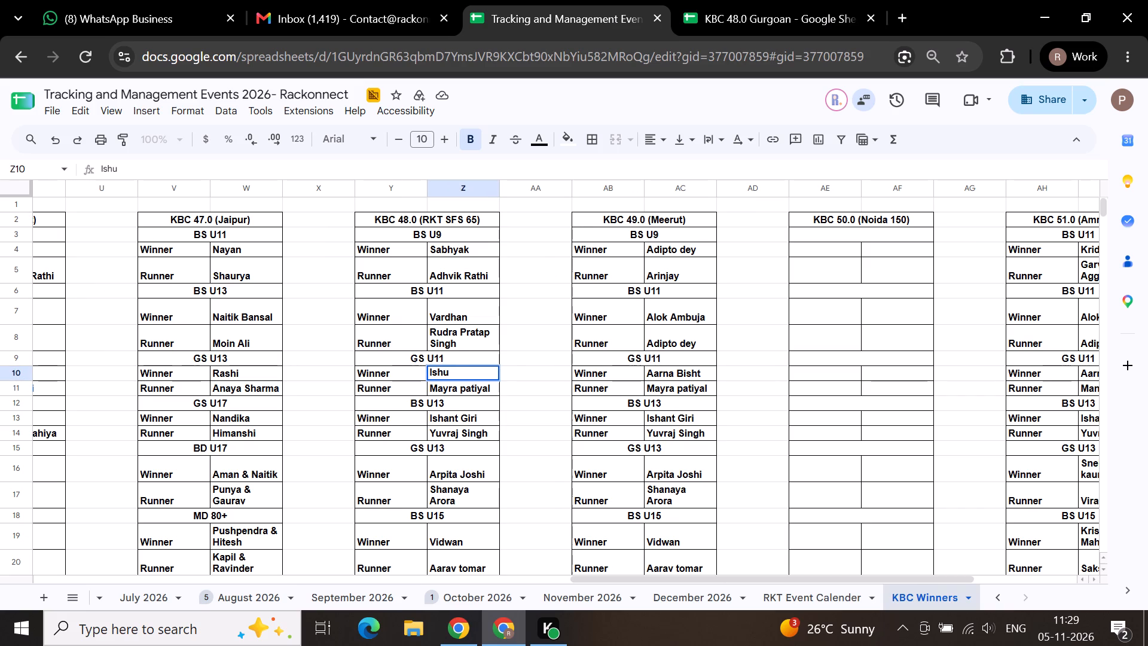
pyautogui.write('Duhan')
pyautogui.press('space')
pyautogui.click(455, 391)
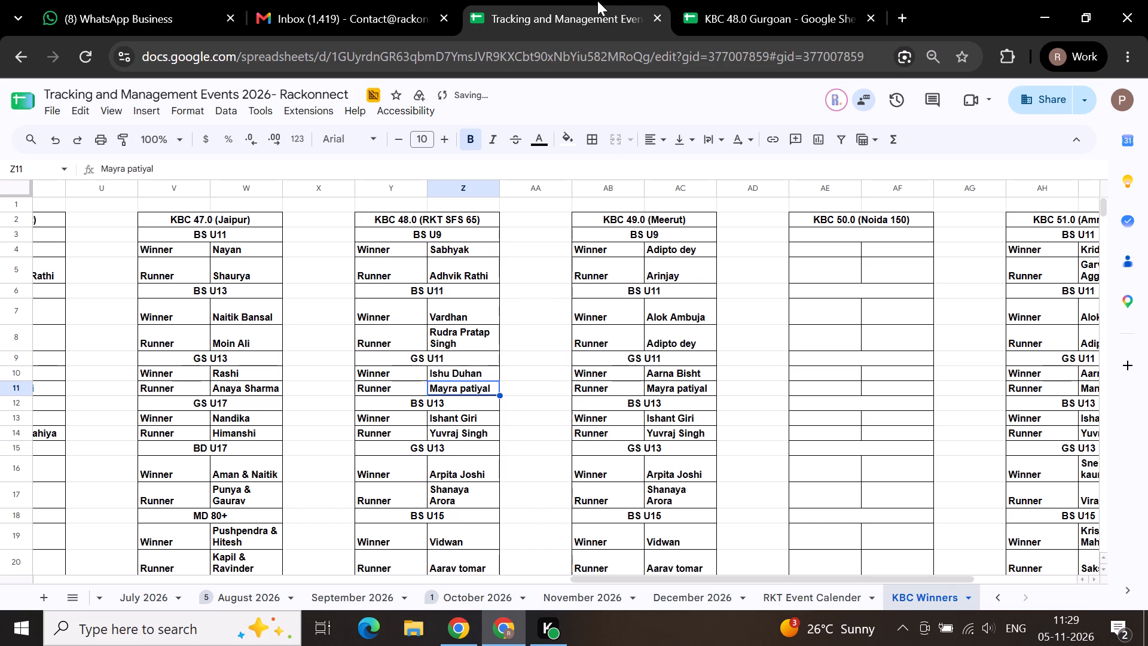
pyautogui.click(751, 6)
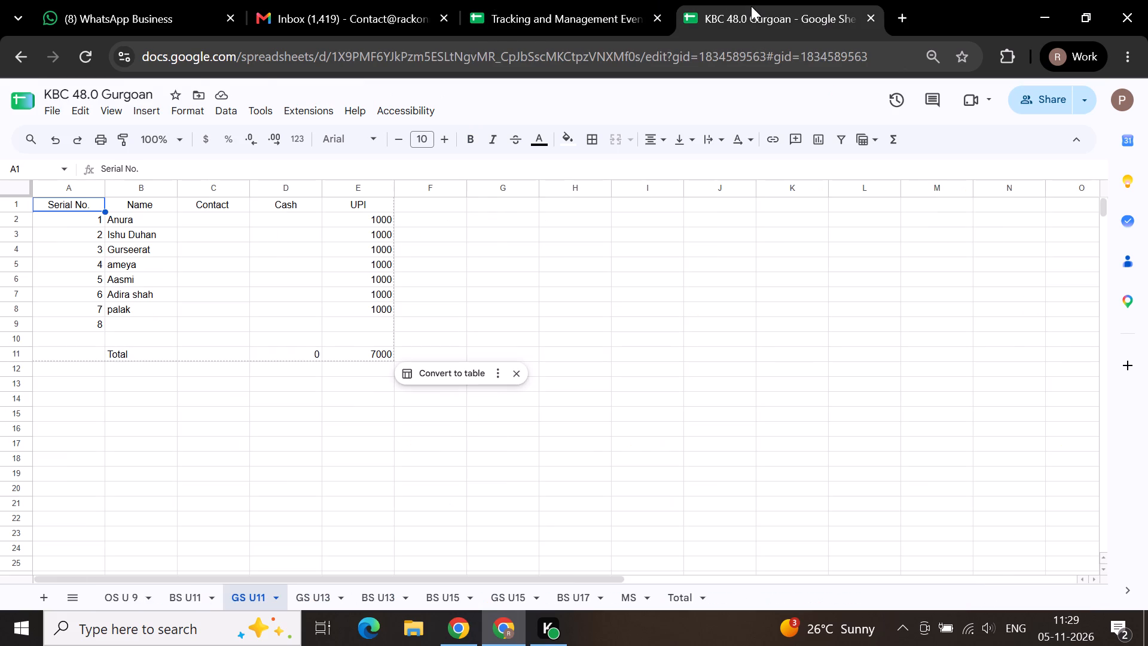
pyautogui.click(585, 8)
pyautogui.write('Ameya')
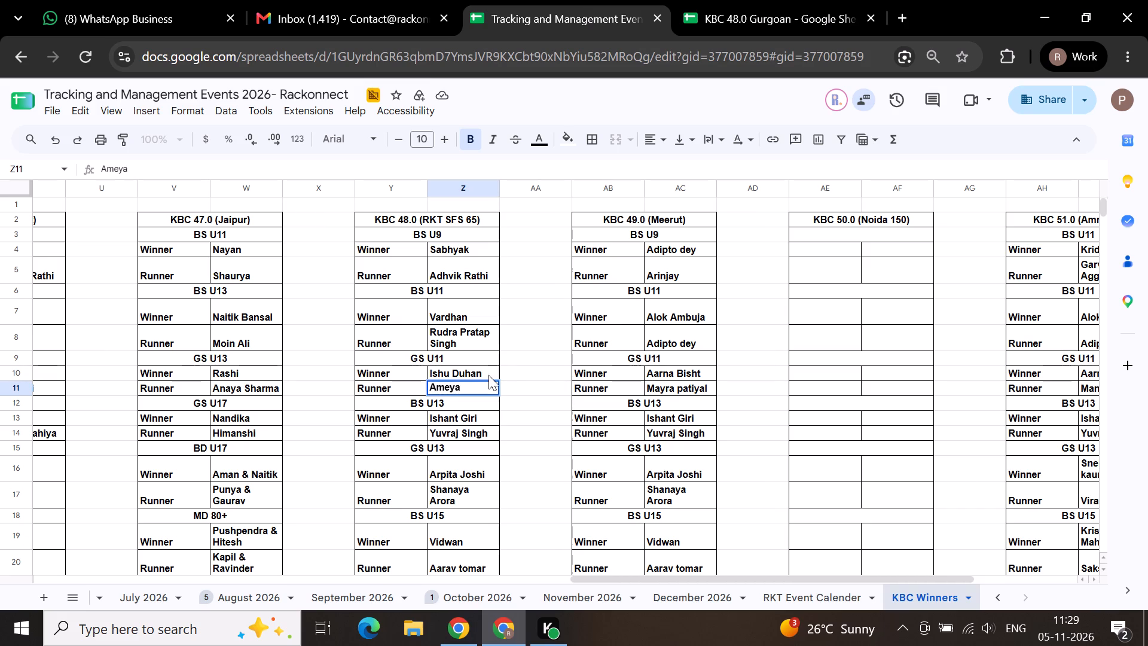
pyautogui.click(451, 419)
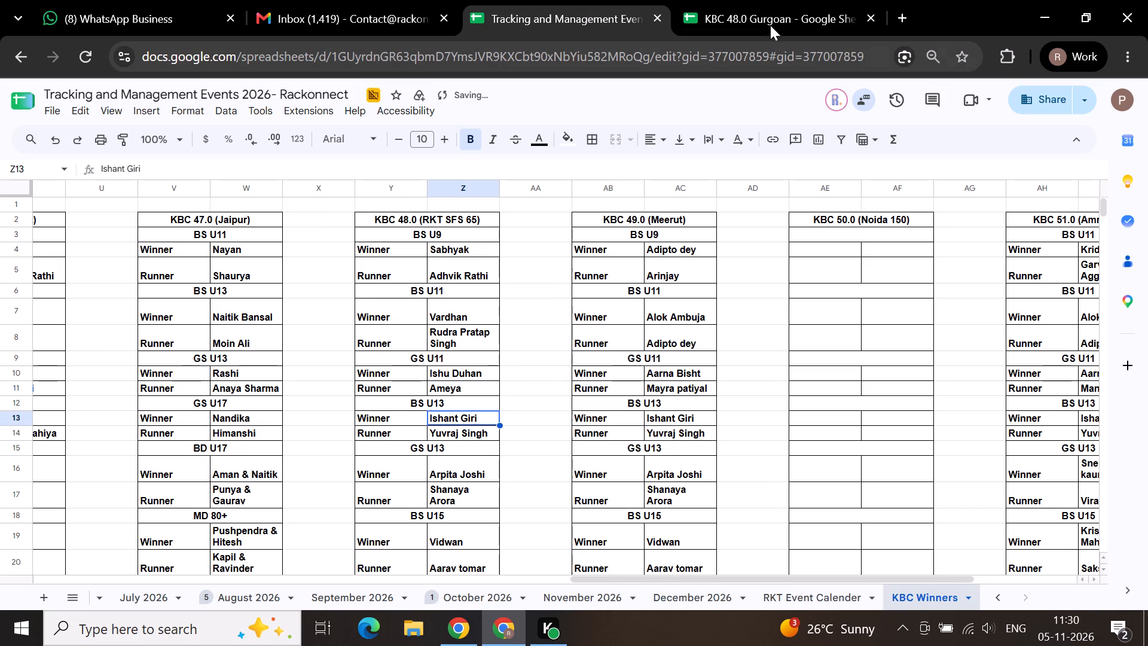
# Look up the GS U13 entry list and enter Akshita's full name as GS U13 winner and Mokshita as runner-up in the KBC 48.0 table.
pyautogui.click(771, 4)
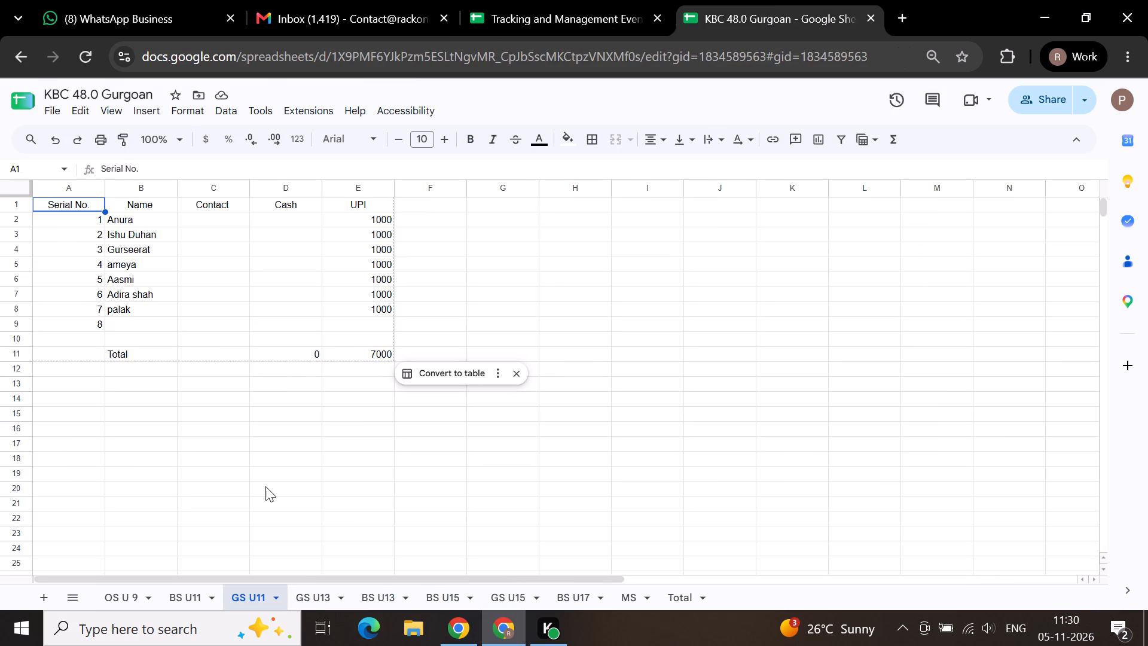
pyautogui.click(311, 595)
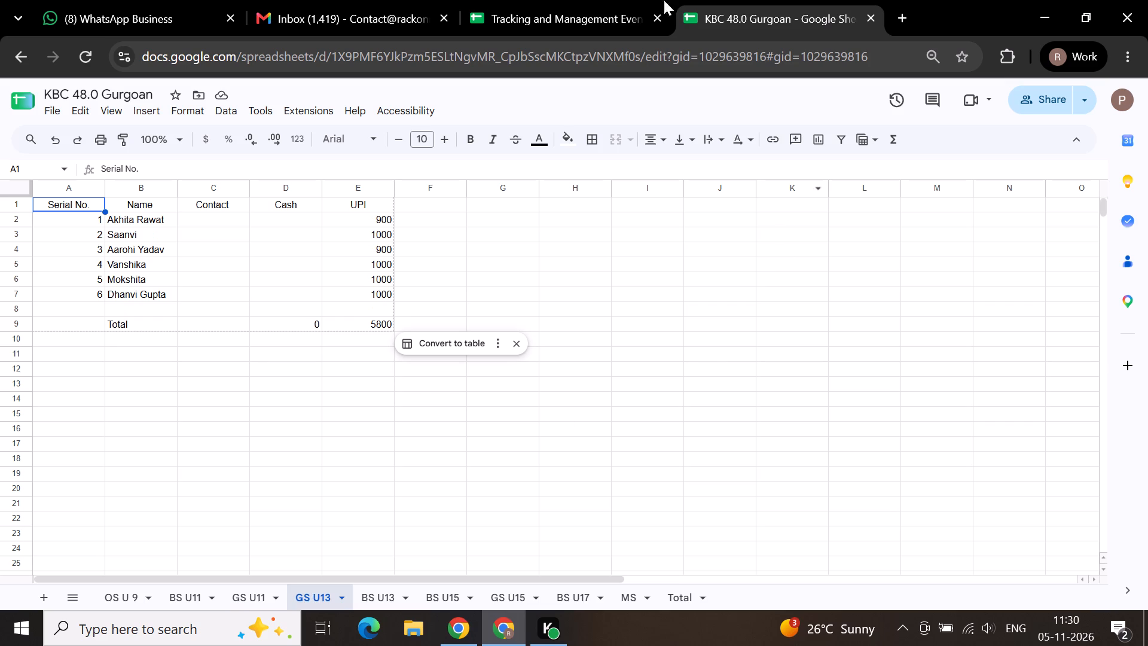
pyautogui.click(612, 0)
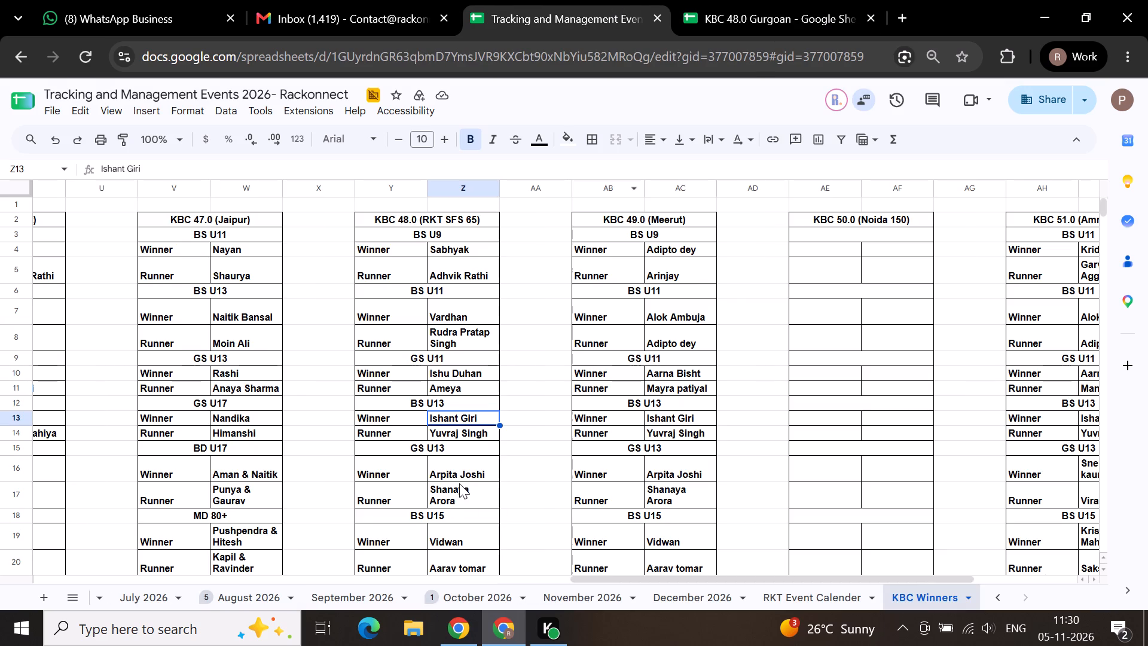
pyautogui.click(466, 470)
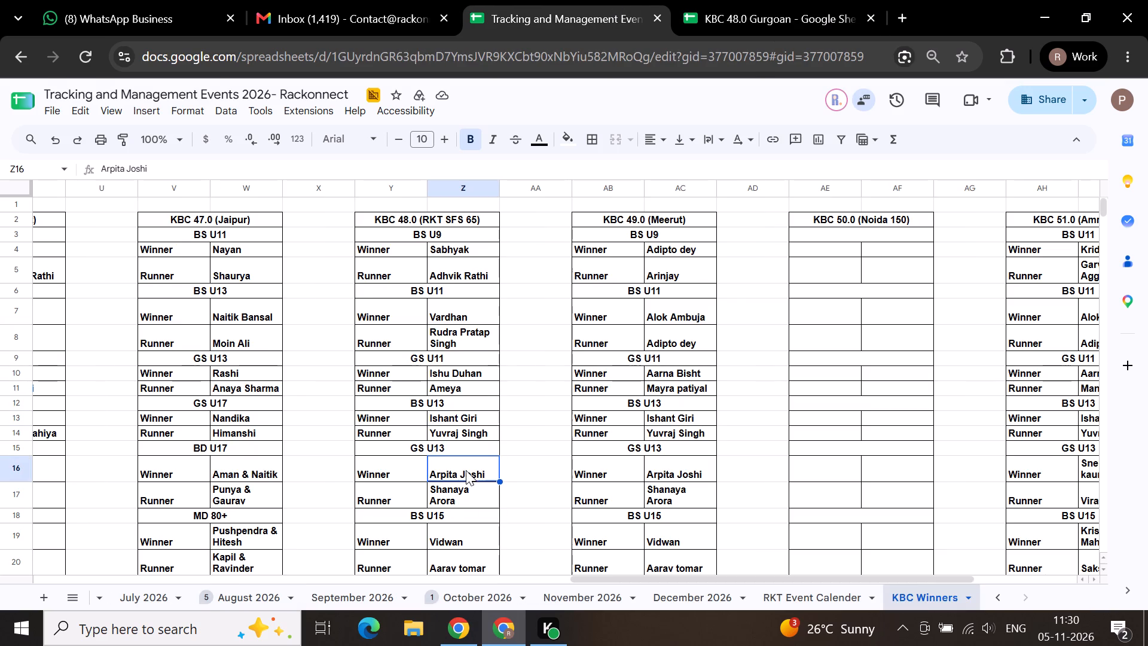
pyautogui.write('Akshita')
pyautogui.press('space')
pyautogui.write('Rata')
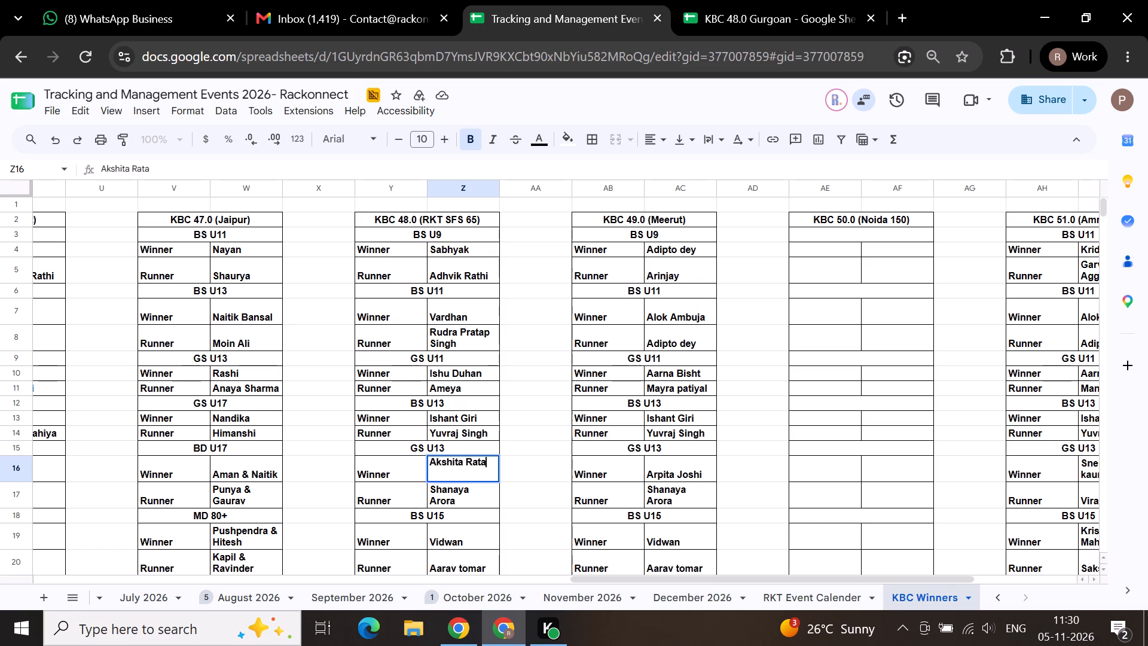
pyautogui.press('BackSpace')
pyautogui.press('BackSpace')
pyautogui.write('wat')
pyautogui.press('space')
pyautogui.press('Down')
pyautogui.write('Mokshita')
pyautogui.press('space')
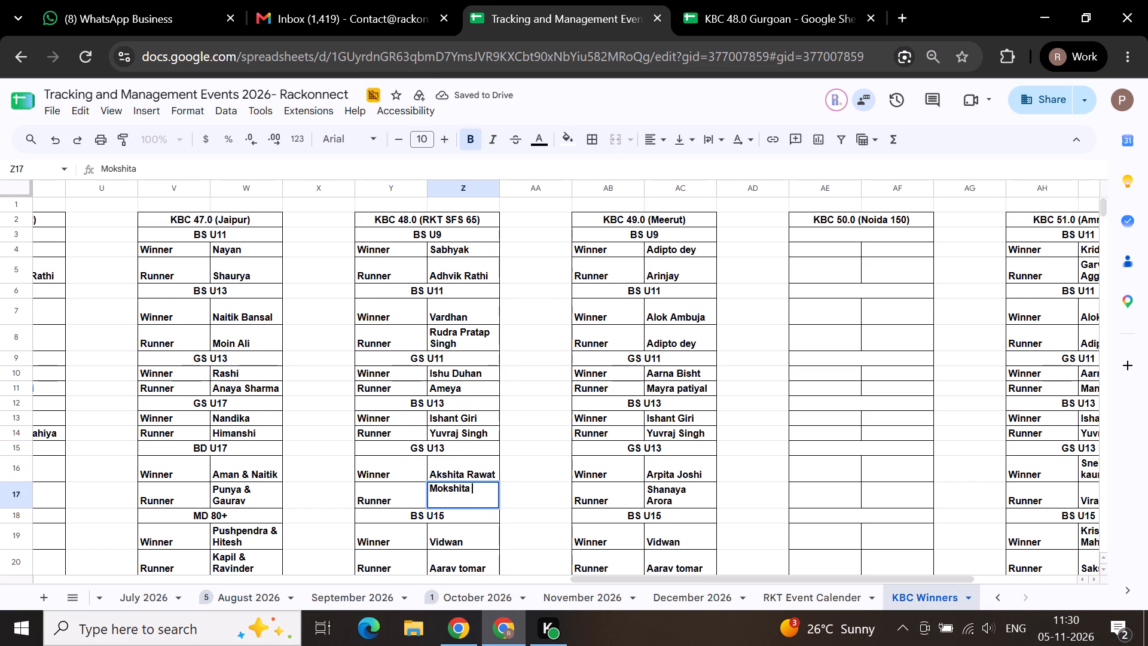
# Look up the BS U13 entry list in KBC 48.0 Gurgoan and enter Nimit's full name as the BS U13 winner in the KBC 48.0 table.
pyautogui.click(464, 422)
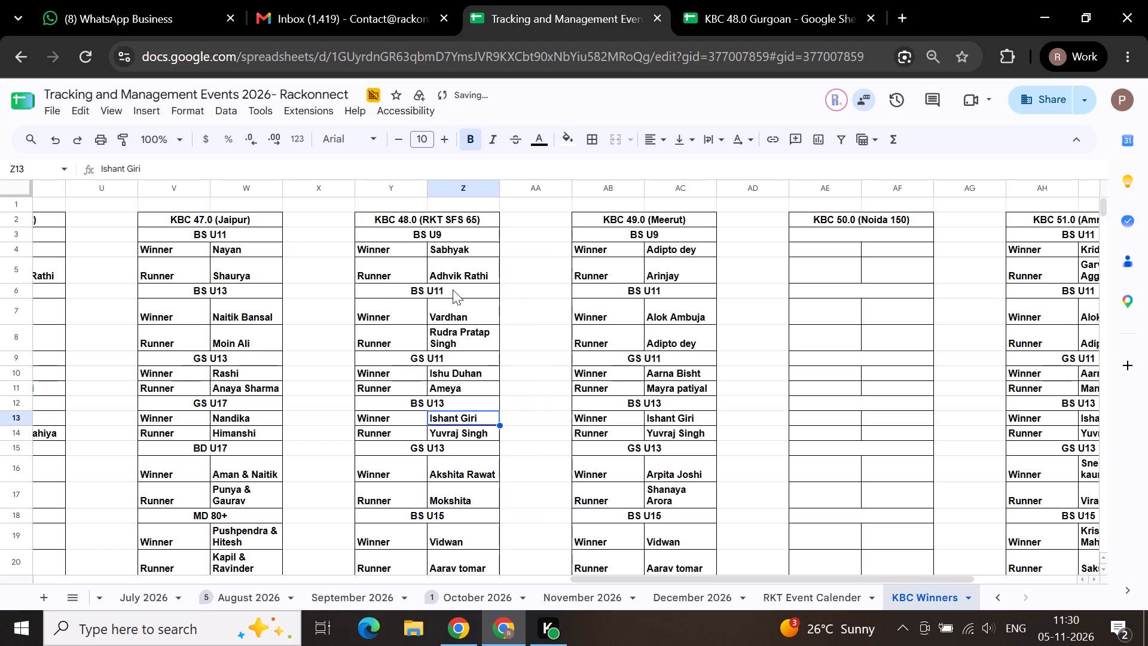
pyautogui.click(727, 12)
pyautogui.click(378, 590)
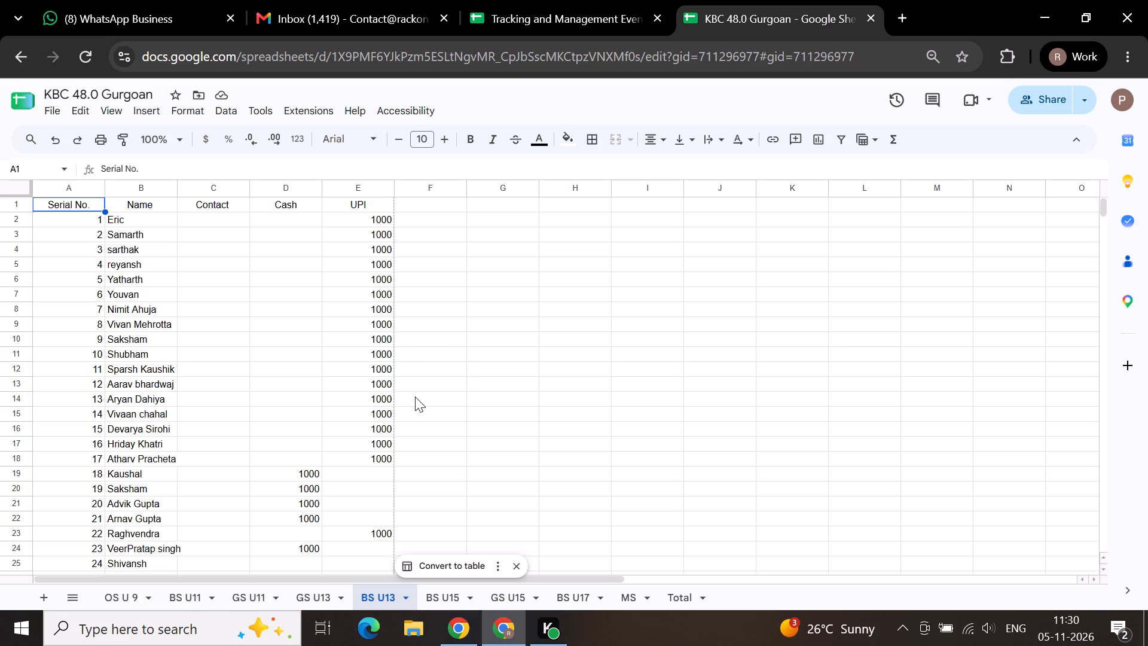
pyautogui.scroll(-1, 414, 383)
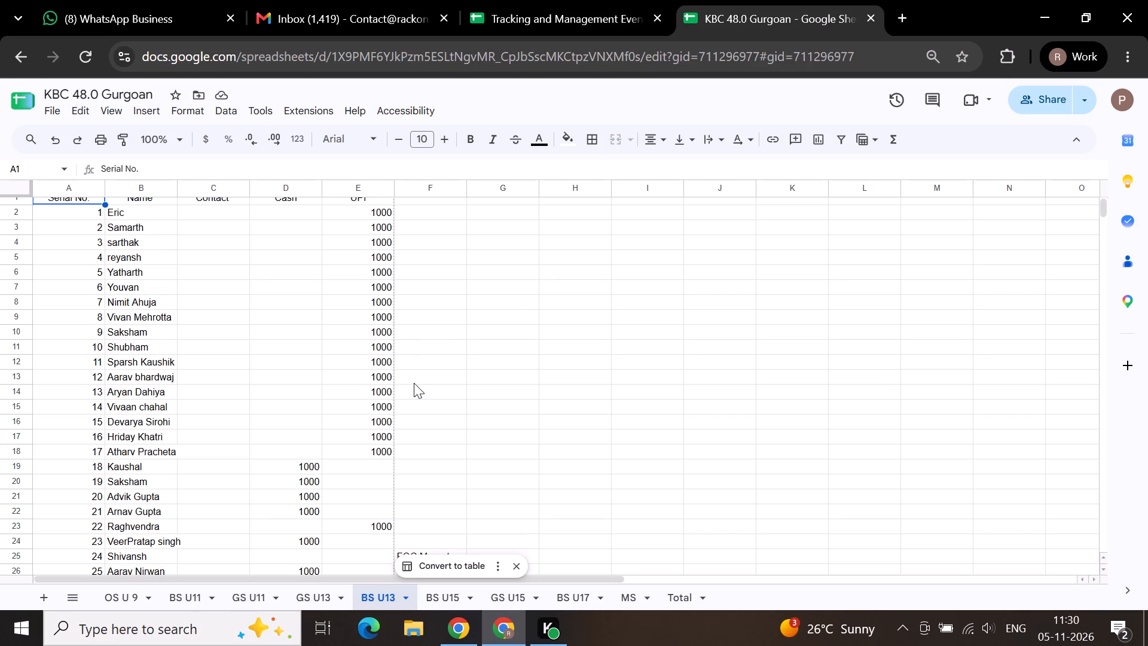
pyautogui.click(147, 292)
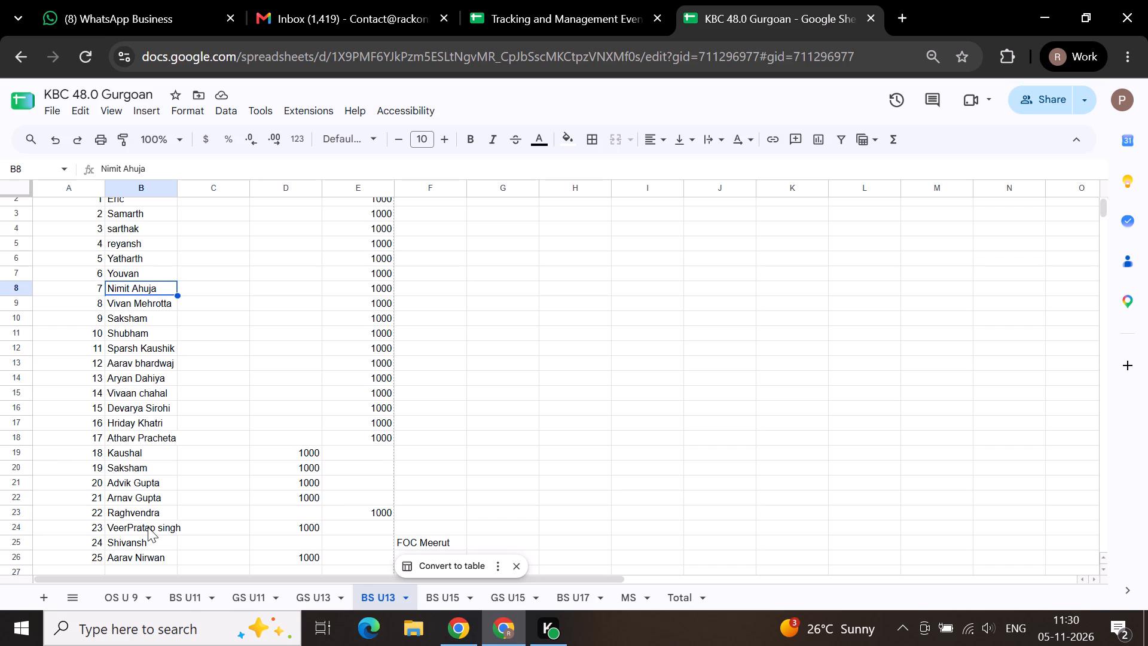
pyautogui.scroll(-1, 148, 527)
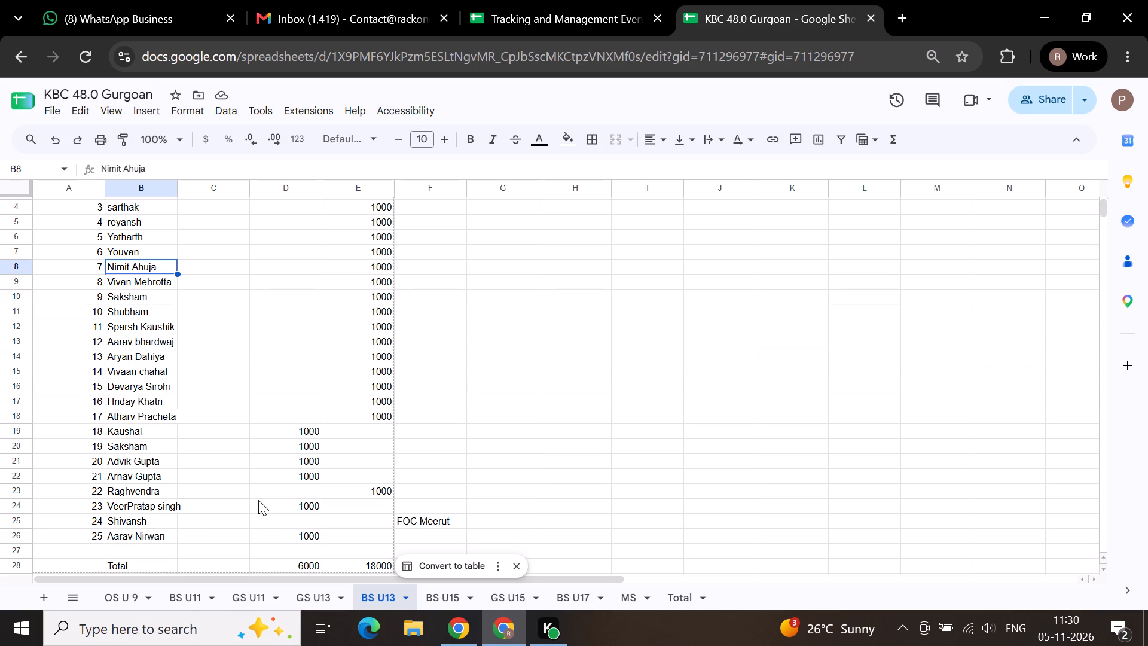
pyautogui.click(602, 0)
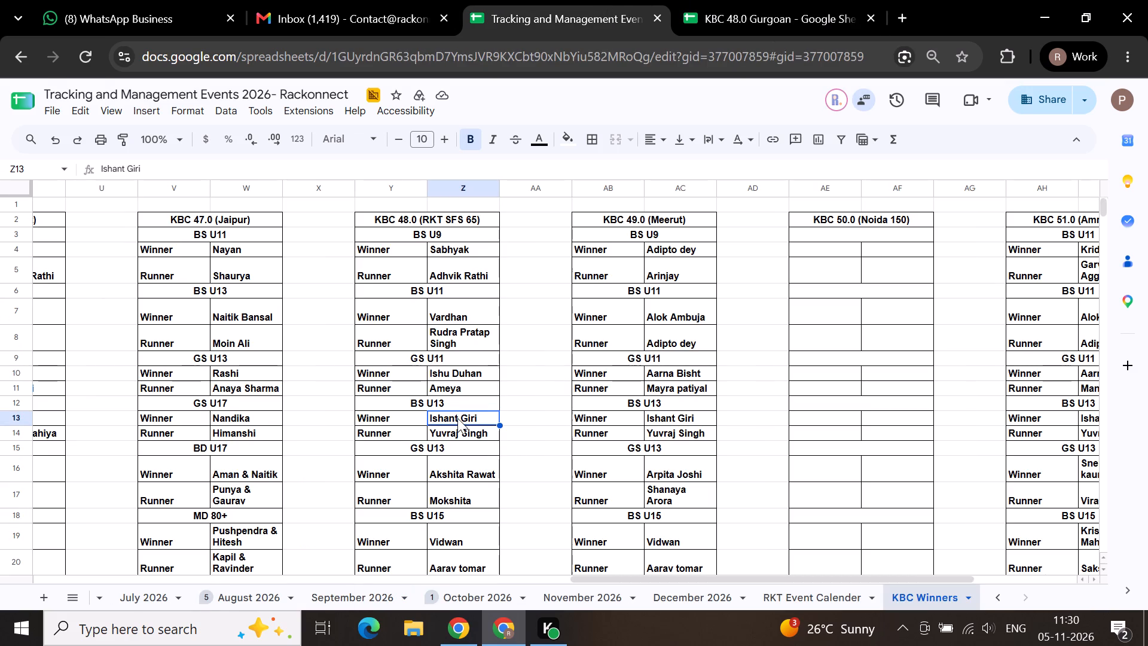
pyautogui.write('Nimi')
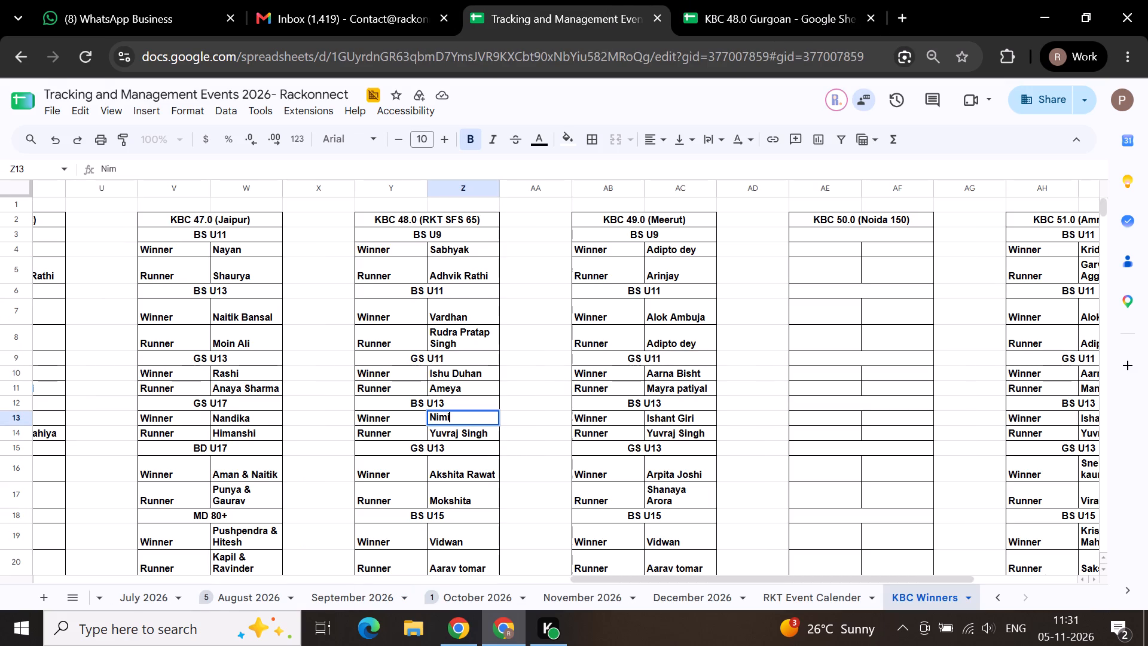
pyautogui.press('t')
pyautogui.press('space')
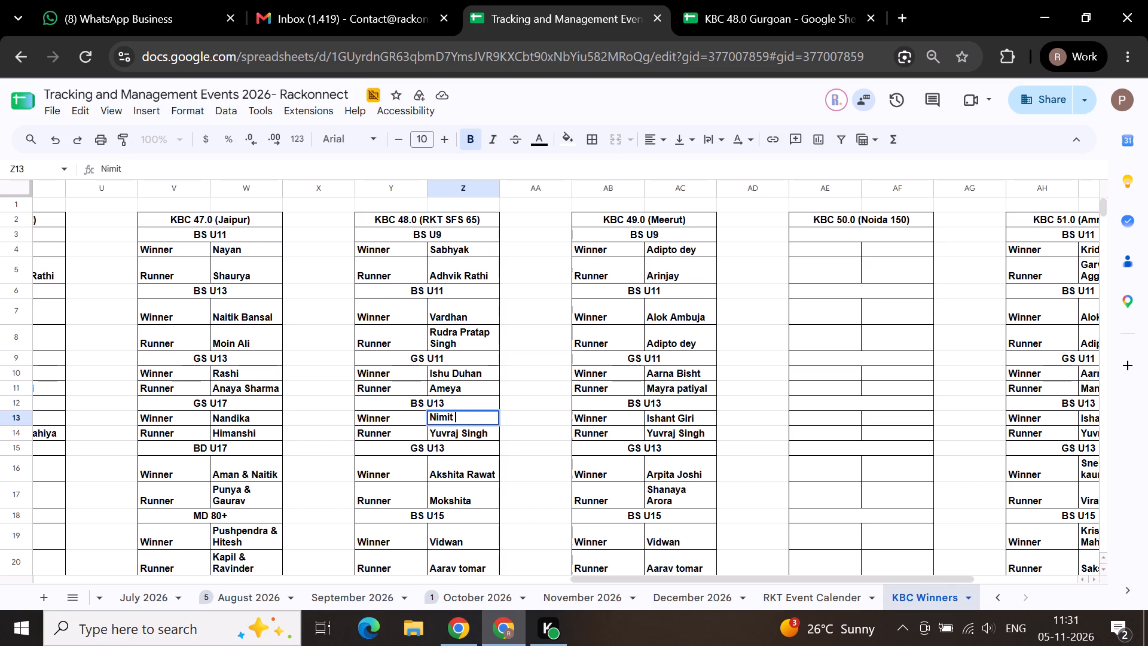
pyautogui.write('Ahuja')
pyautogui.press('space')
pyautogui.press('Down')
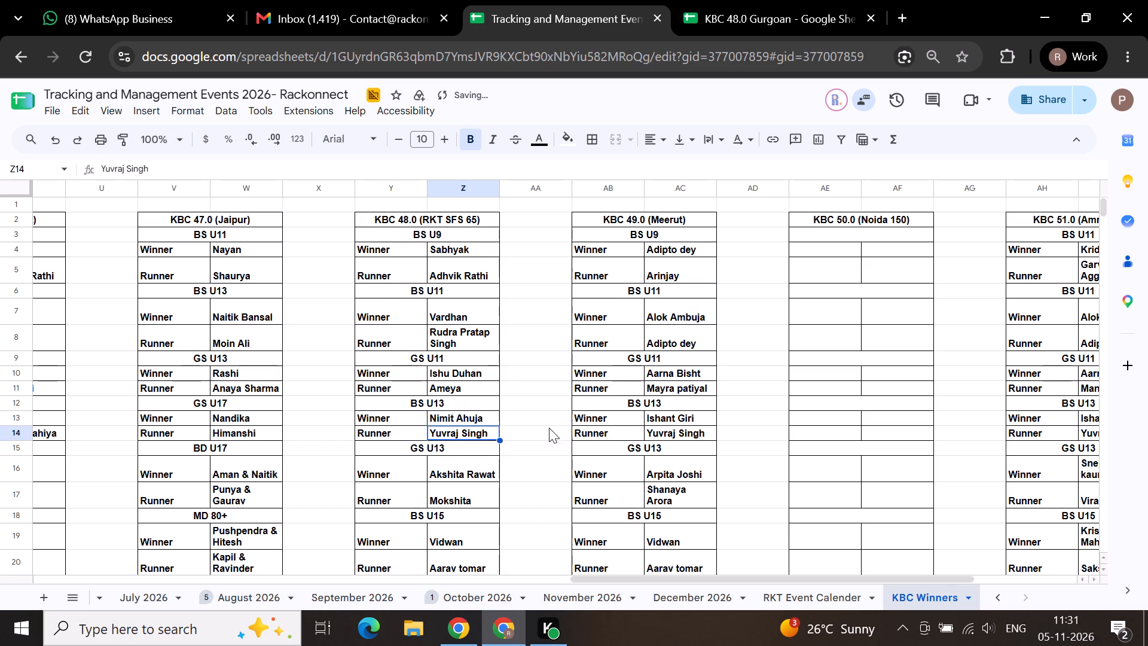
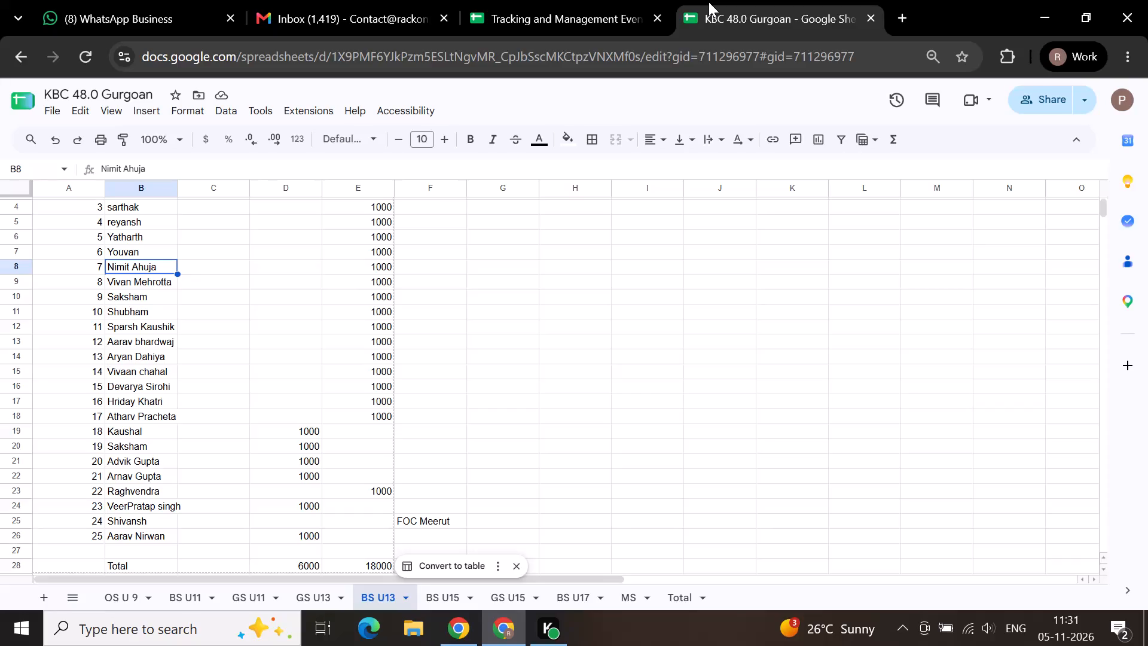
# Return to the KBC Winners sheet and enter Devarya's full name as the BS U13 runner-up in the KBC 48.0 table.
pyautogui.click(564, 9)
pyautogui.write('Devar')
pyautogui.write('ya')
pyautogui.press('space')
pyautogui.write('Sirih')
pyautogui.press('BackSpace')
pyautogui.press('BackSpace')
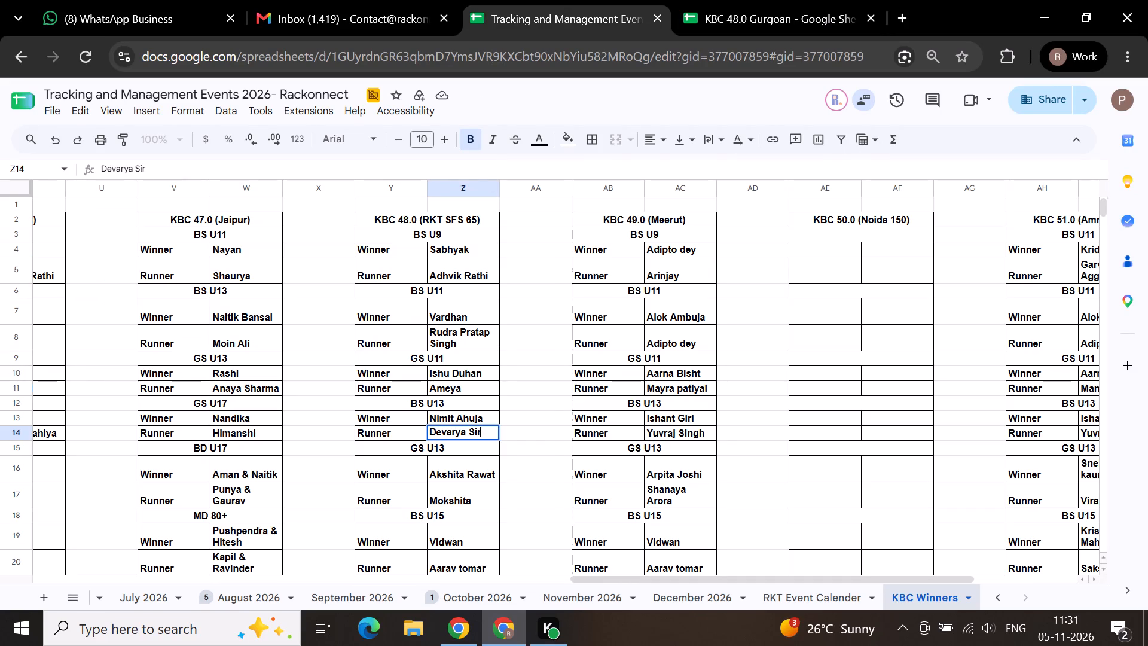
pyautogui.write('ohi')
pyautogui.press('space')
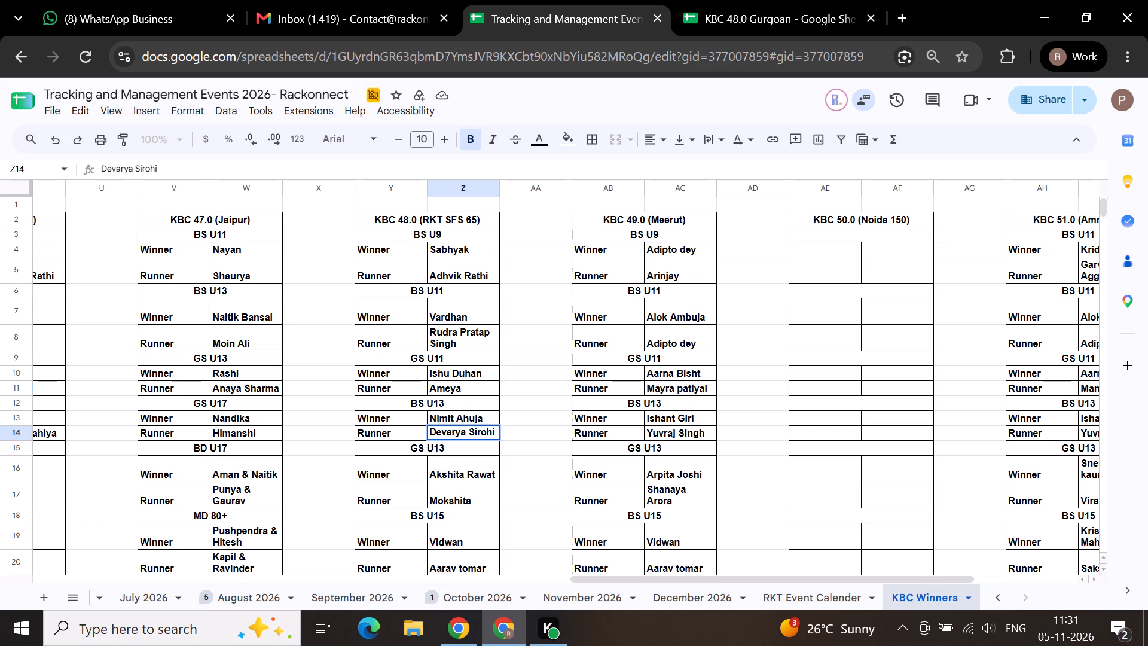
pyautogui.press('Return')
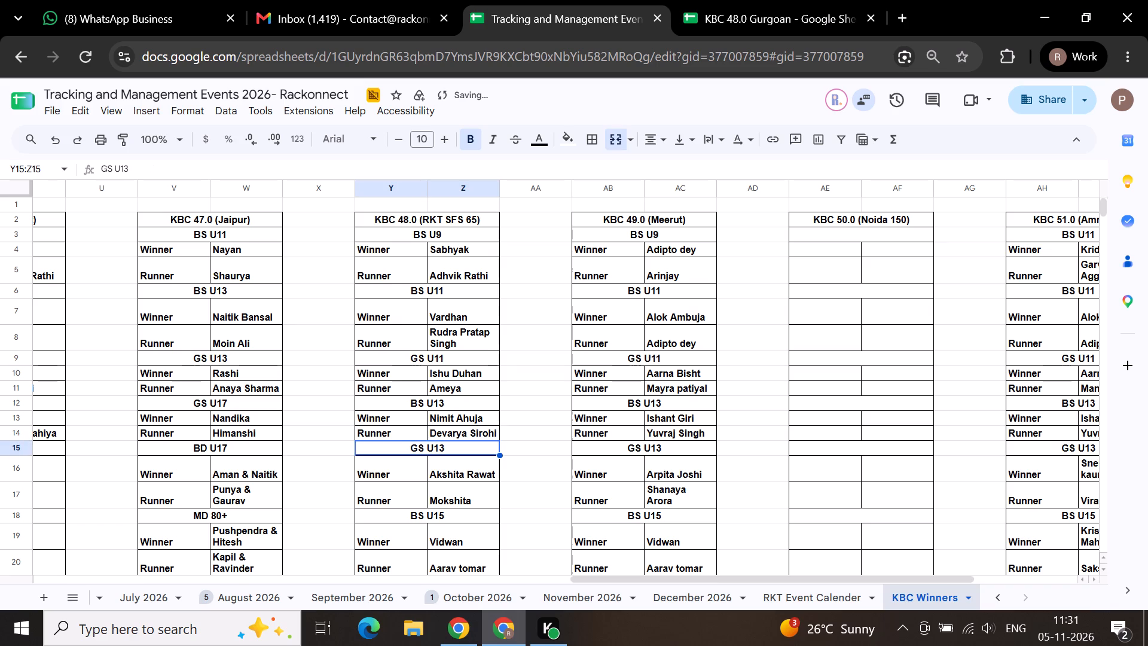
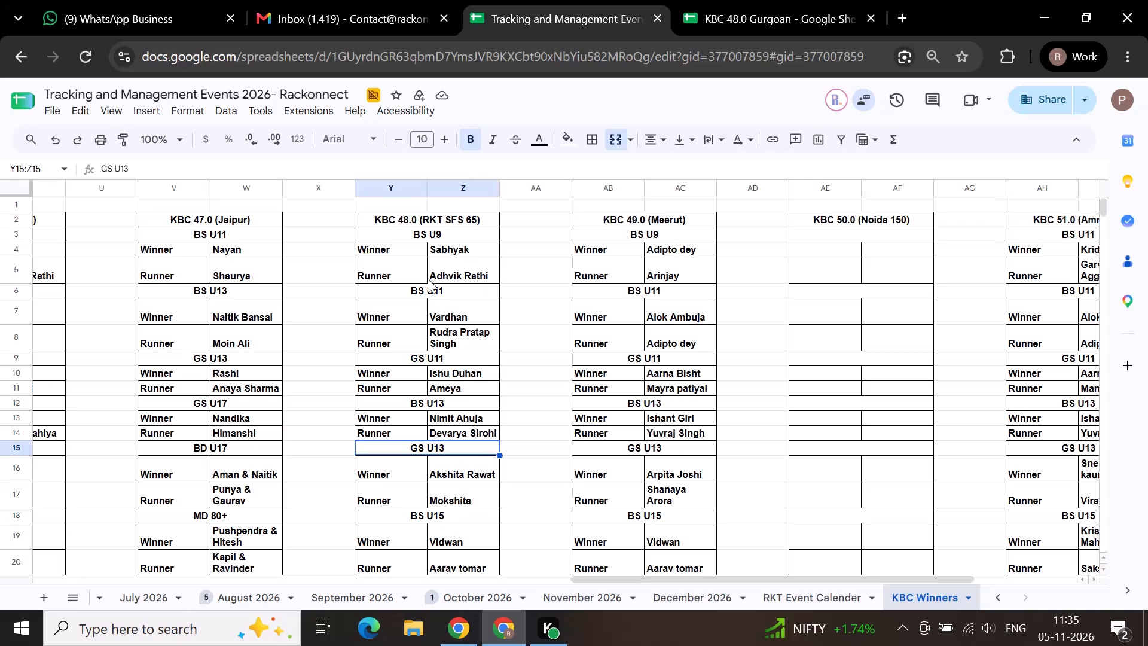
# Examine the BS U15 entry list in the KBC 48.0 Gurgoan spreadsheet for the finalists' names.
pyautogui.click(752, 23)
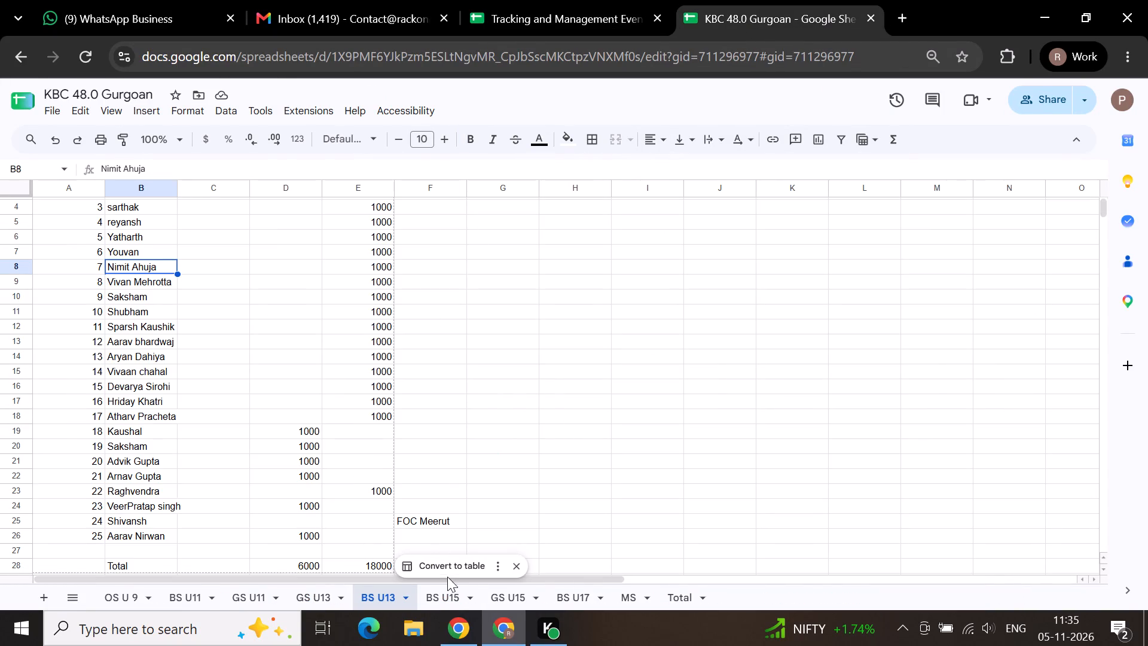
pyautogui.click(444, 598)
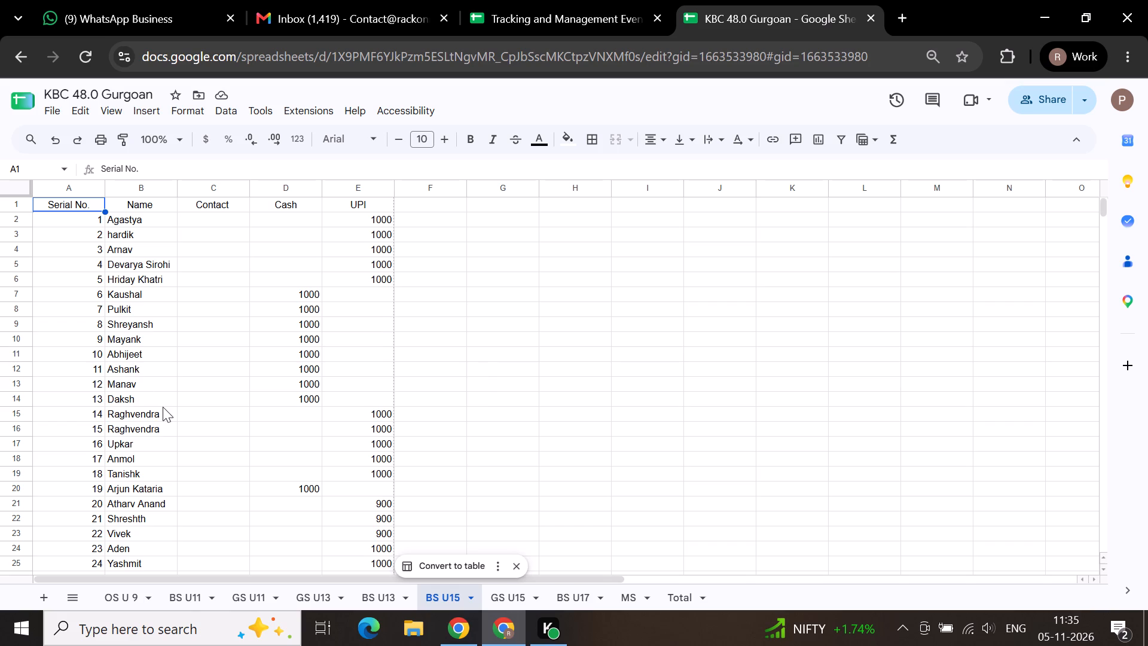
pyautogui.scroll(-1, 163, 407)
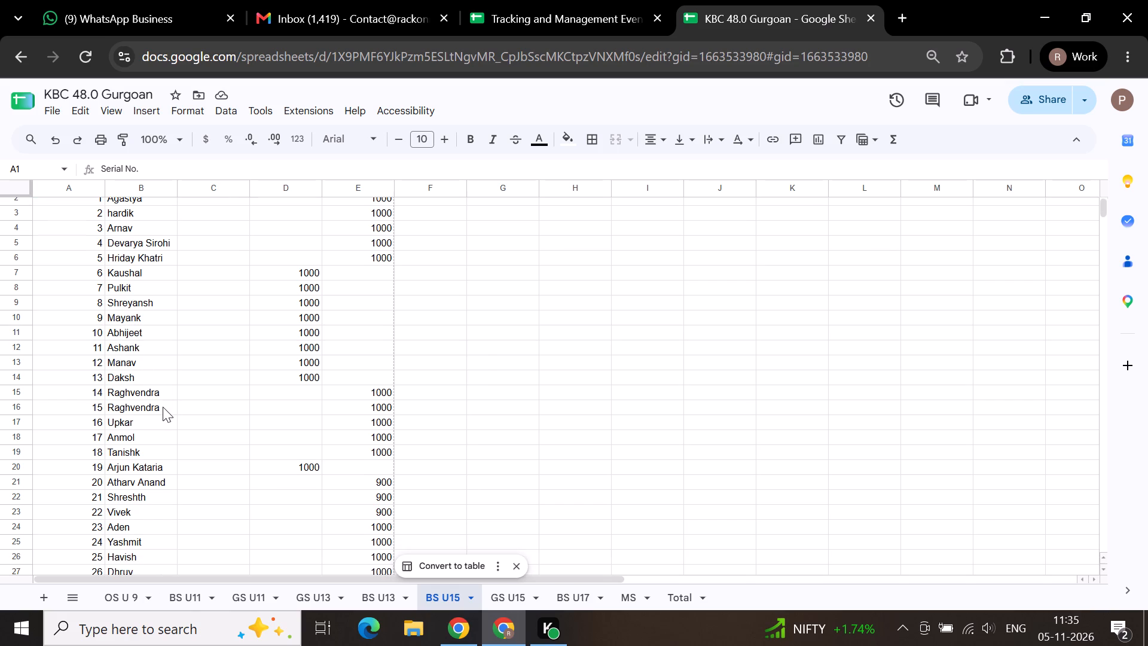
pyautogui.scroll(-3, 163, 407)
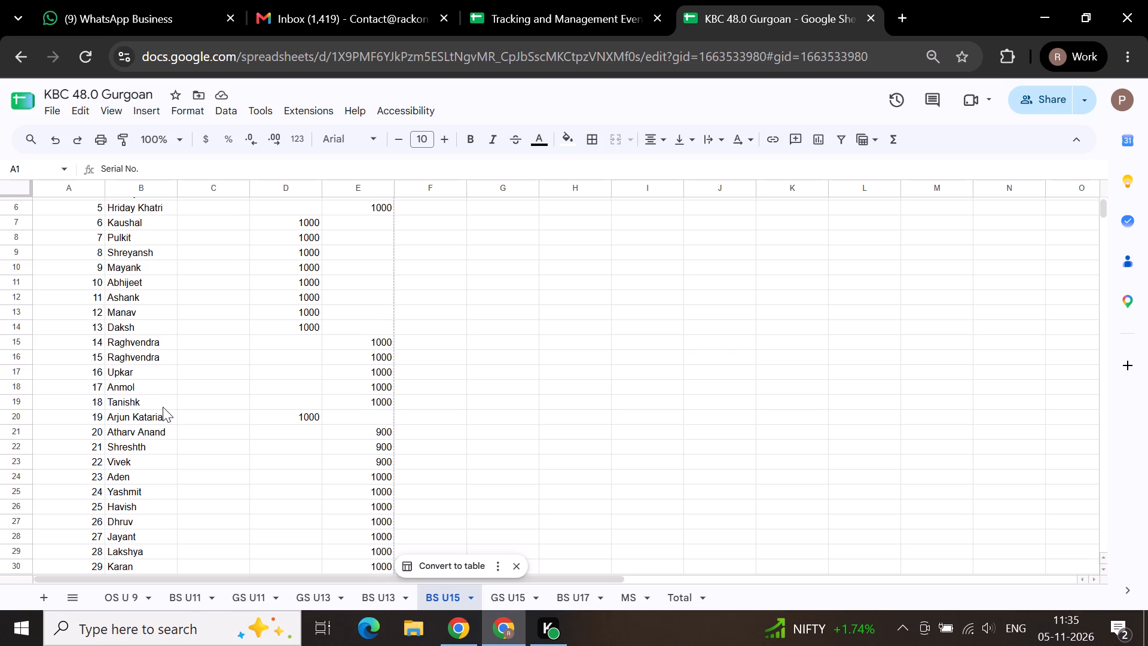
pyautogui.scroll(-1, 163, 407)
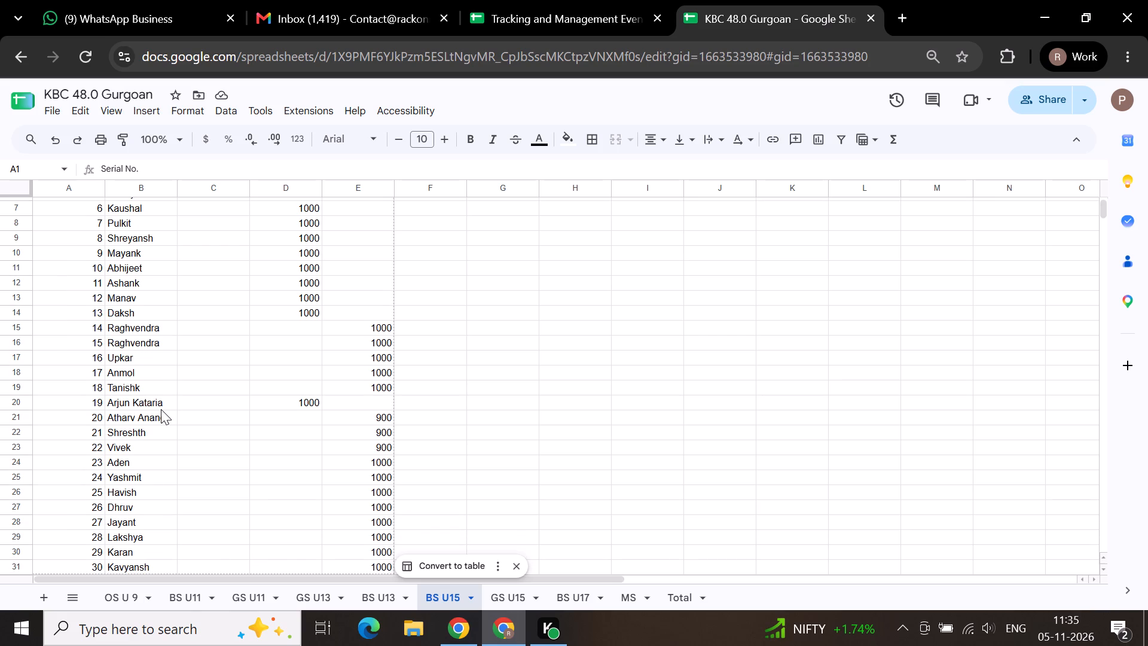
pyautogui.click(157, 420)
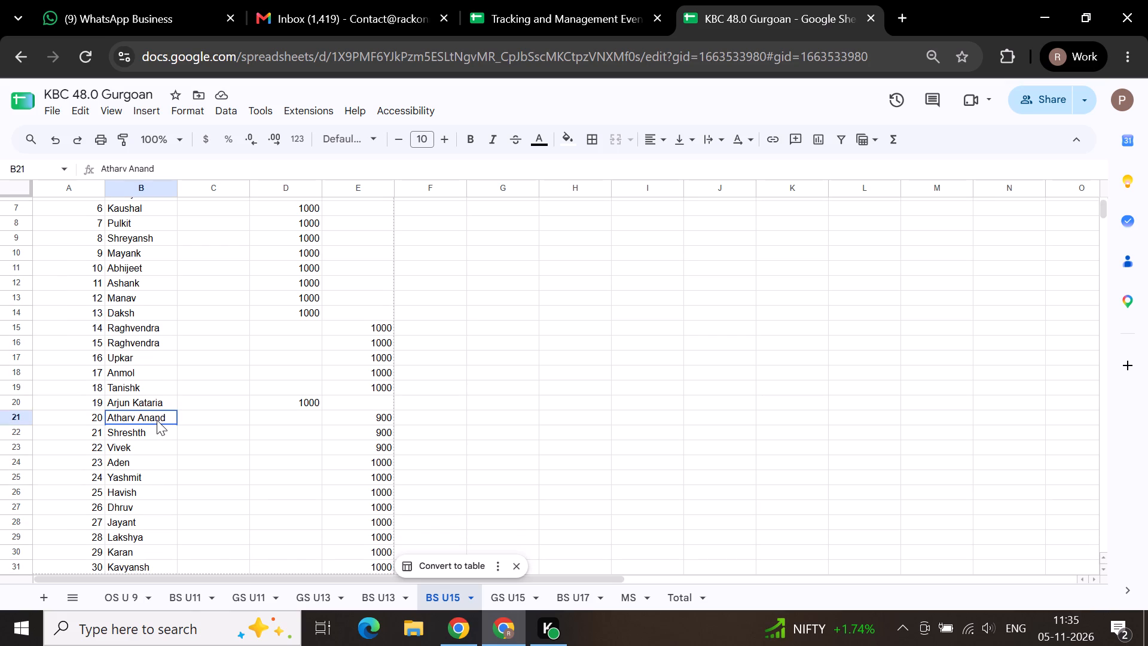
pyautogui.scroll(-1, 157, 420)
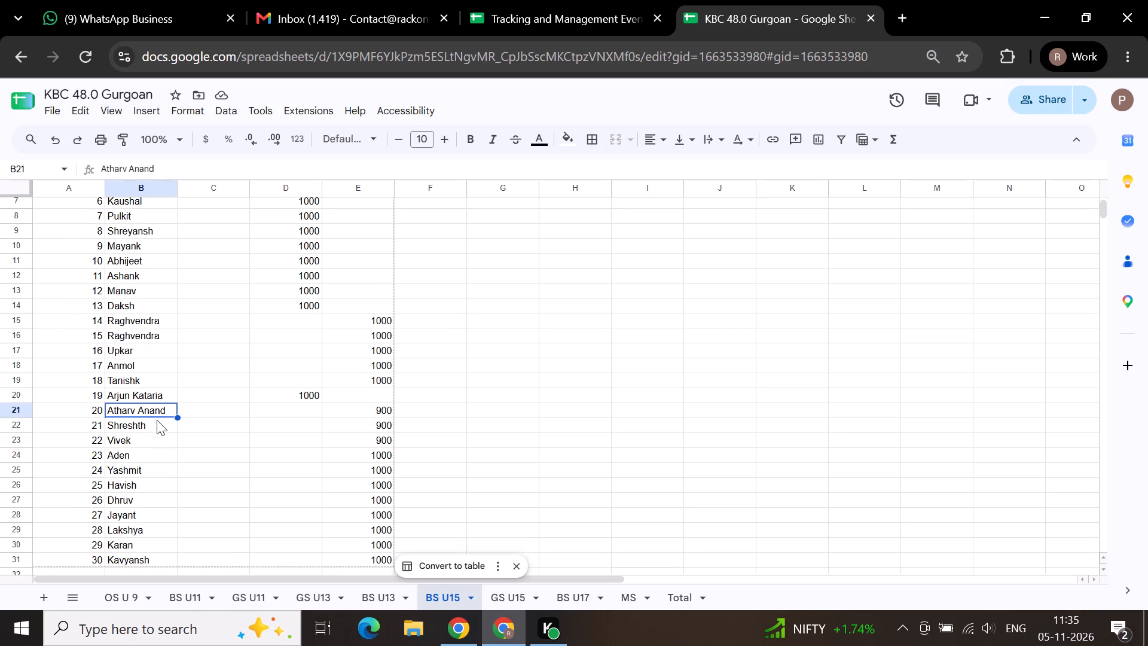
pyautogui.scroll(-2, 157, 420)
pyautogui.scroll(1, 157, 420)
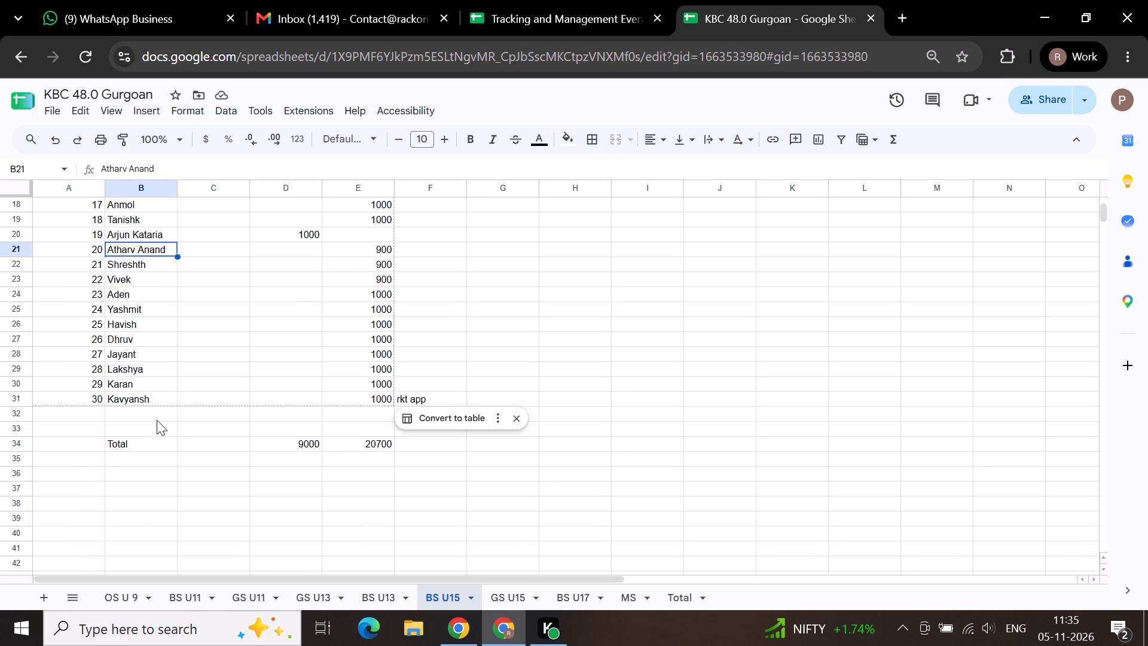
pyautogui.scroll(3, 157, 420)
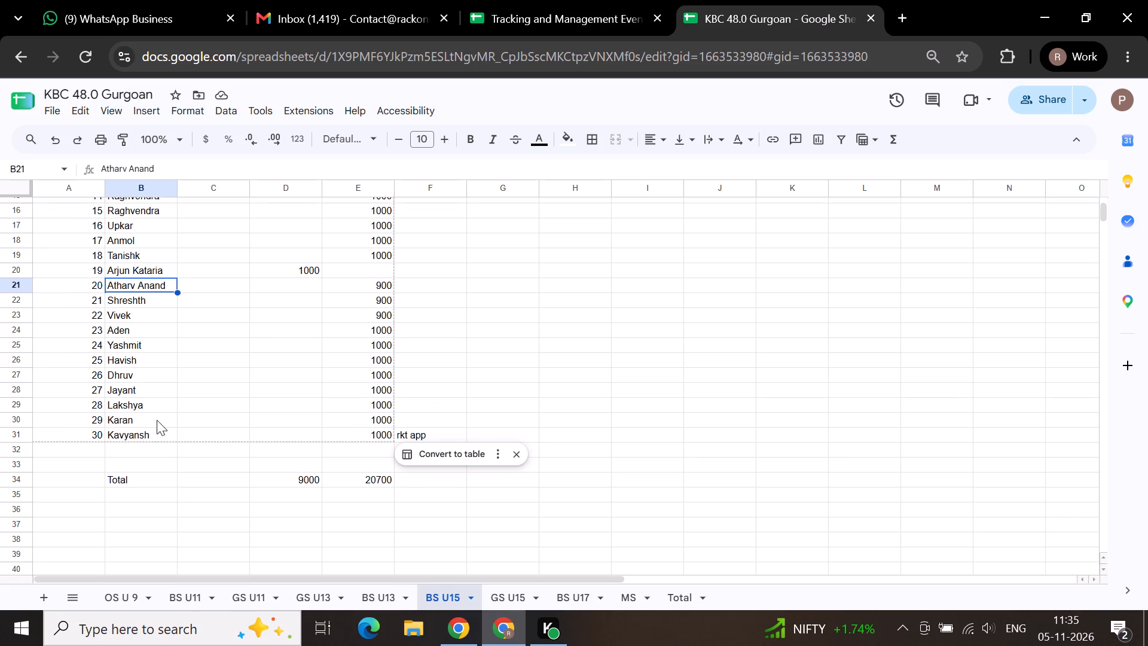
pyautogui.scroll(4, 157, 420)
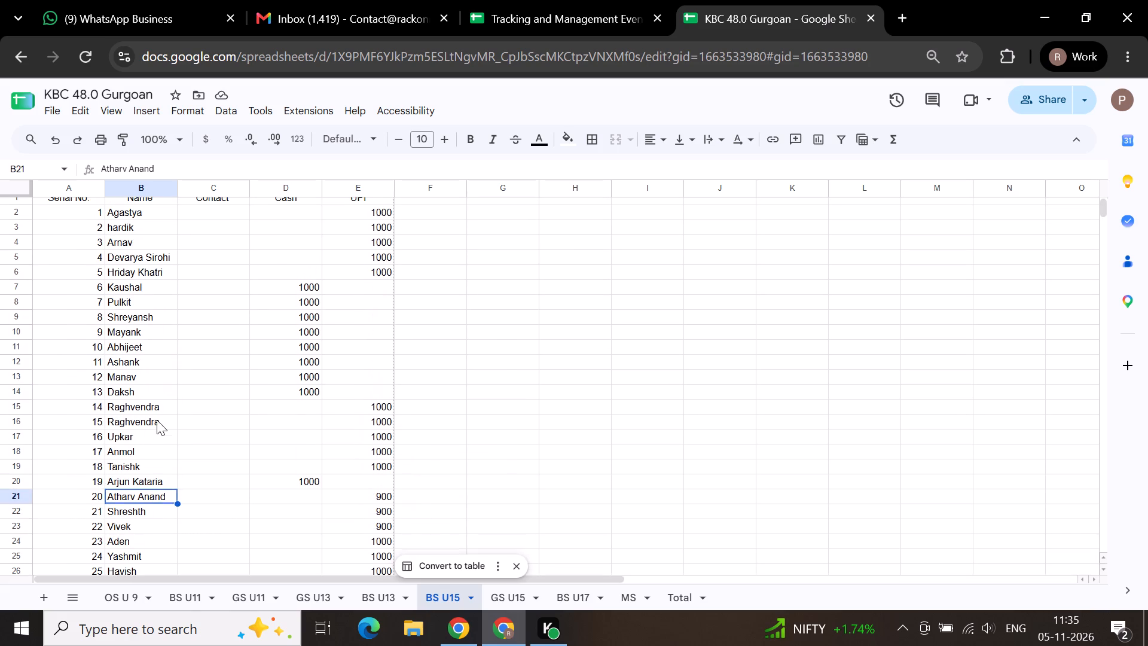
pyautogui.scroll(2, 157, 420)
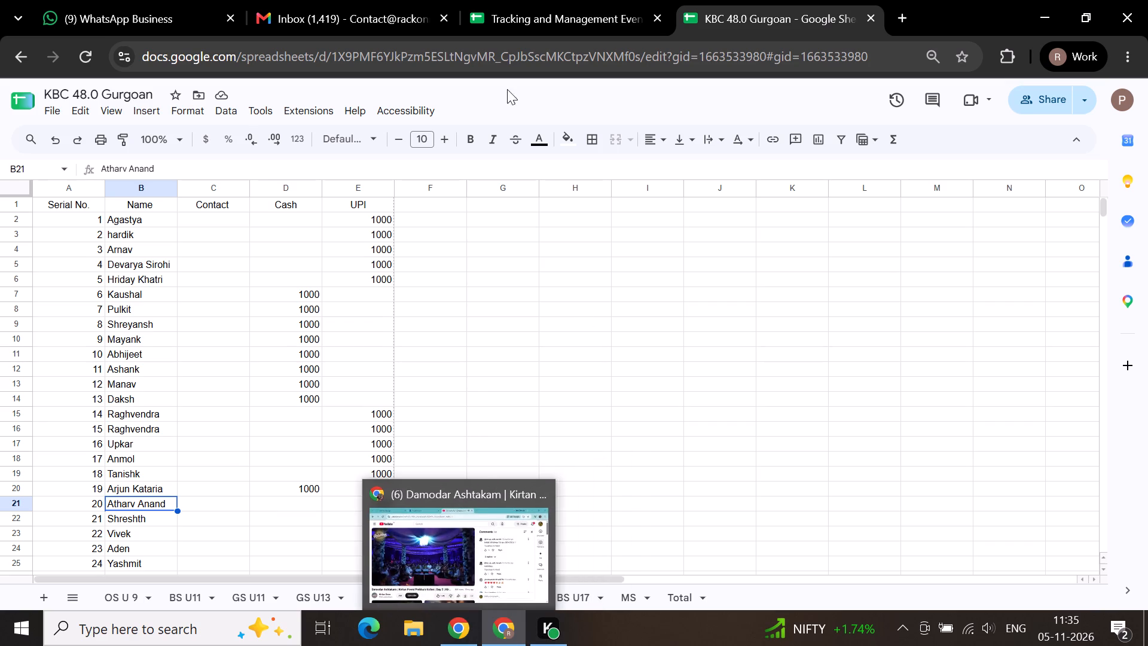
# Return to the KBC Winners sheet and enter Atharv's full name as the BS U15 runner-up in the KBC 48.0 table.
pyautogui.click(506, 14)
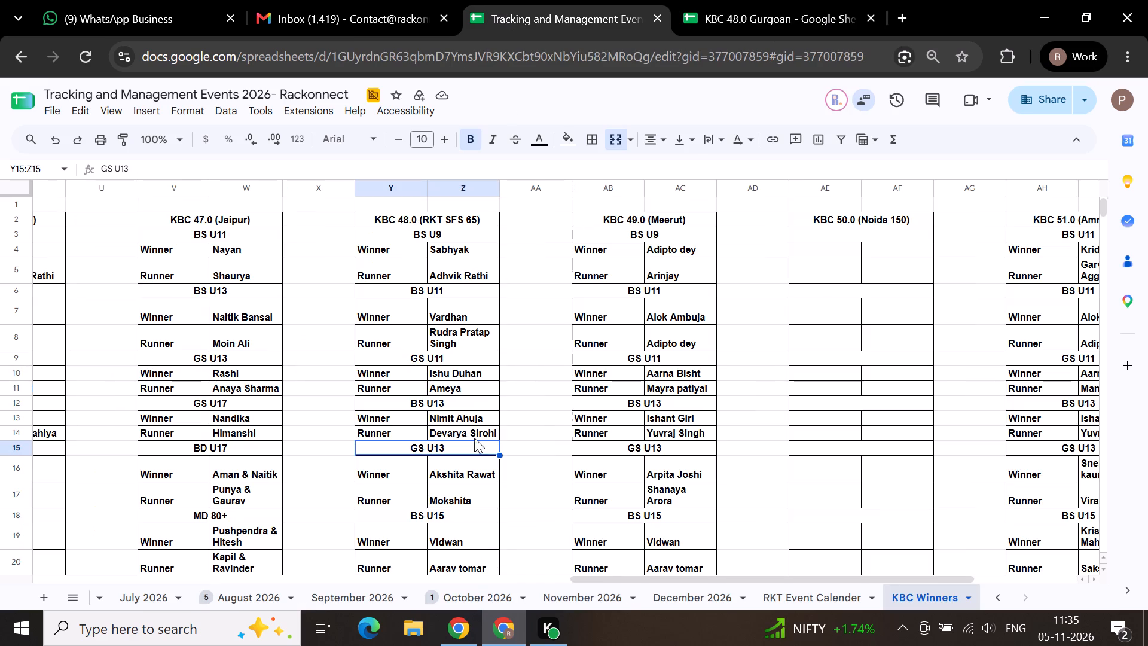
pyautogui.scroll(-1, 447, 520)
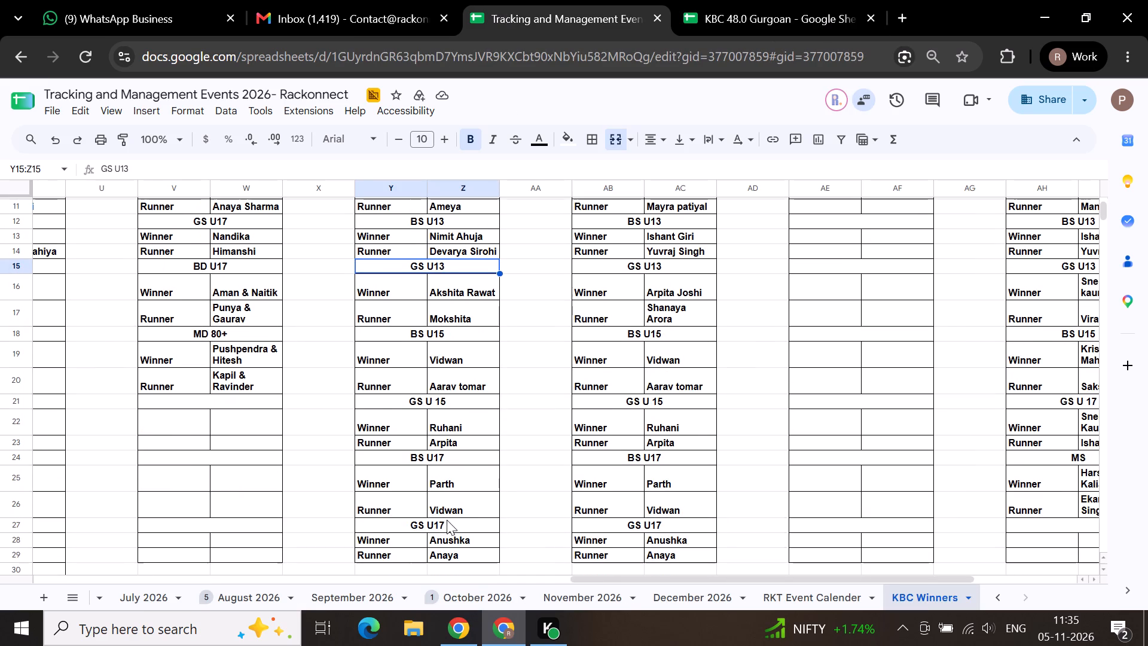
pyautogui.click(464, 377)
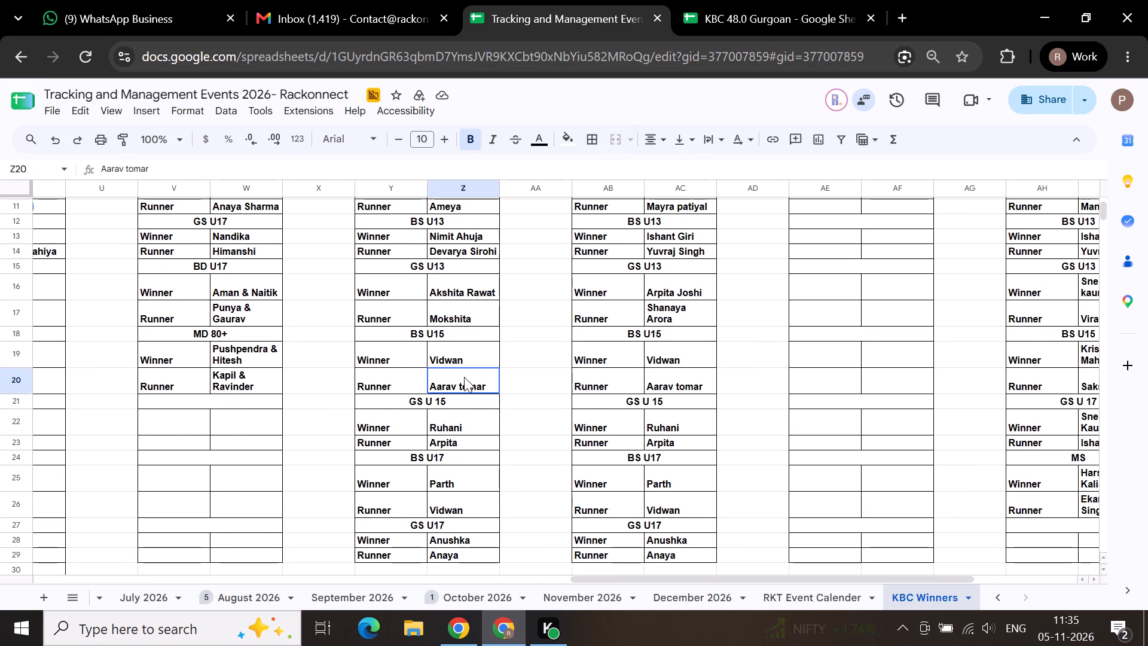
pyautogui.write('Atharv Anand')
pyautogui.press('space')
# Recheck the BS U15 entry list and enter Lakshay as the BS U15 winner in the KBC 48.0 table.
pyautogui.click(478, 349)
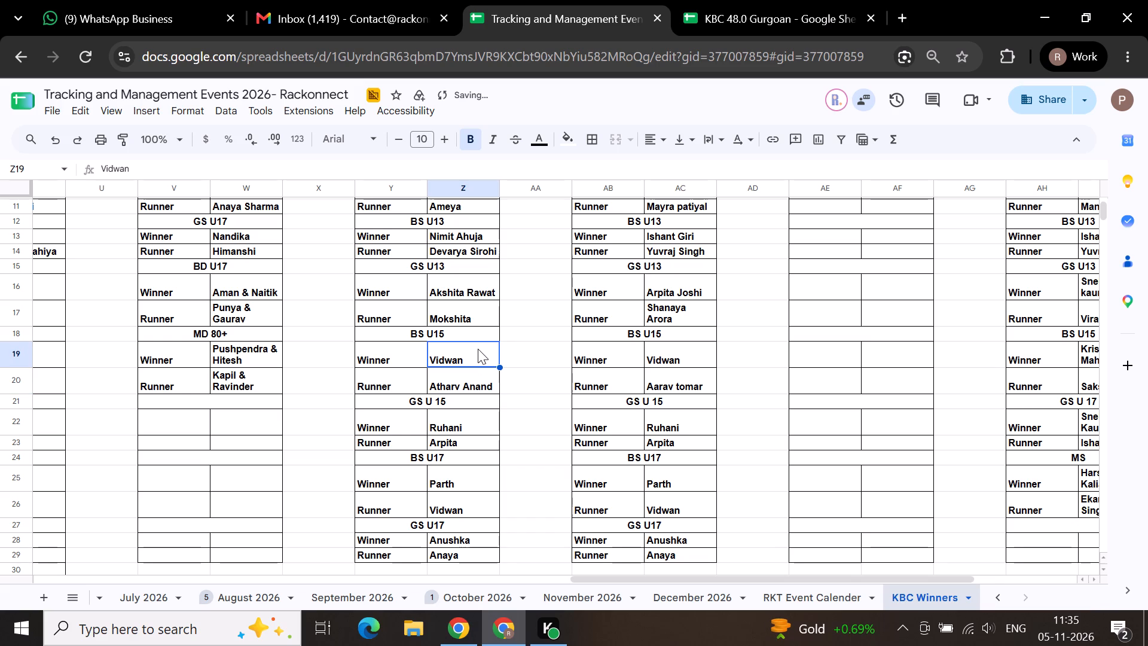
pyautogui.click(763, 11)
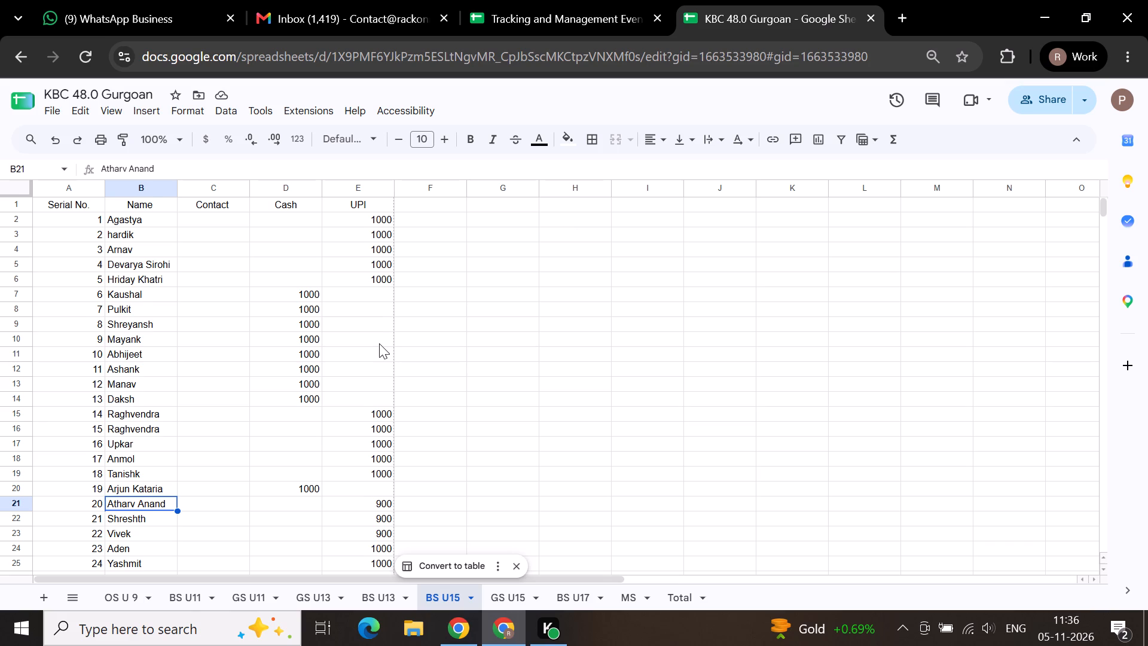
pyautogui.scroll(-1, 379, 343)
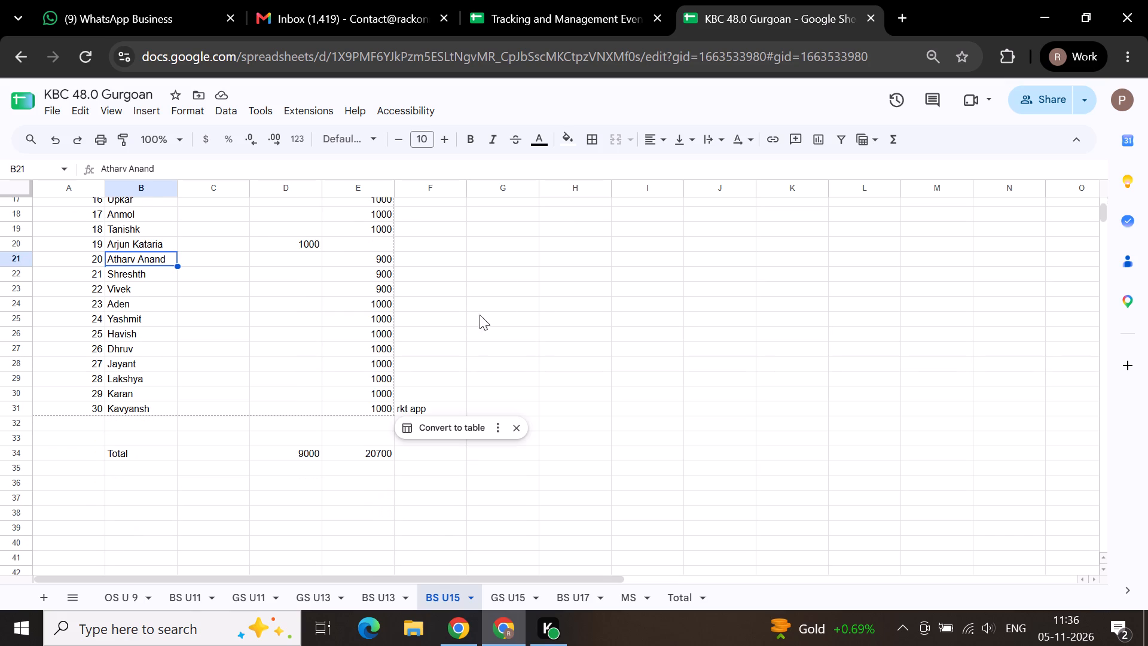
pyautogui.scroll(1, 569, 310)
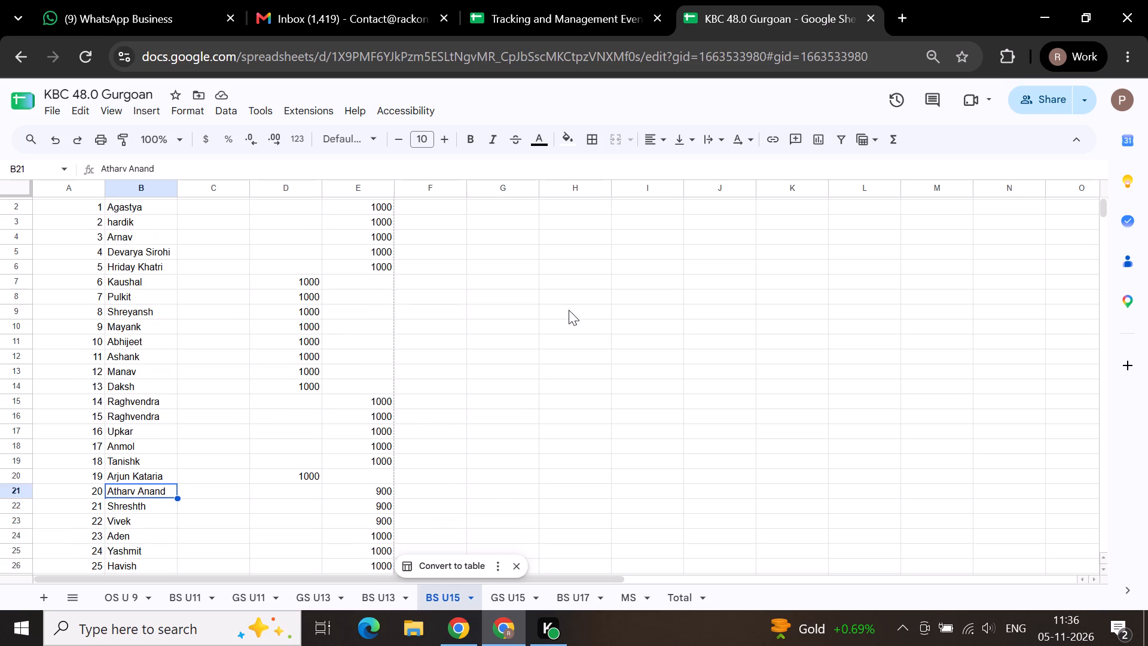
pyautogui.scroll(1, 569, 310)
pyautogui.click(573, 22)
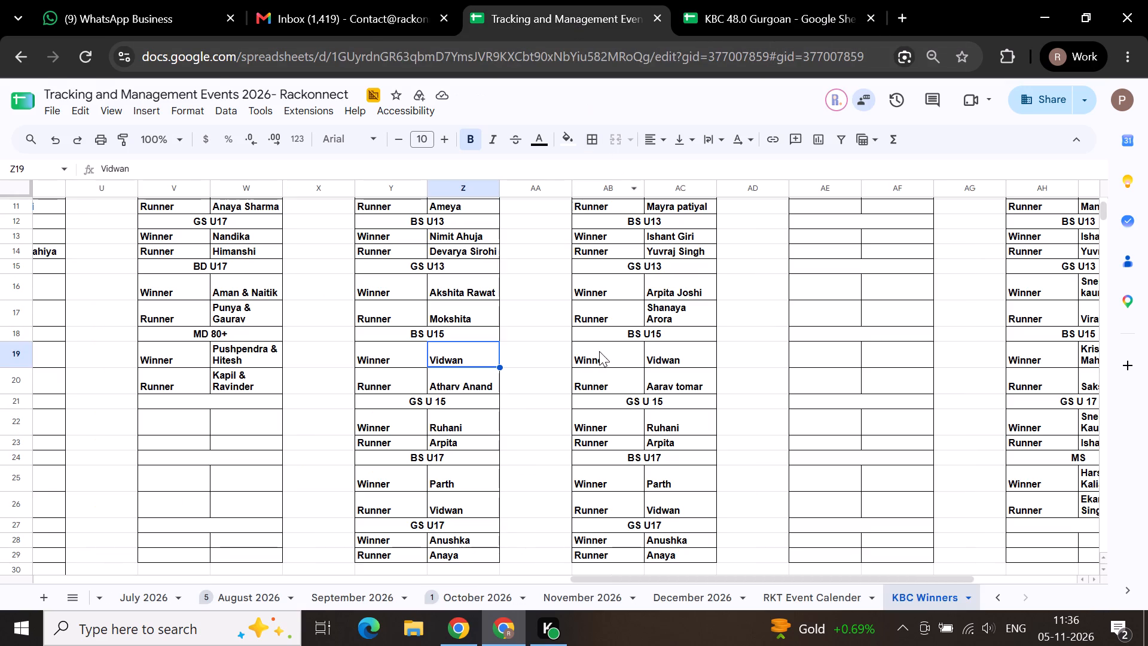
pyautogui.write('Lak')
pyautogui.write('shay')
pyautogui.click(756, 392)
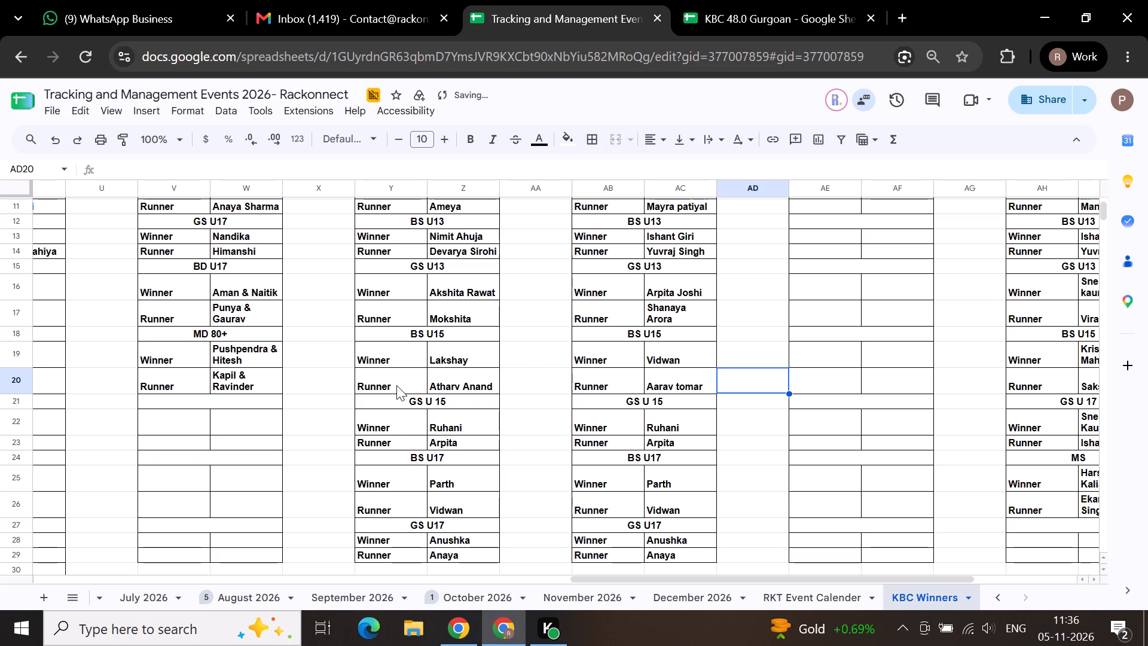
# Open the GS U15 entry list in the KBC 48.0 Gurgoan spreadsheet and examine its names.
pyautogui.click(780, 2)
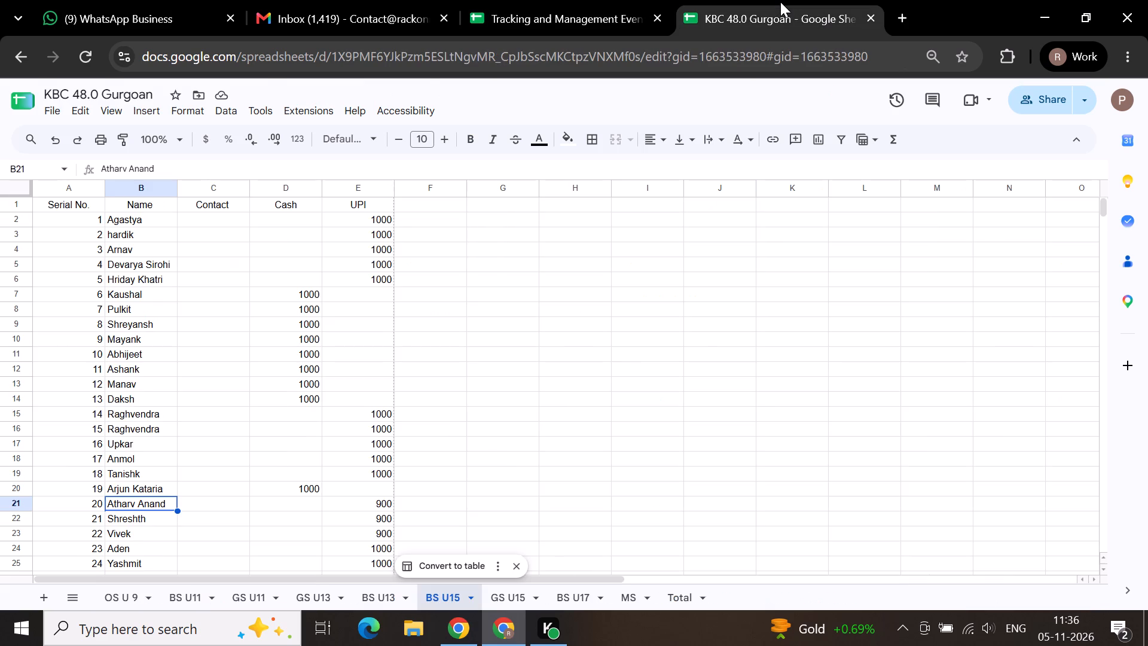
pyautogui.click(558, 10)
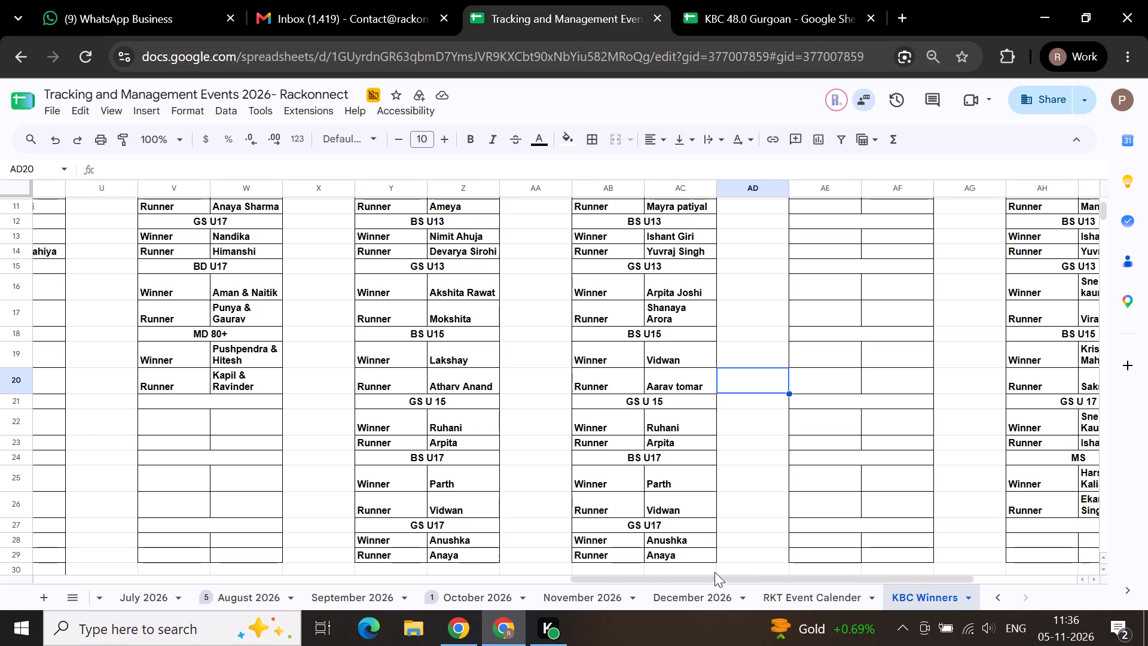
pyautogui.click(742, 4)
pyautogui.click(506, 592)
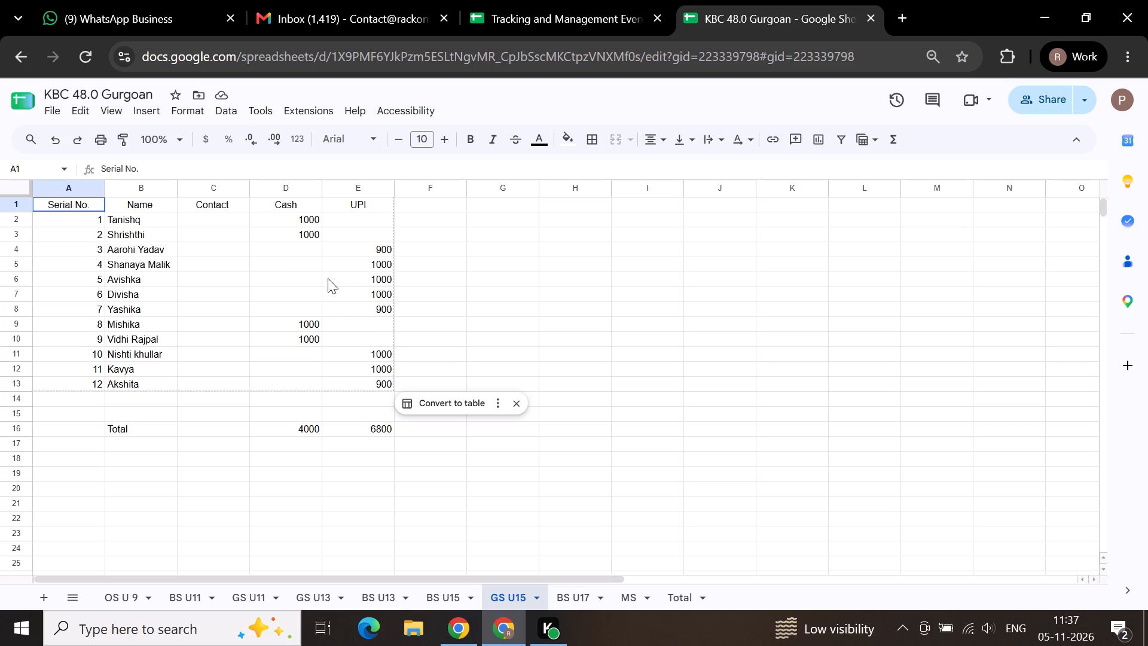
# Back in the KBC Winners sheet, enter Yashika as the GS U 15 winner in the KBC 48.0 table, rechecking the entry list.
pyautogui.click(530, 21)
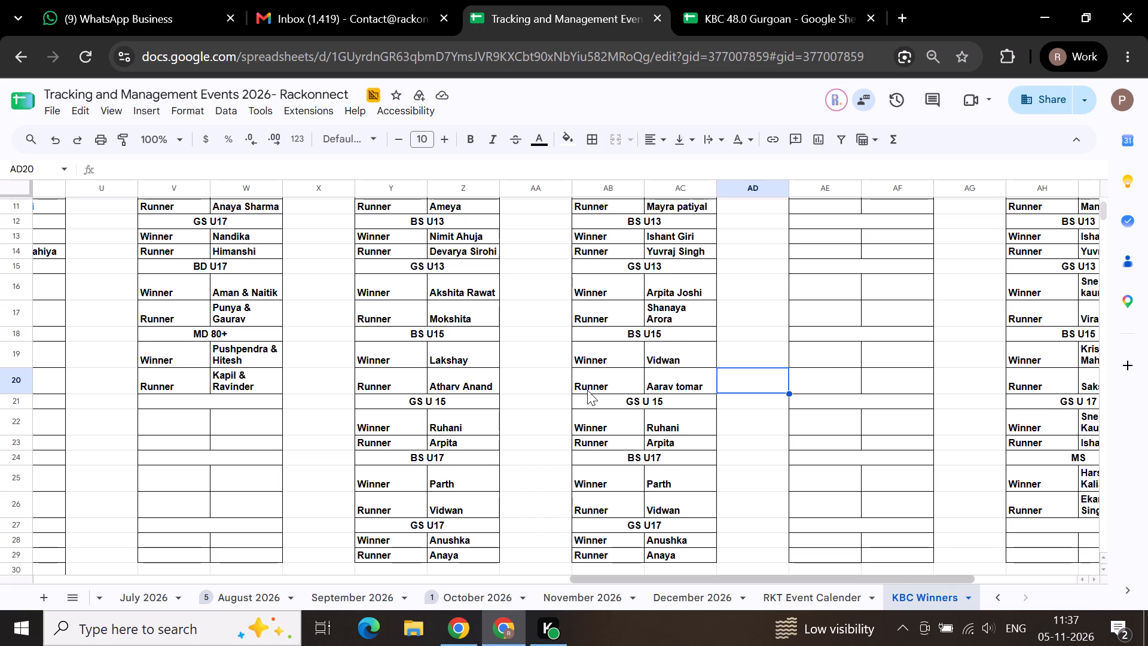
pyautogui.click(444, 420)
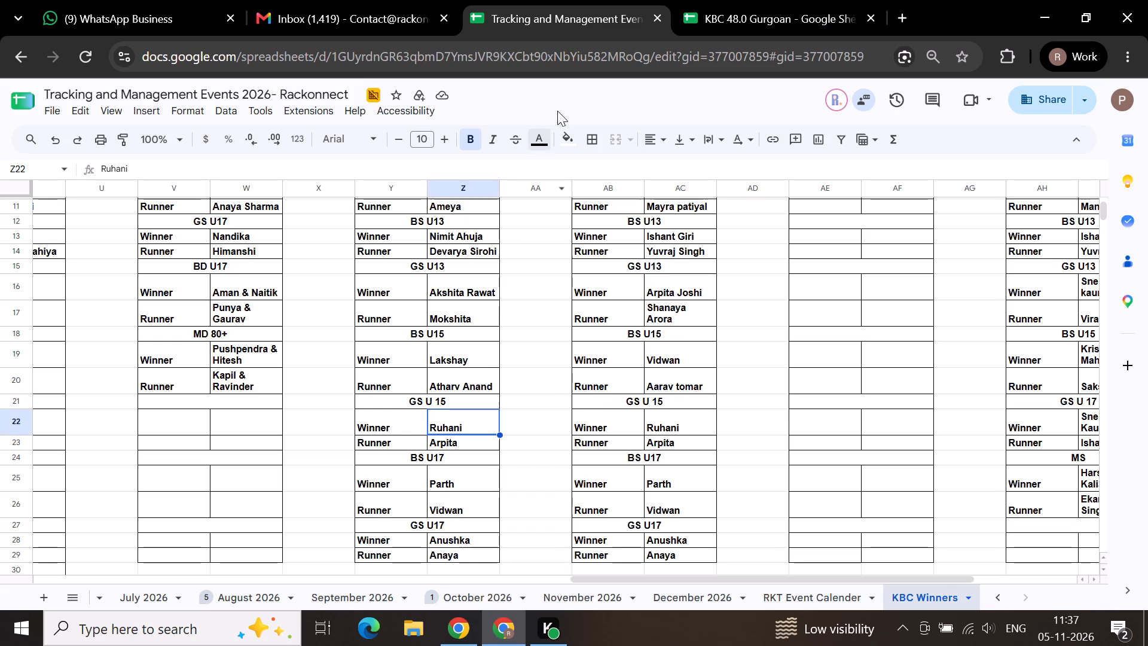
pyautogui.click(763, 11)
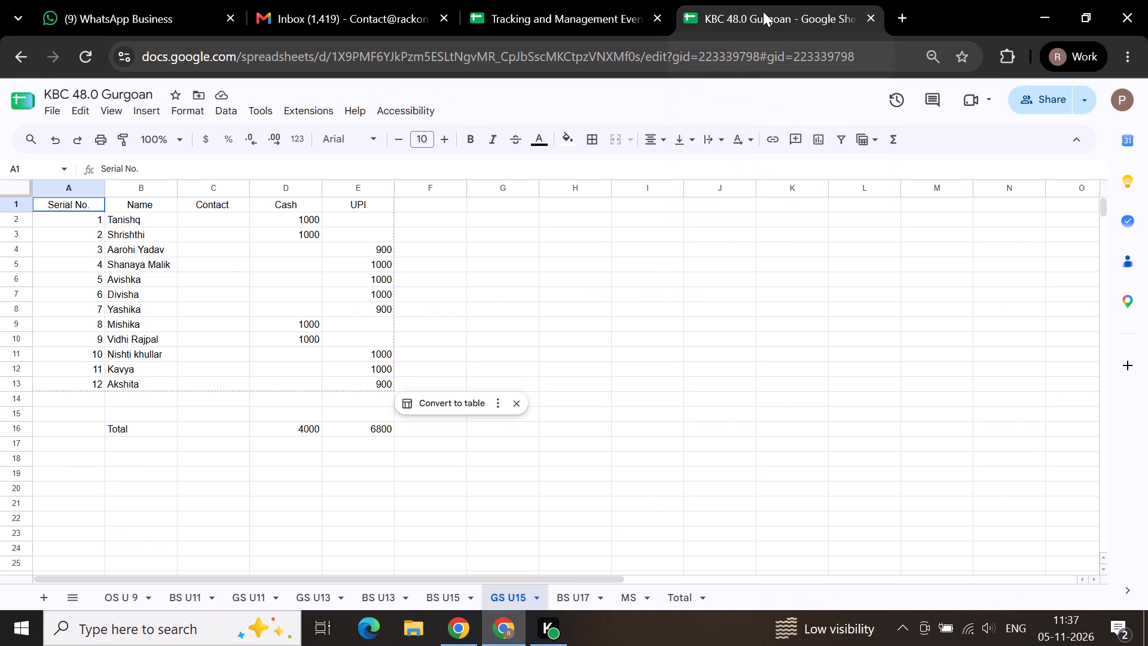
pyautogui.click(574, 10)
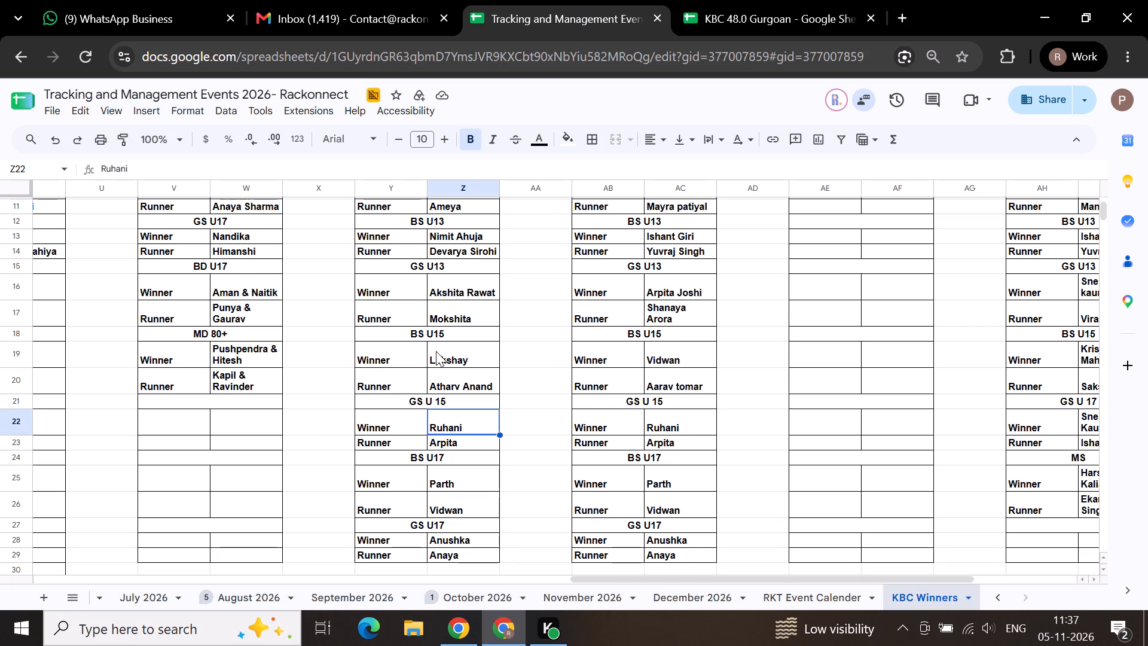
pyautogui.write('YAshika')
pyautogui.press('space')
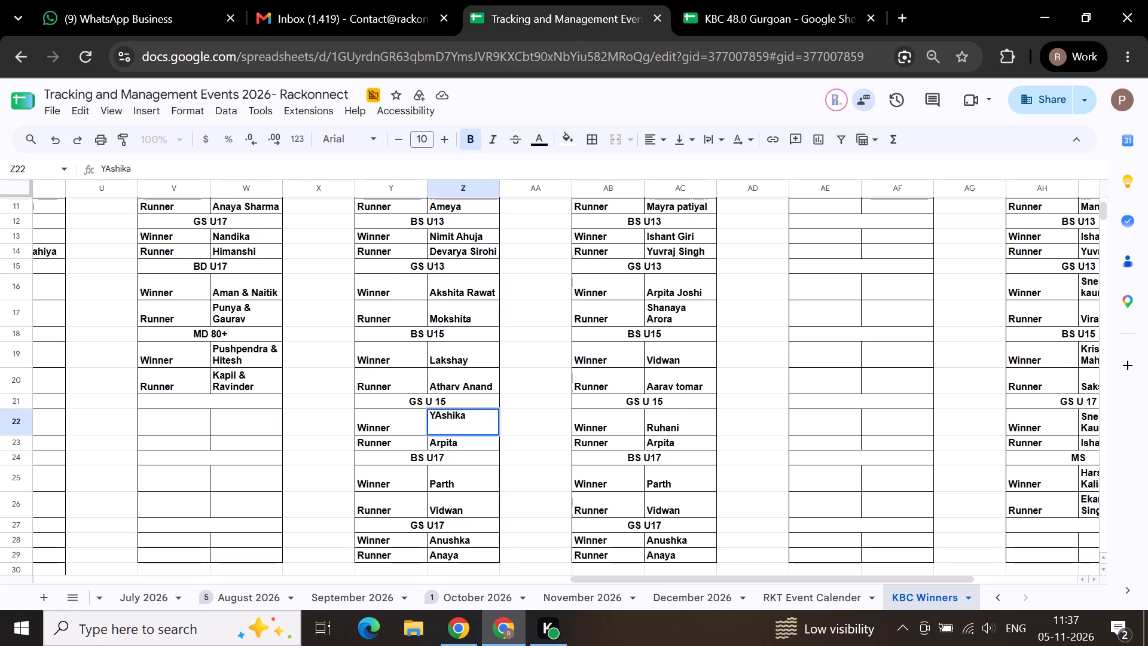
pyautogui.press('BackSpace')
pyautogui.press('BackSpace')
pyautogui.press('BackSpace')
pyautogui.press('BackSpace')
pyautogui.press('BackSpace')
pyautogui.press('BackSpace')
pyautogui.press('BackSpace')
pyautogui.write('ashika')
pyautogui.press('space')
# Enter Mishika as the GS U 15 runner-up in the KBC 48.0 table.
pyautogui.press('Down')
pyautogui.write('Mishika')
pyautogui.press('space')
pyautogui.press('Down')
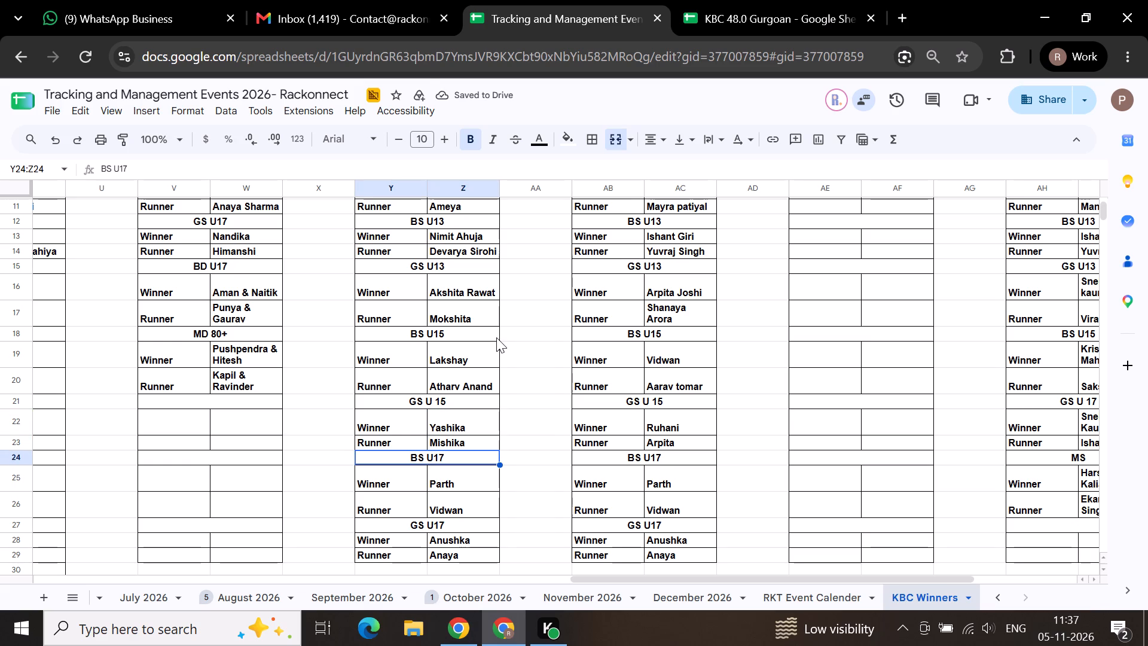
# Open the BS U17 entry list in the KBC 48.0 Gurgoan spreadsheet to look up the finalists' names.
pyautogui.click(745, 5)
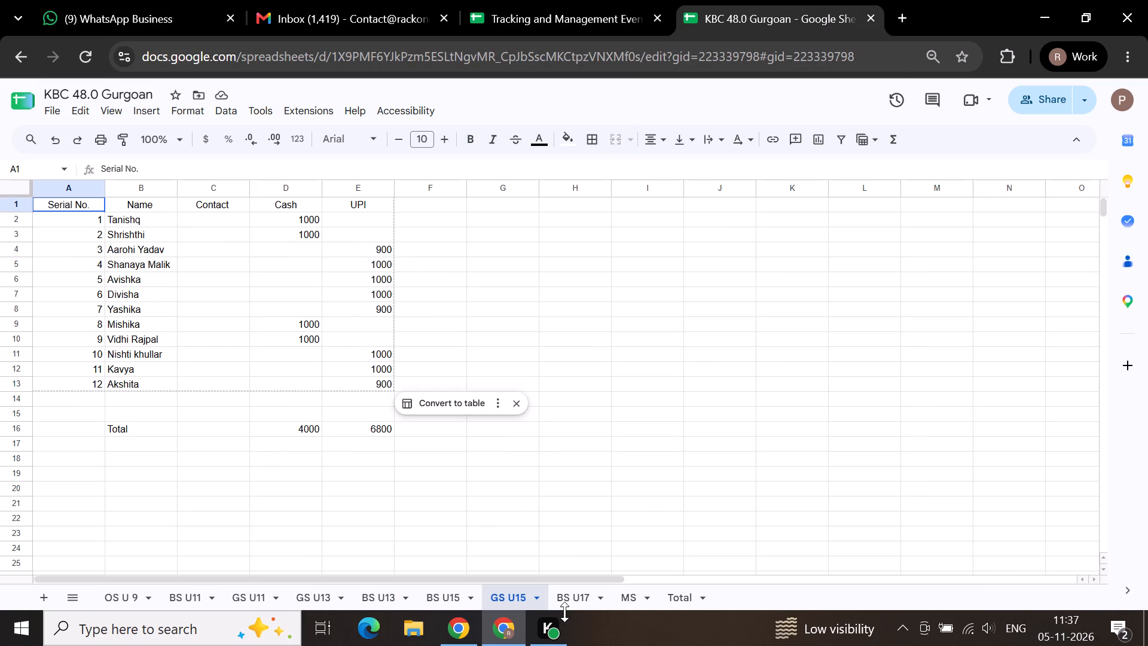
pyautogui.click(564, 612)
pyautogui.click(580, 600)
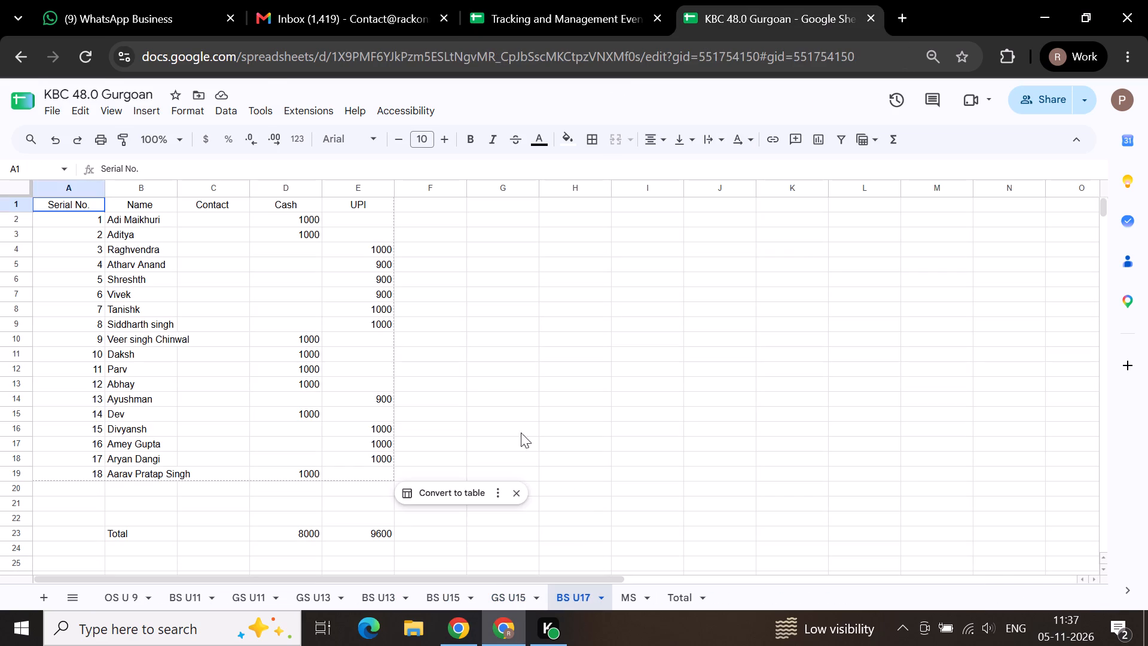
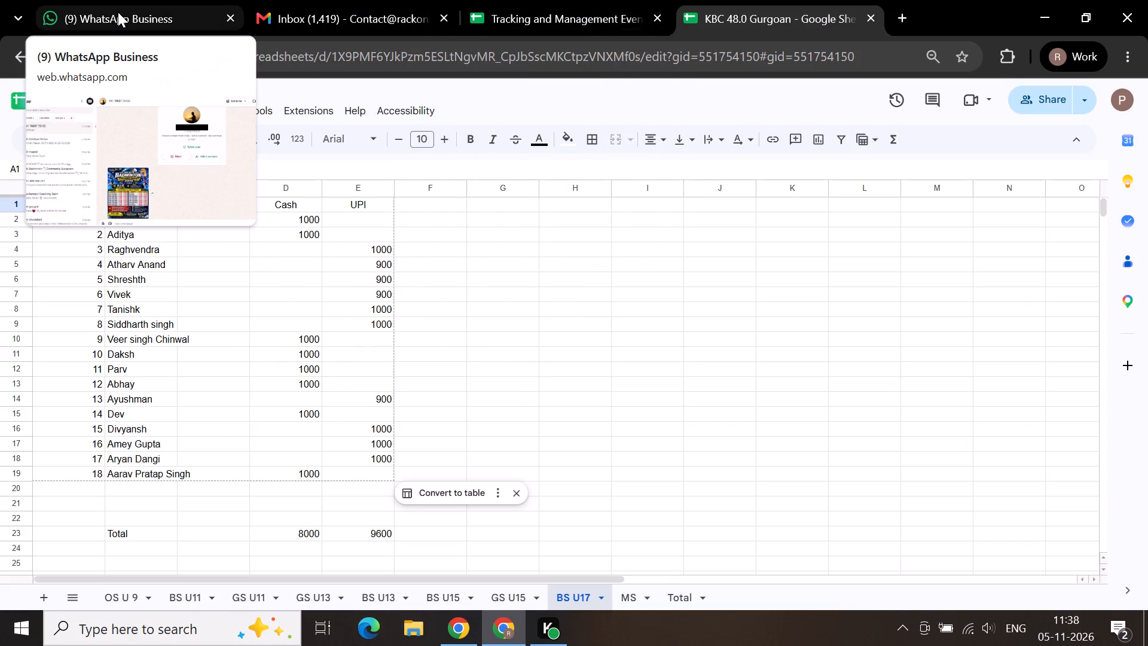
# Back in the KBC Winners sheet, replace the BS U17 winner in the KBC 48.0 table with Aryan's first name and surname.
pyautogui.click(572, 8)
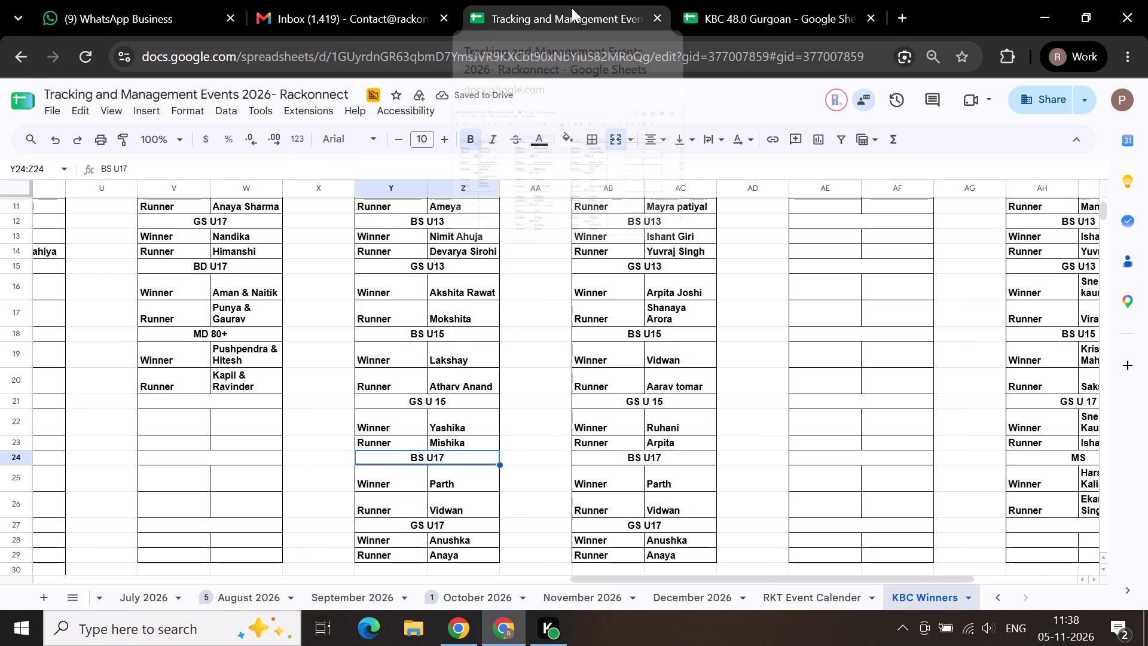
pyautogui.click(449, 479)
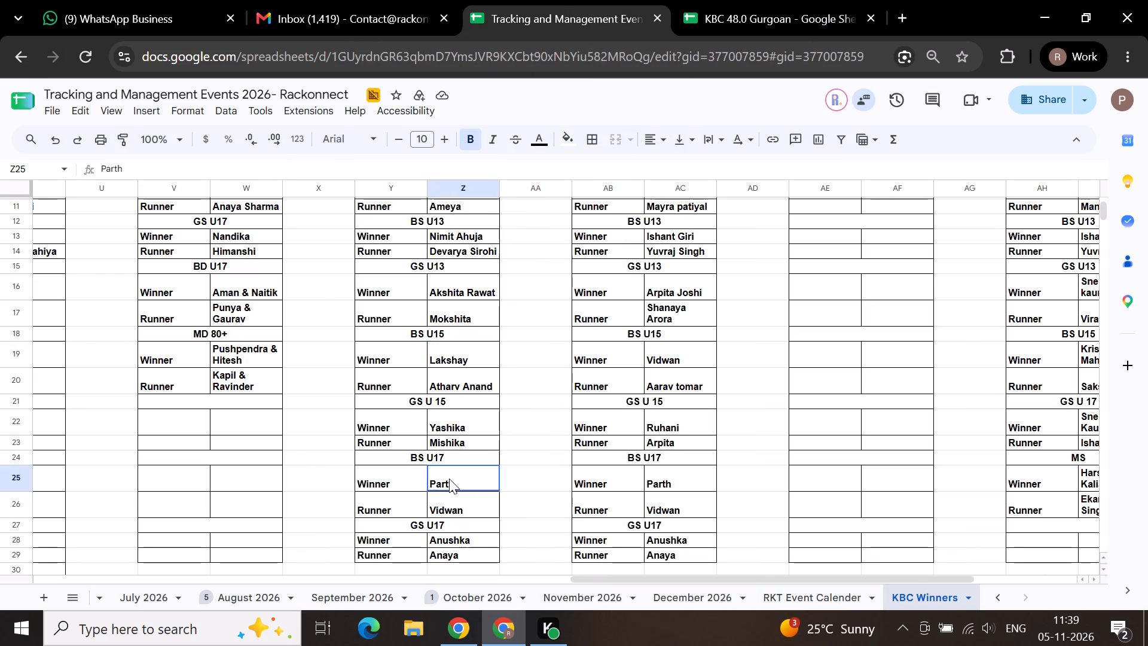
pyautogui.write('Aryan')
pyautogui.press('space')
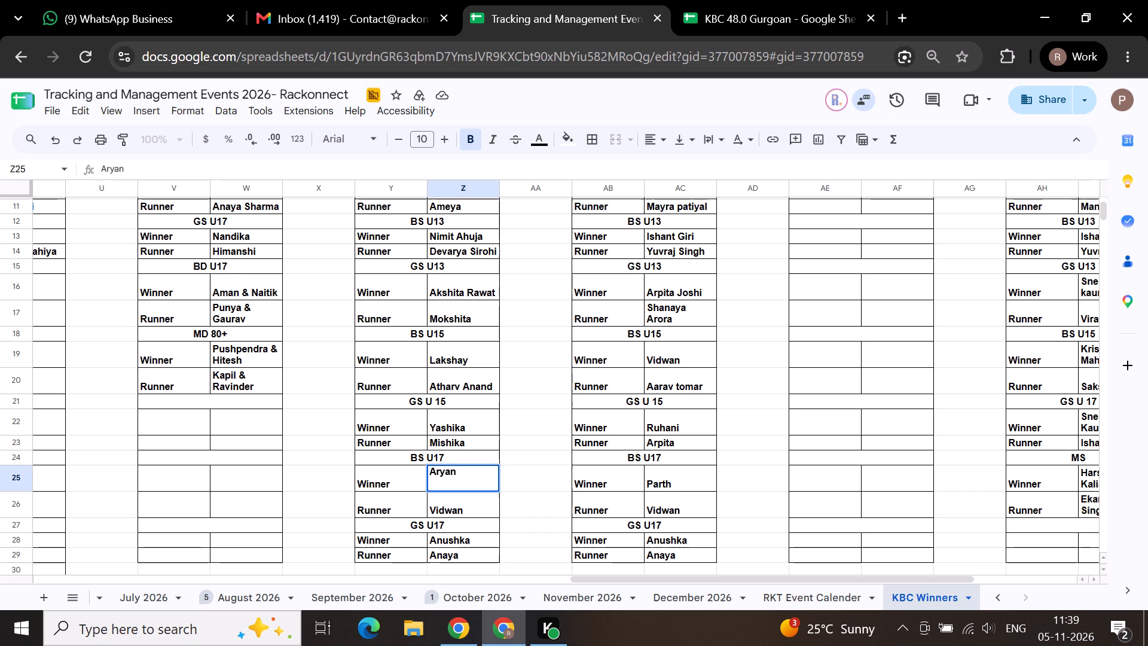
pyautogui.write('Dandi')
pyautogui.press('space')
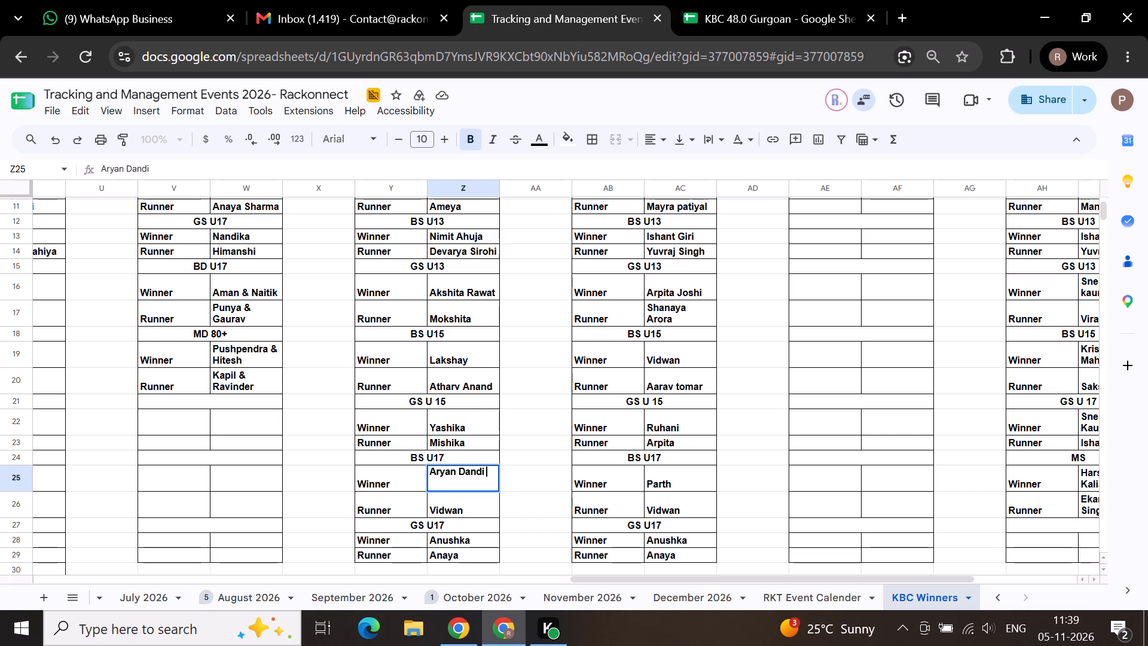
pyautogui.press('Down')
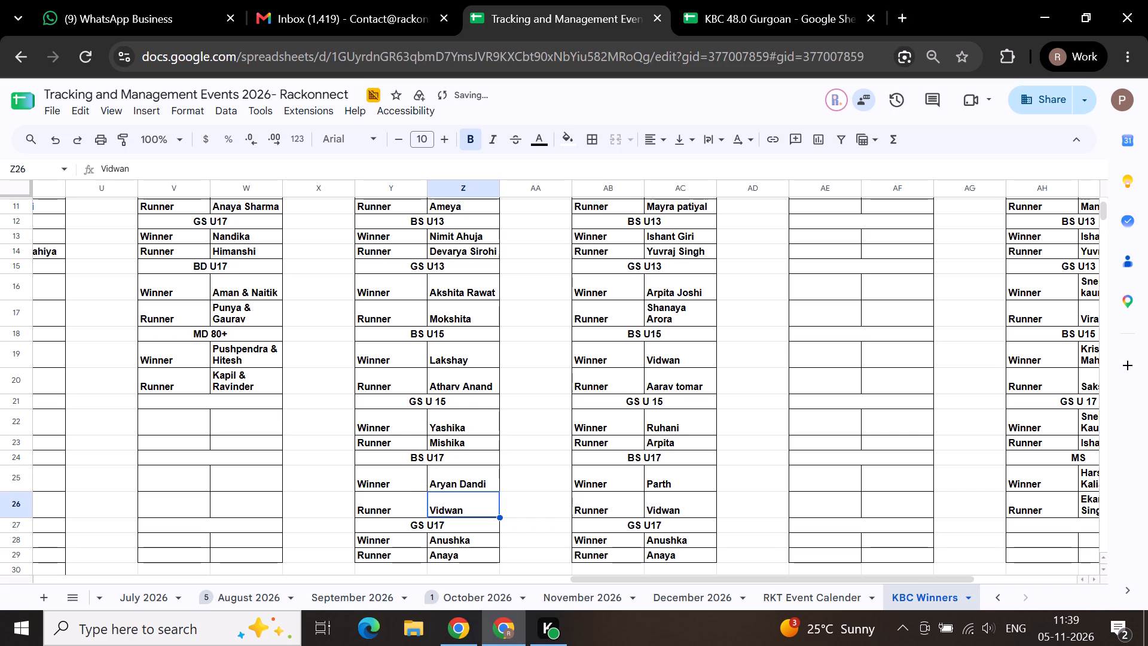
# Replace the BS U17 runner-up in the KBC 48.0 table with Atharv's first name and surname.
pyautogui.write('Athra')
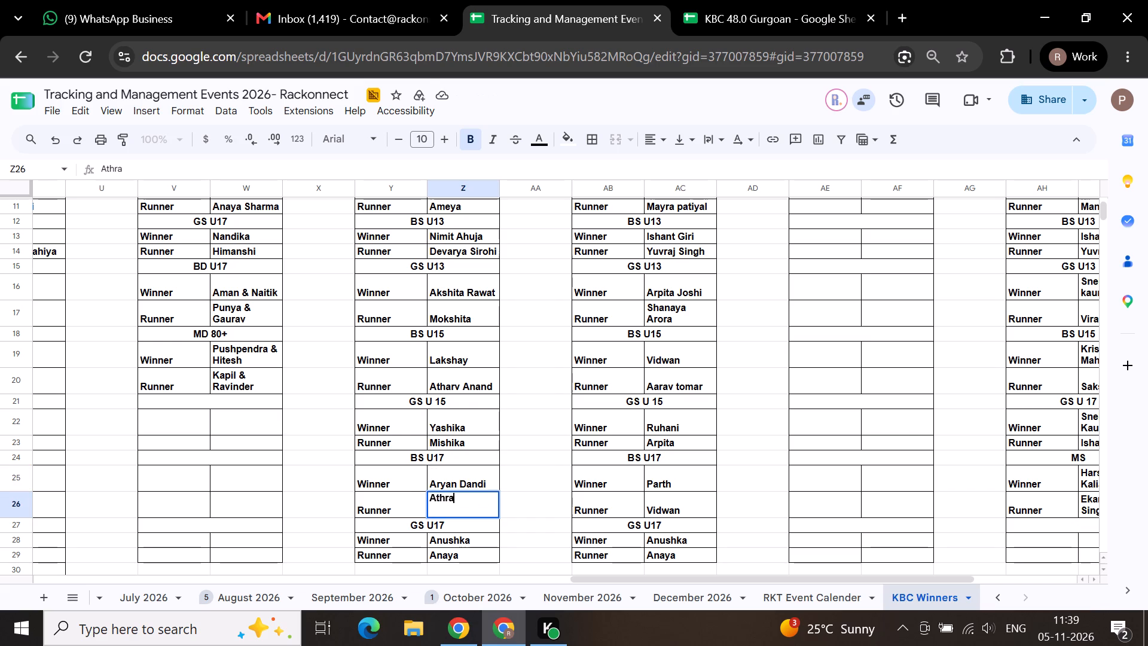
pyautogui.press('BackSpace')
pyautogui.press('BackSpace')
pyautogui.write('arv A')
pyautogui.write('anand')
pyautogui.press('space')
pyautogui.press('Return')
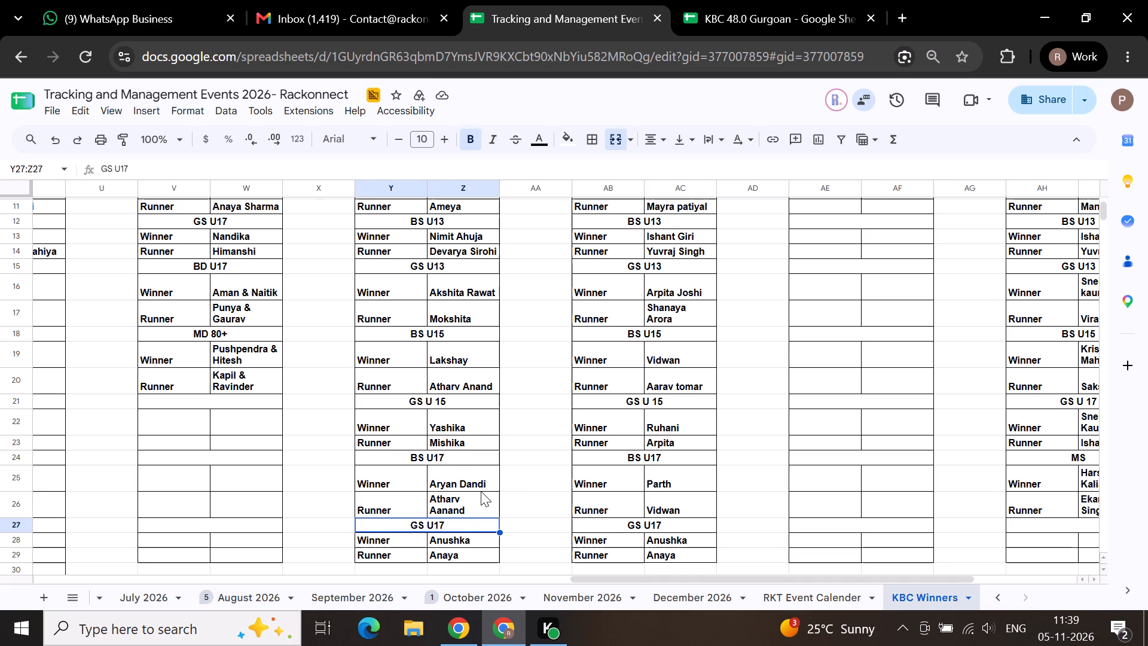
# After checking the MS entry list in the KBC 48.0 Gurgoan spreadsheet, clear the GS U17 heading, winner and runner-up rows from the KBC 48.0 table.
pyautogui.scroll(-2, 481, 491)
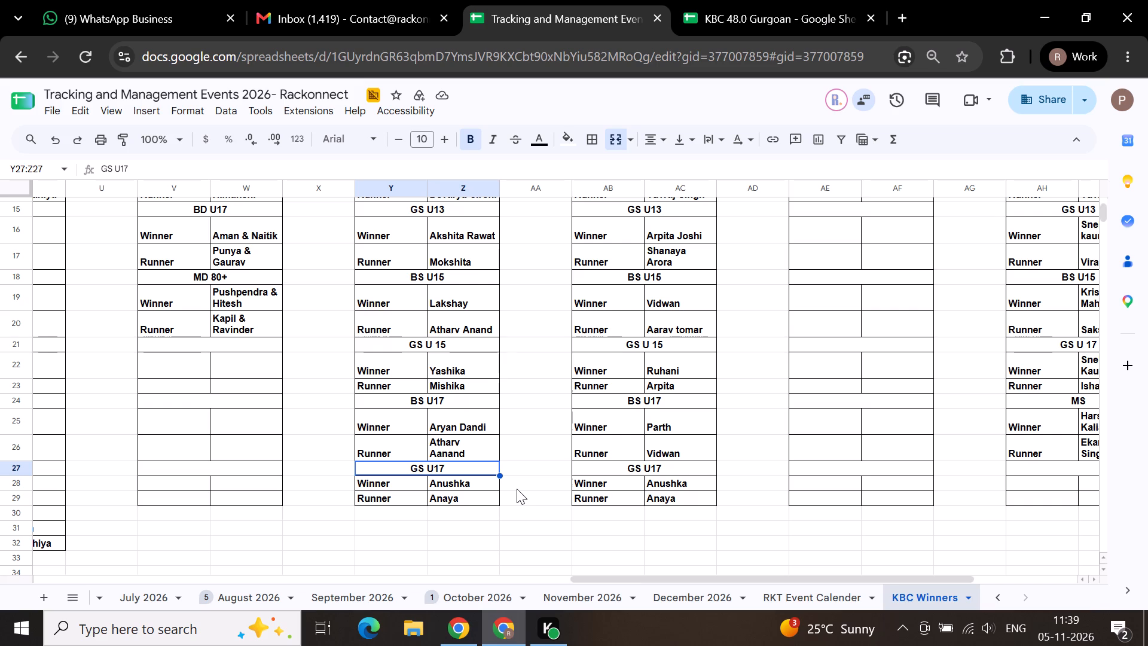
pyautogui.click(541, 525)
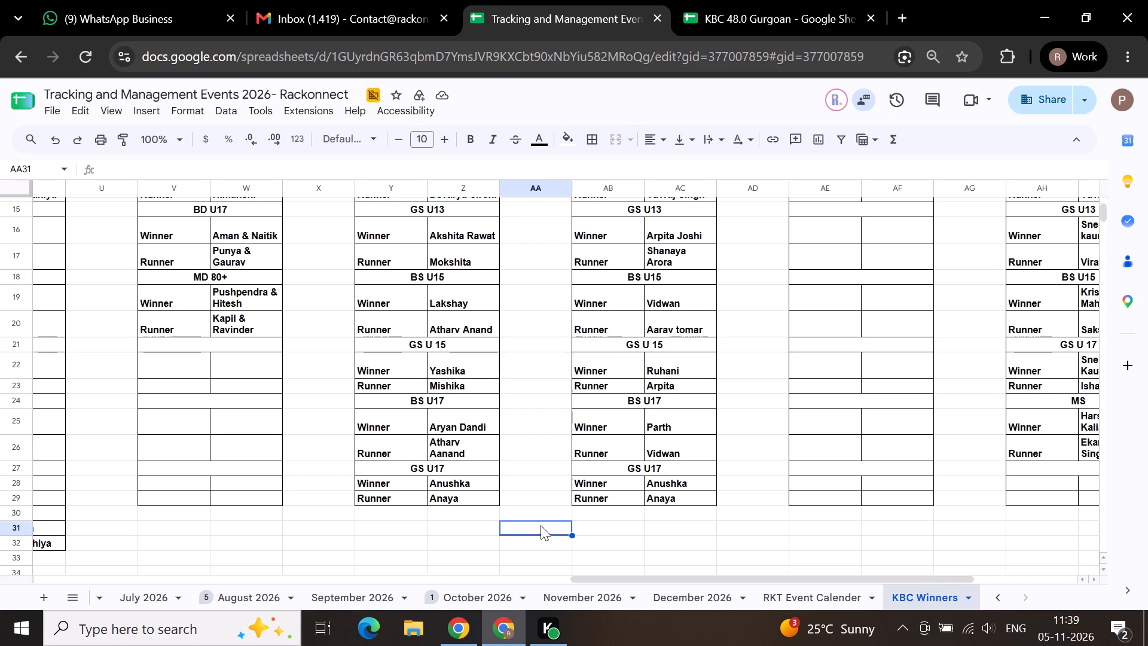
pyautogui.click(459, 473)
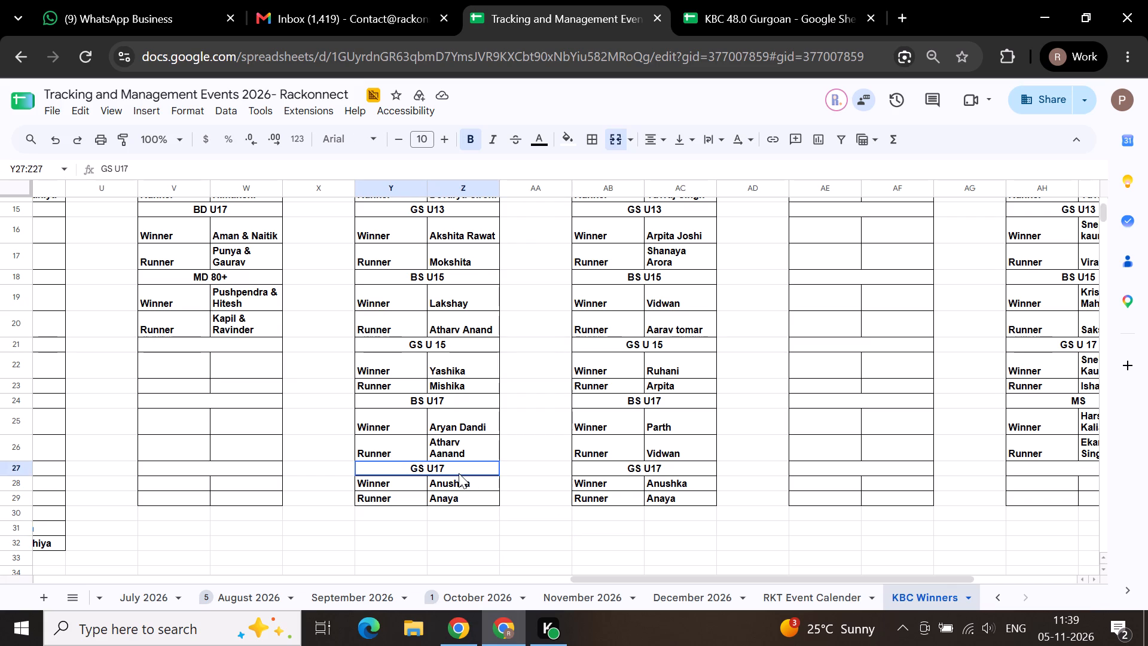
pyautogui.click(765, 8)
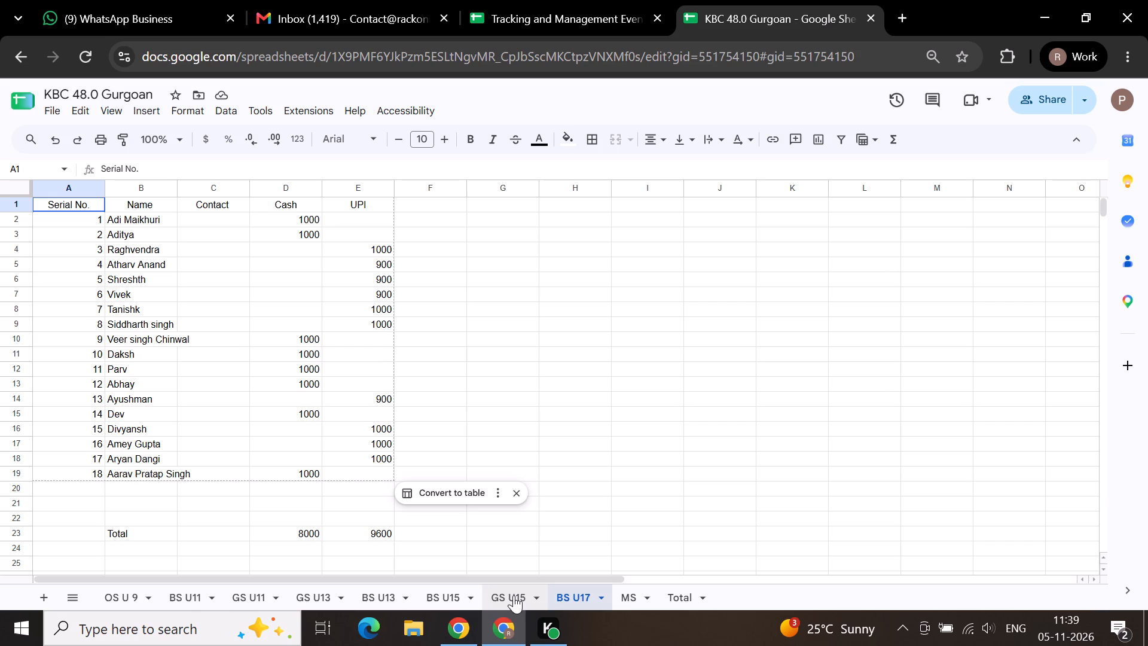
pyautogui.click(625, 596)
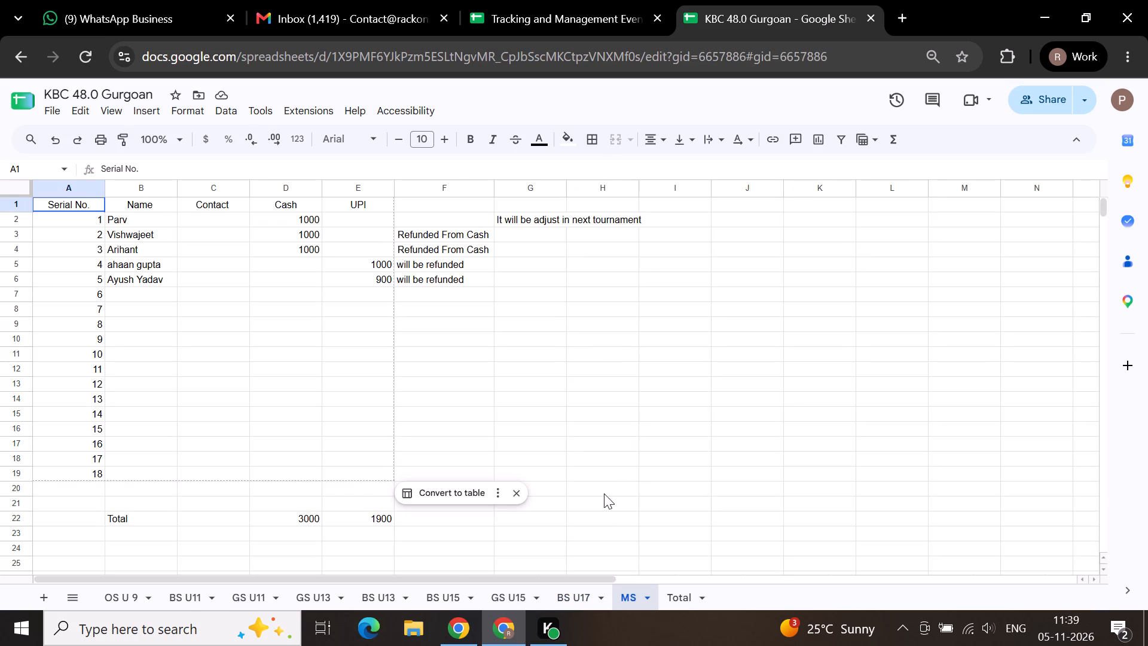
pyautogui.click(570, 0)
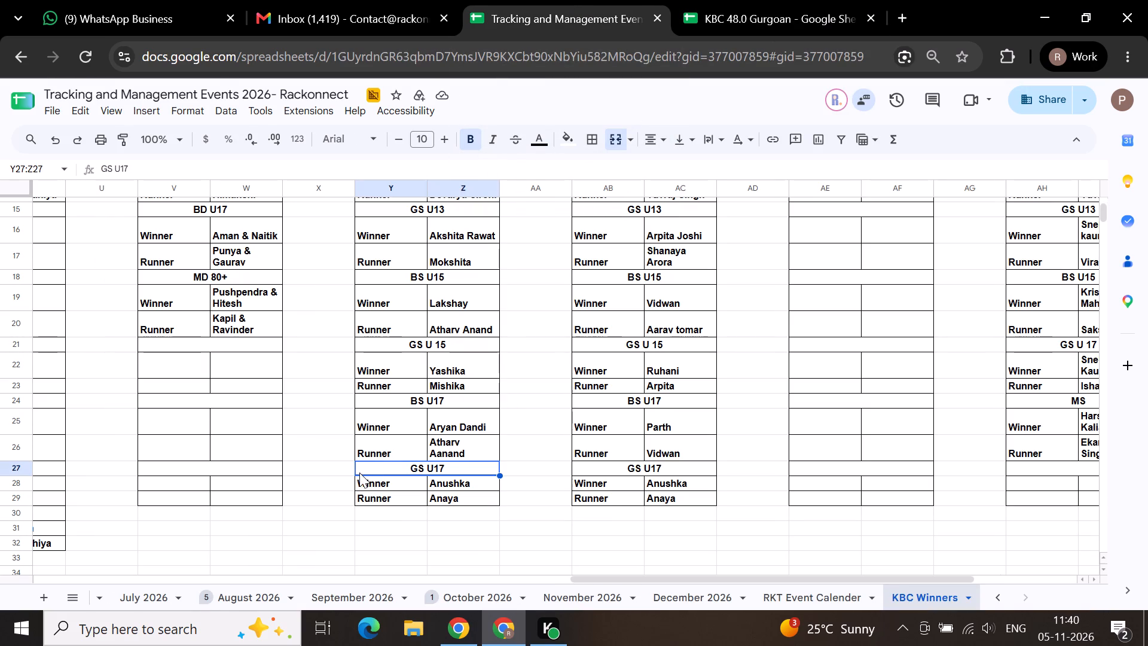
pyautogui.moveTo(361, 473); pyautogui.dragTo(386, 507)
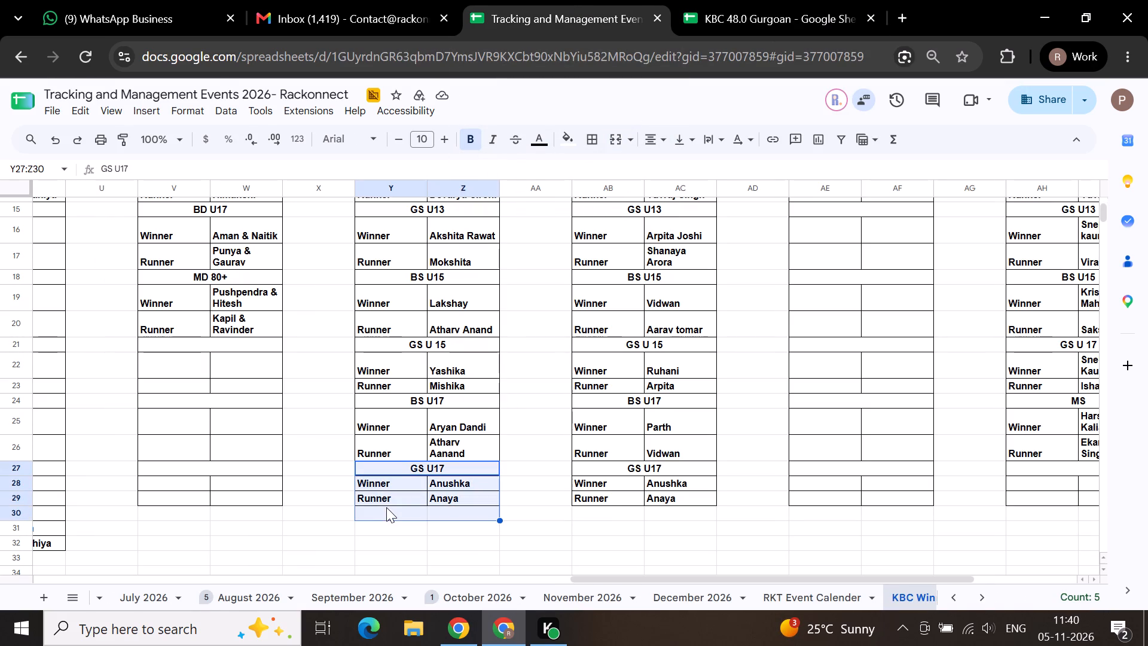
pyautogui.press('BackSpace')
pyautogui.click(522, 501)
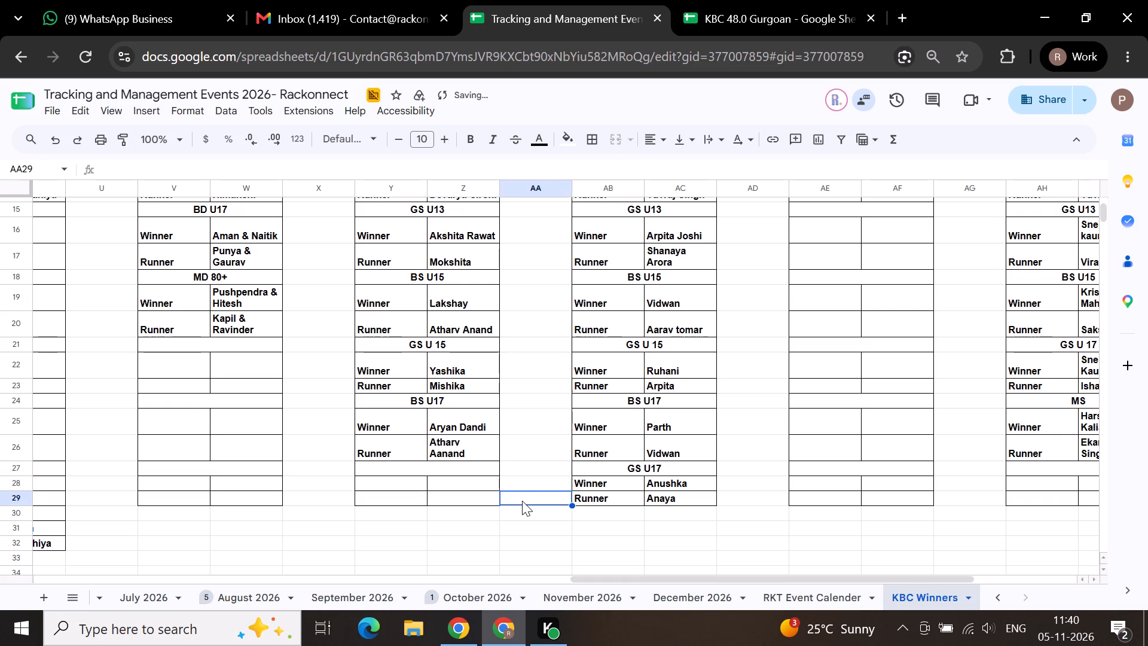
pyautogui.scroll(2, 522, 501)
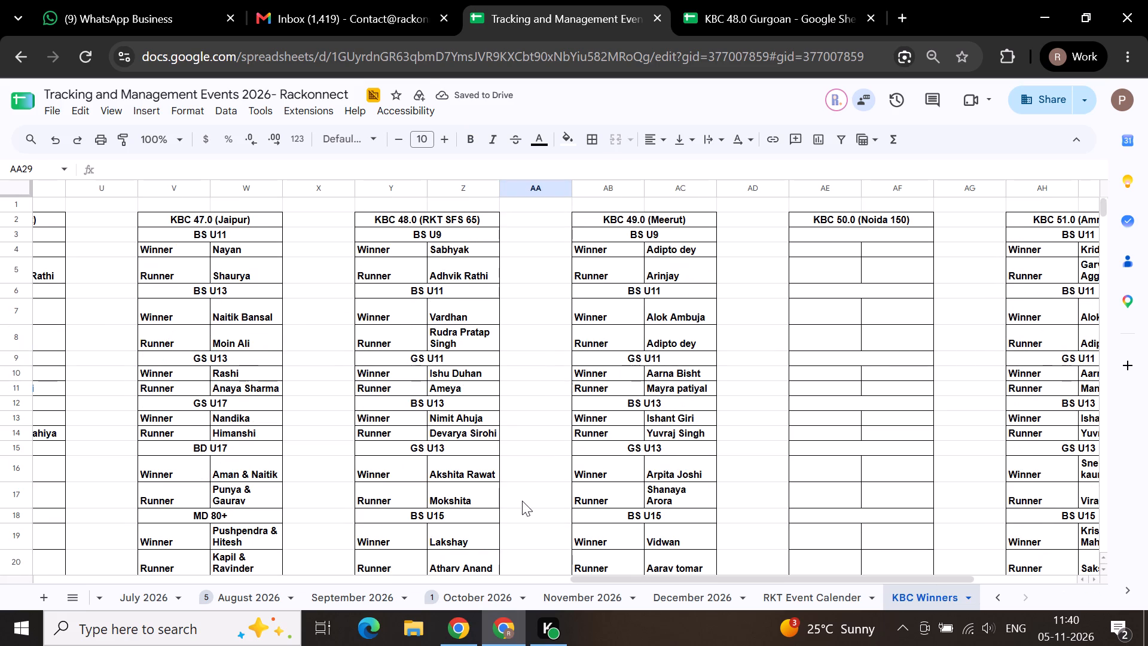
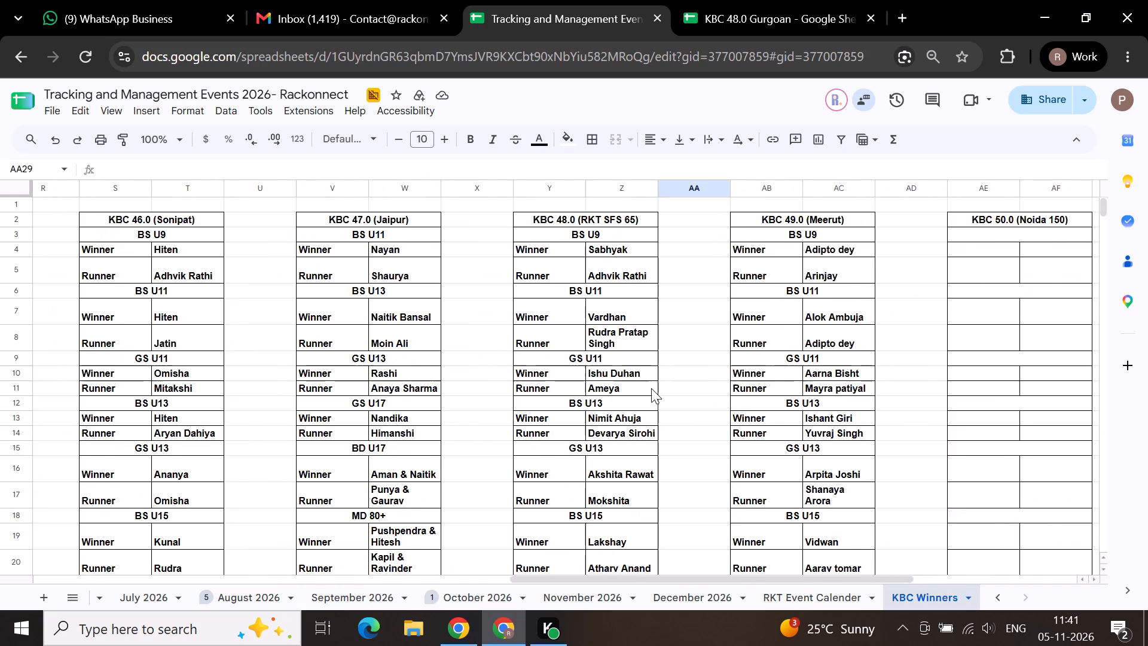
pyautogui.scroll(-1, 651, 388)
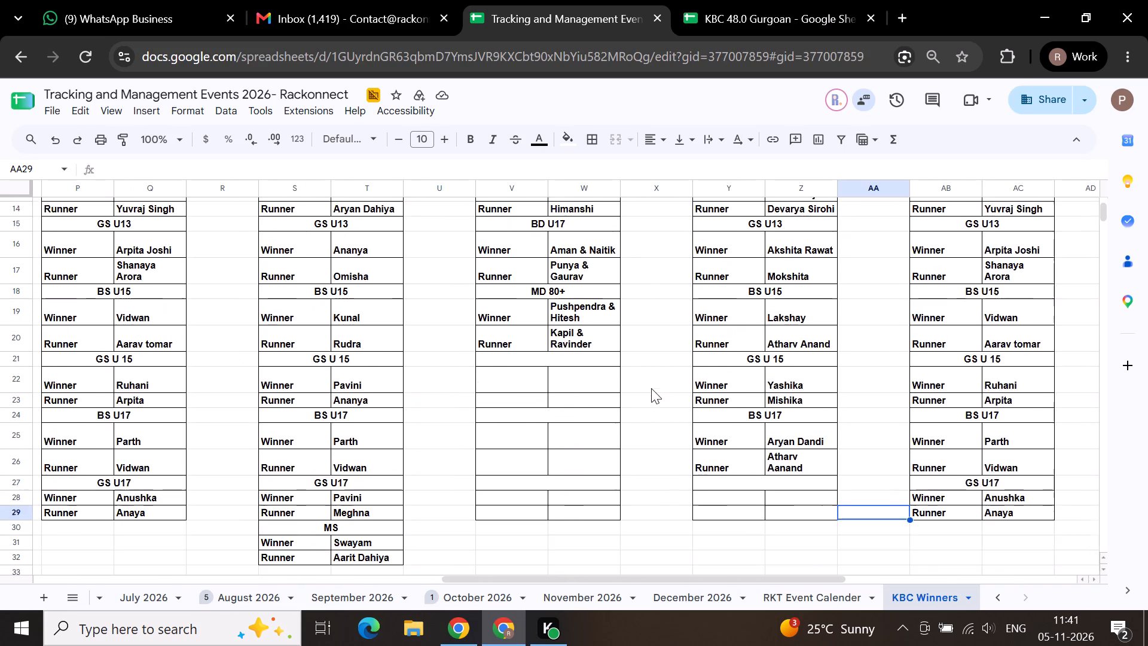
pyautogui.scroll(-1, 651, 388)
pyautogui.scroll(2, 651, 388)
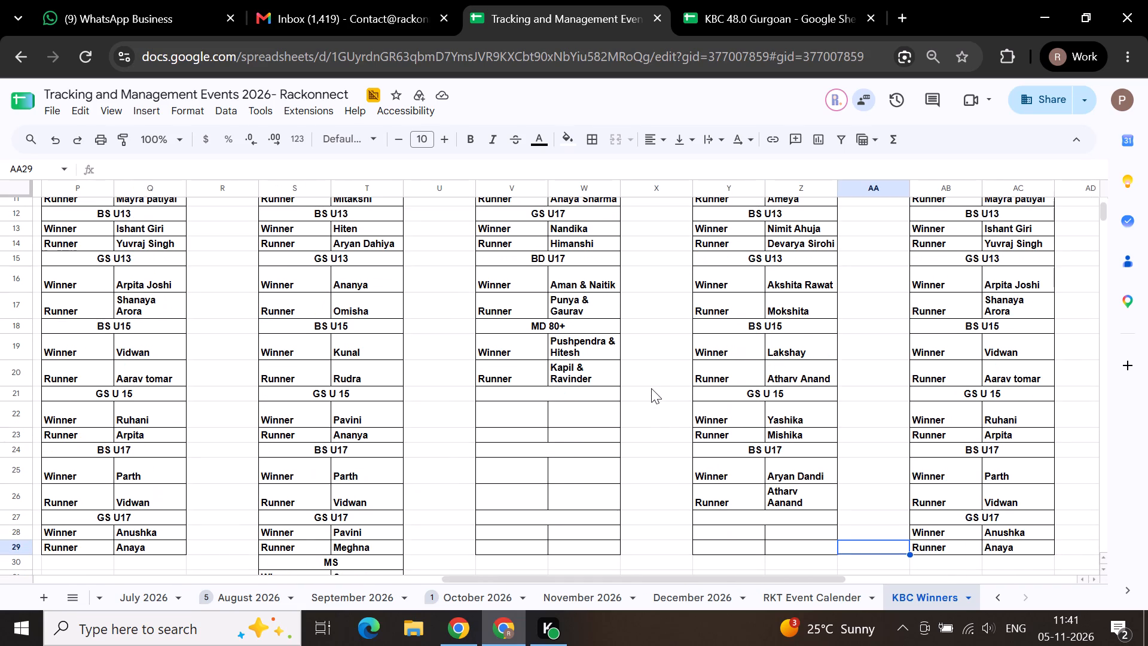
# Look over the KBC 48.0 results table from the top, and return to the MS entry list in the KBC 48.0 Gurgoan spreadsheet.
pyautogui.scroll(4, 651, 388)
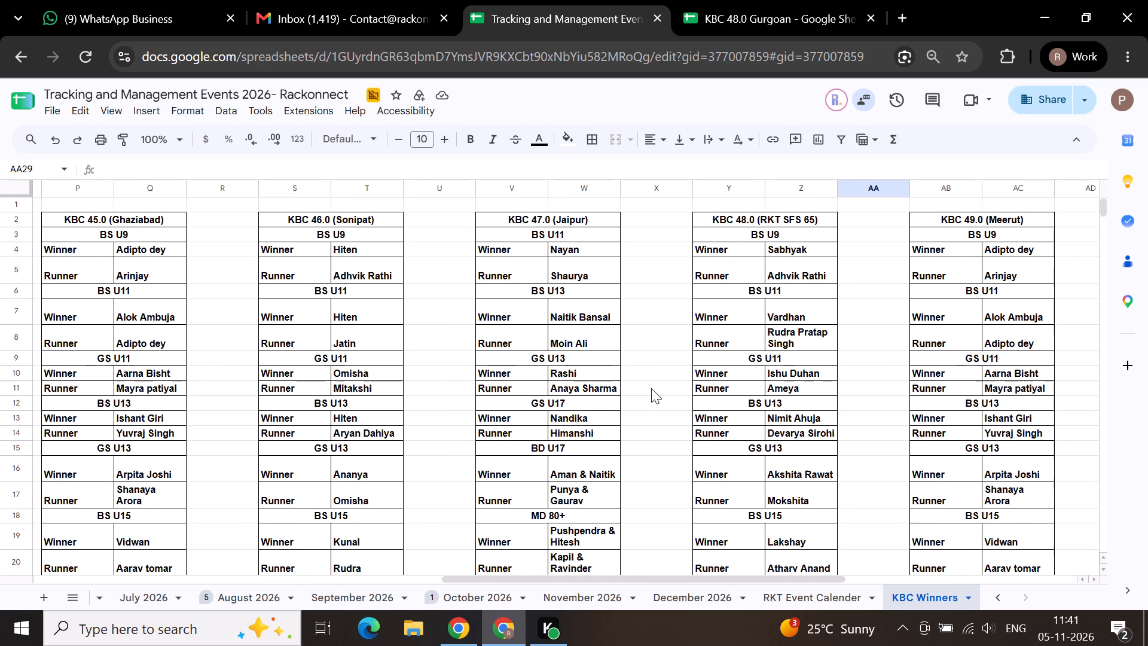
pyautogui.scroll(3, 651, 388)
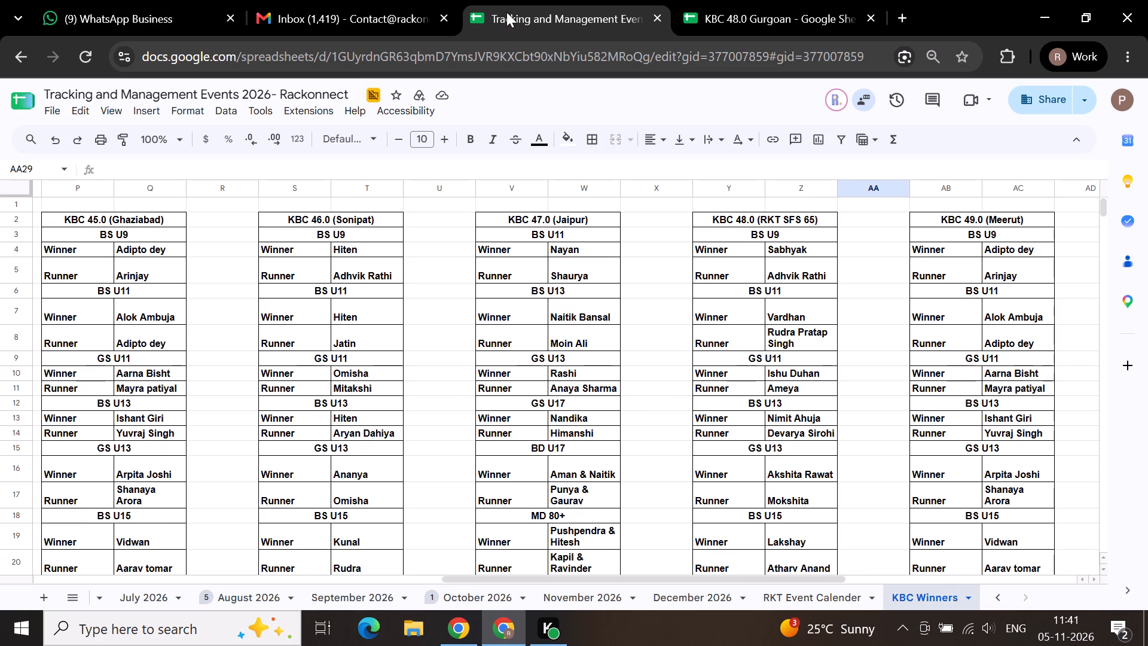
pyautogui.click(733, 16)
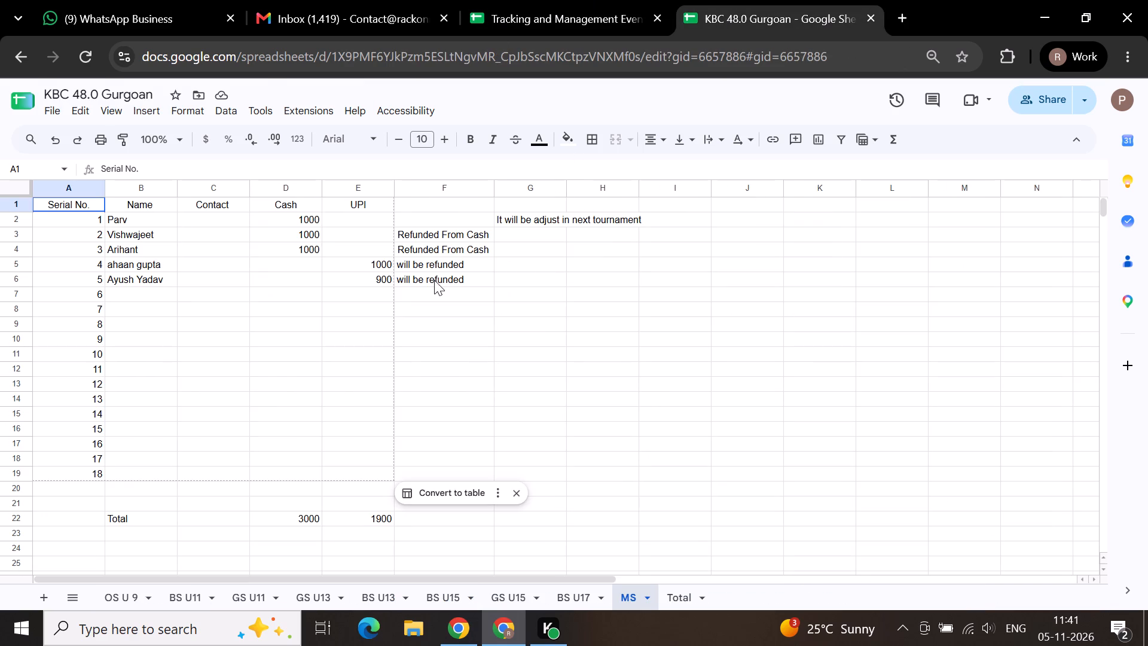
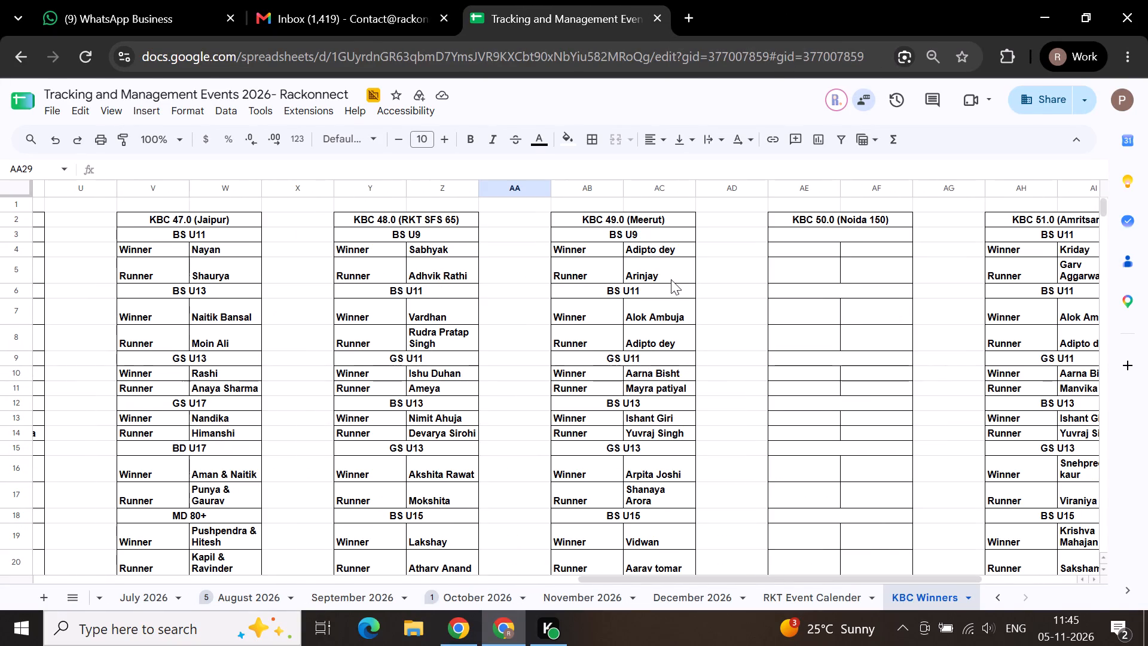
# Select the BS U9 winner's name cell in the KBC 49.0 (Meerut) table.
pyautogui.click(662, 252)
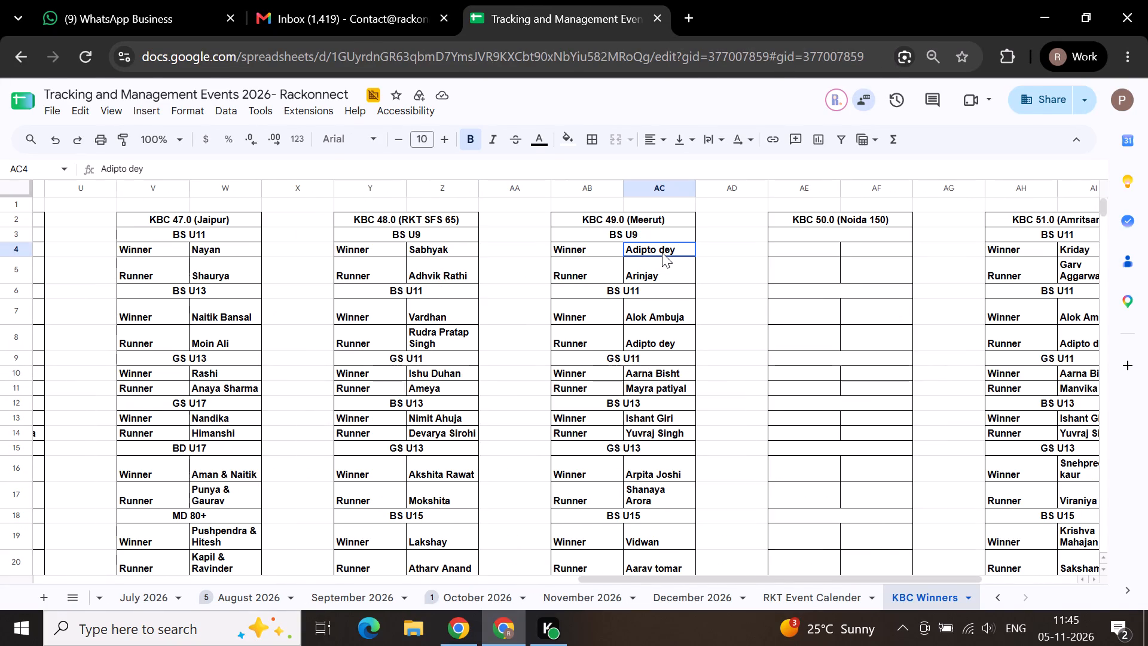
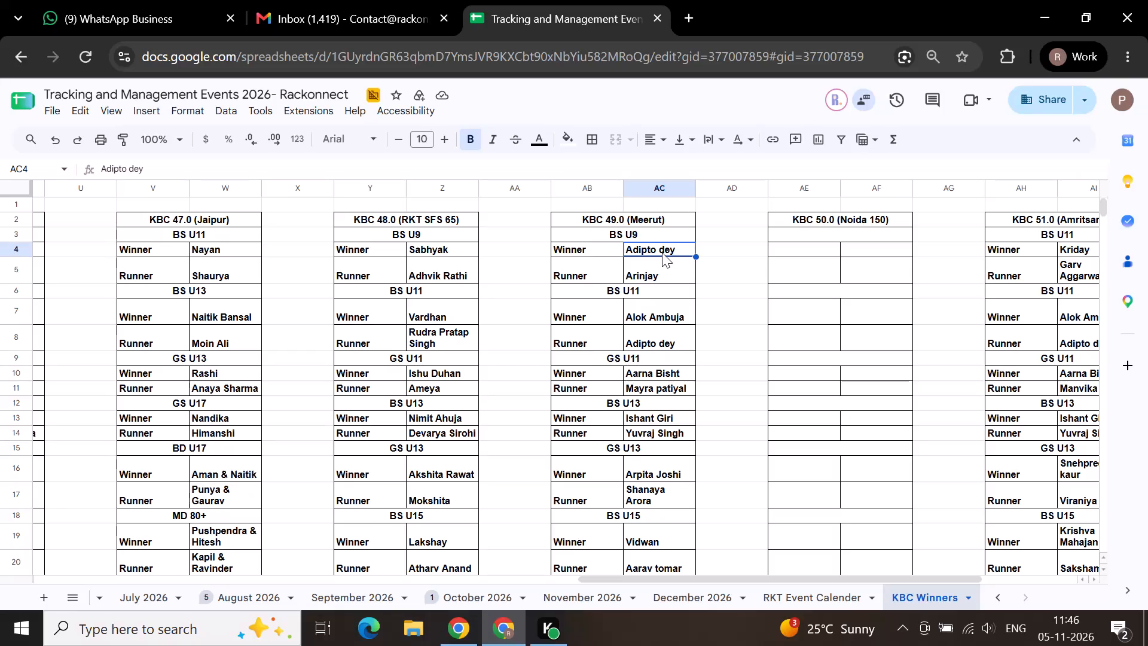
# Start the first category's winner name with "Cha" and change that category's heading to OS U9 in the KBC 49.0 (Meerut) table.
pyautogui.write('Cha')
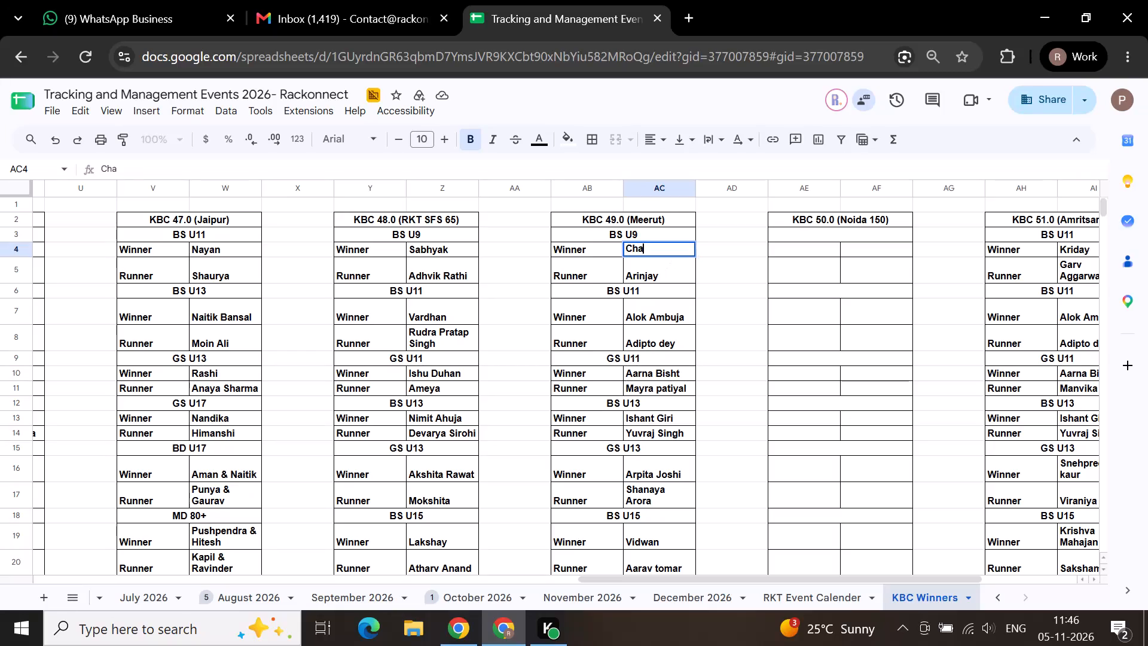
pyautogui.doubleClick(625, 235)
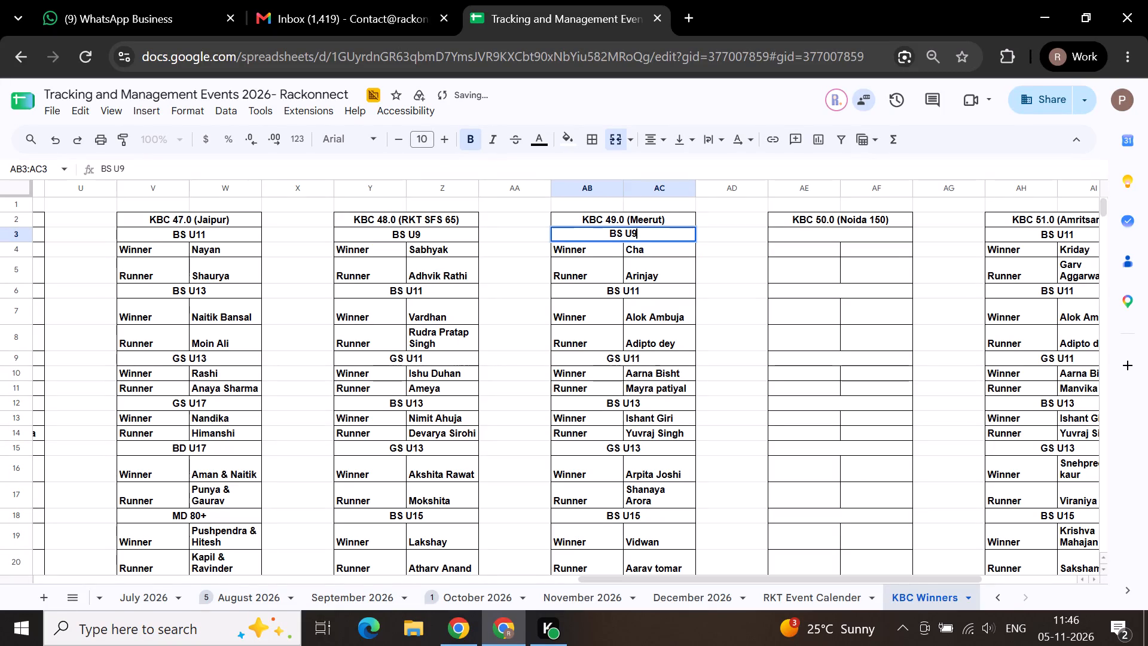
pyautogui.click(620, 230)
pyautogui.press('BackSpace')
pyautogui.press('BackSpace')
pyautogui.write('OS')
# Complete the OS U9 winner's full name in the KBC 49.0 (Meerut) table.
pyautogui.click(651, 252)
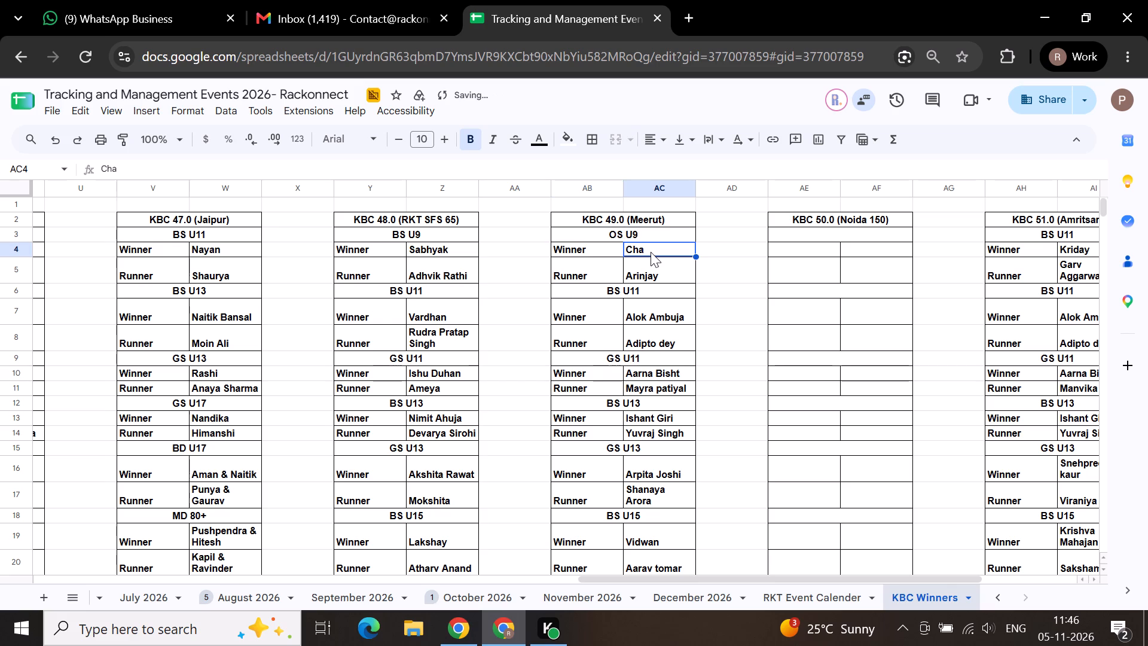
pyautogui.doubleClick(651, 252)
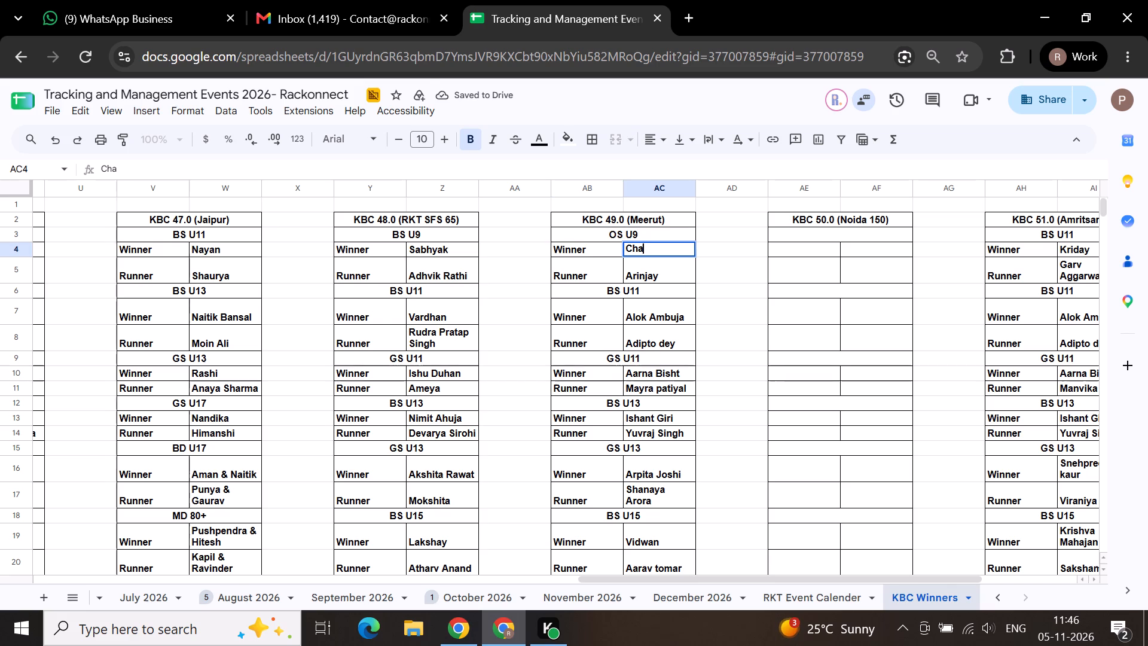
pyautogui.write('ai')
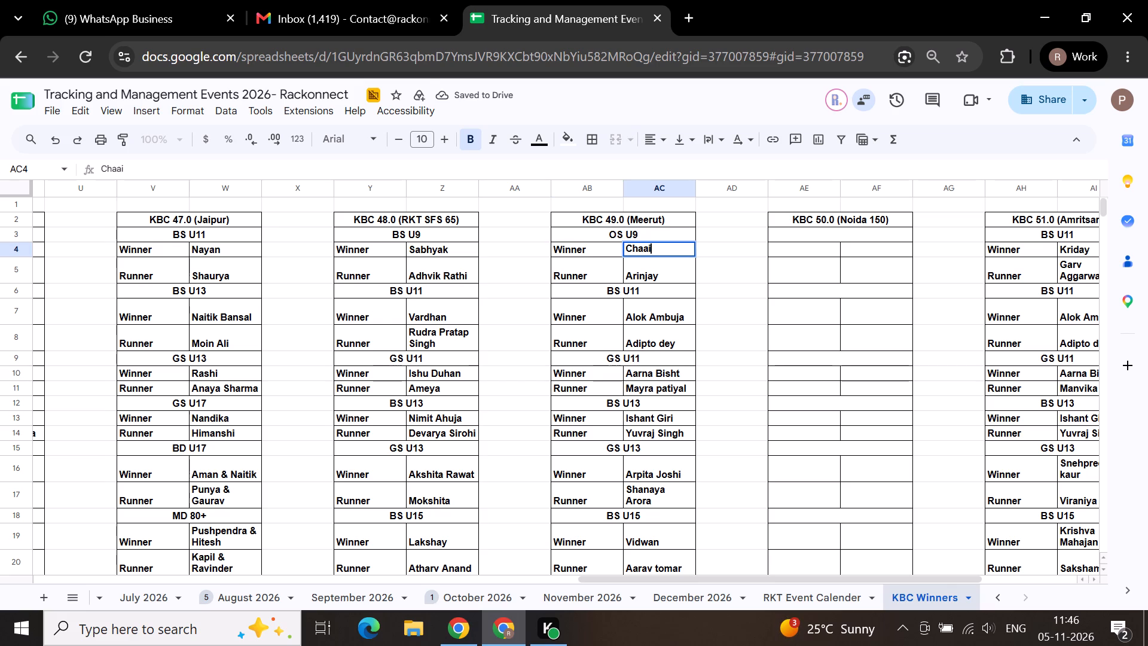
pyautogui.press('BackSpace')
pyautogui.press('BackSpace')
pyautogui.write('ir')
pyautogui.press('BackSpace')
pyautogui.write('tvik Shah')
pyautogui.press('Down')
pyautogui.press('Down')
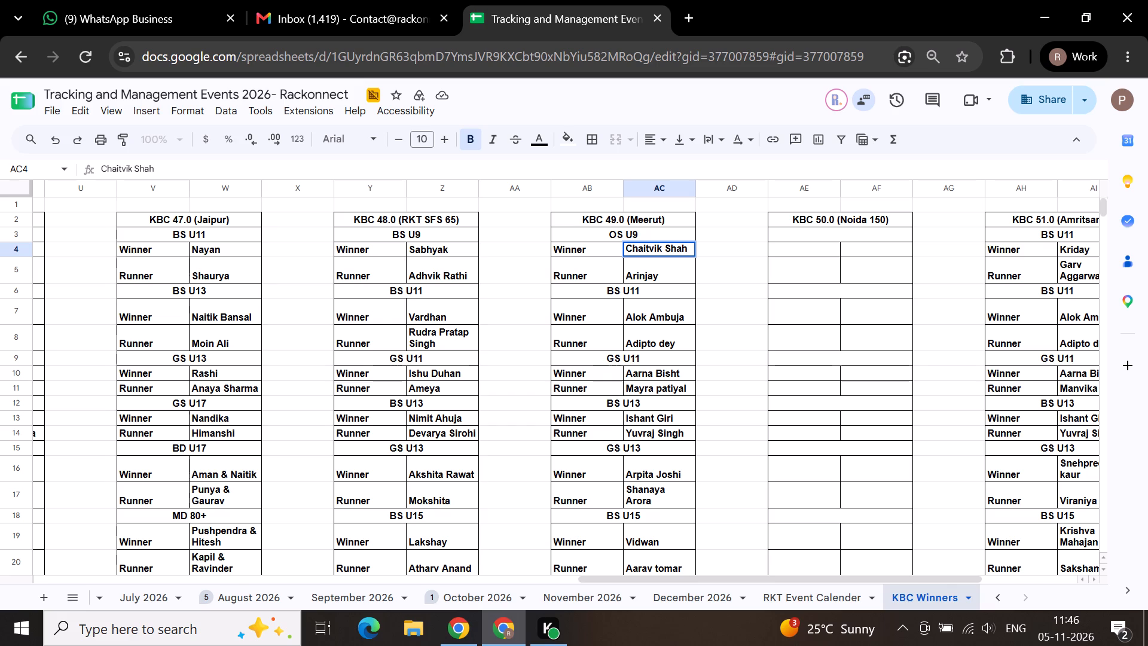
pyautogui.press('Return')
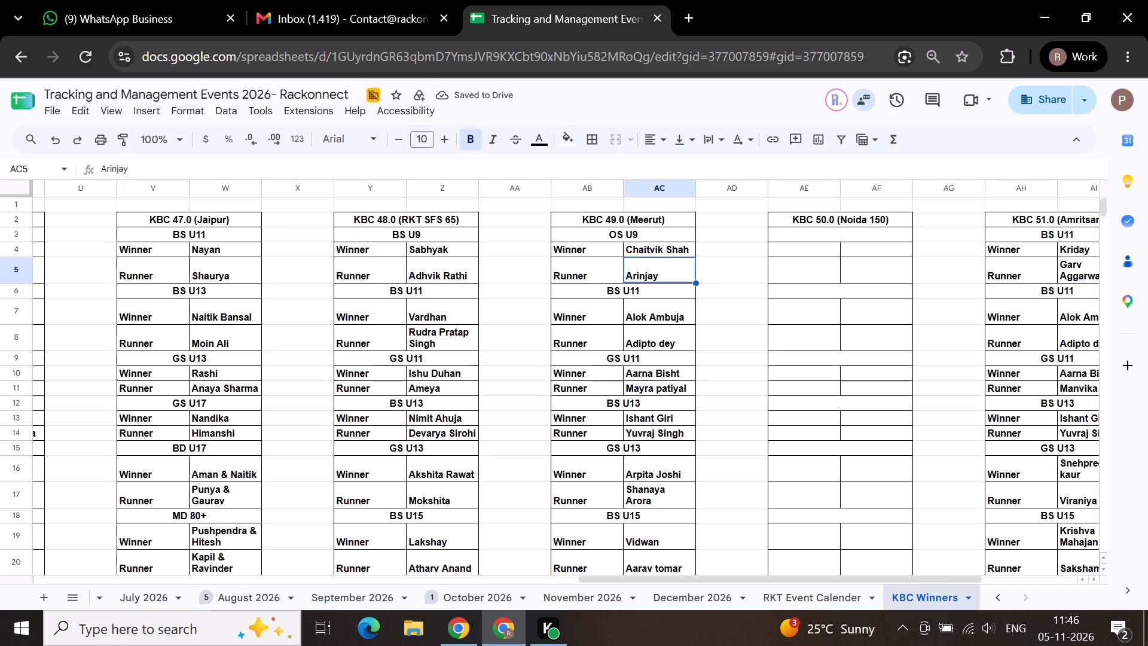
# Replace the OS U9 runner-up in the KBC 49.0 (Meerut) table with Vanya.
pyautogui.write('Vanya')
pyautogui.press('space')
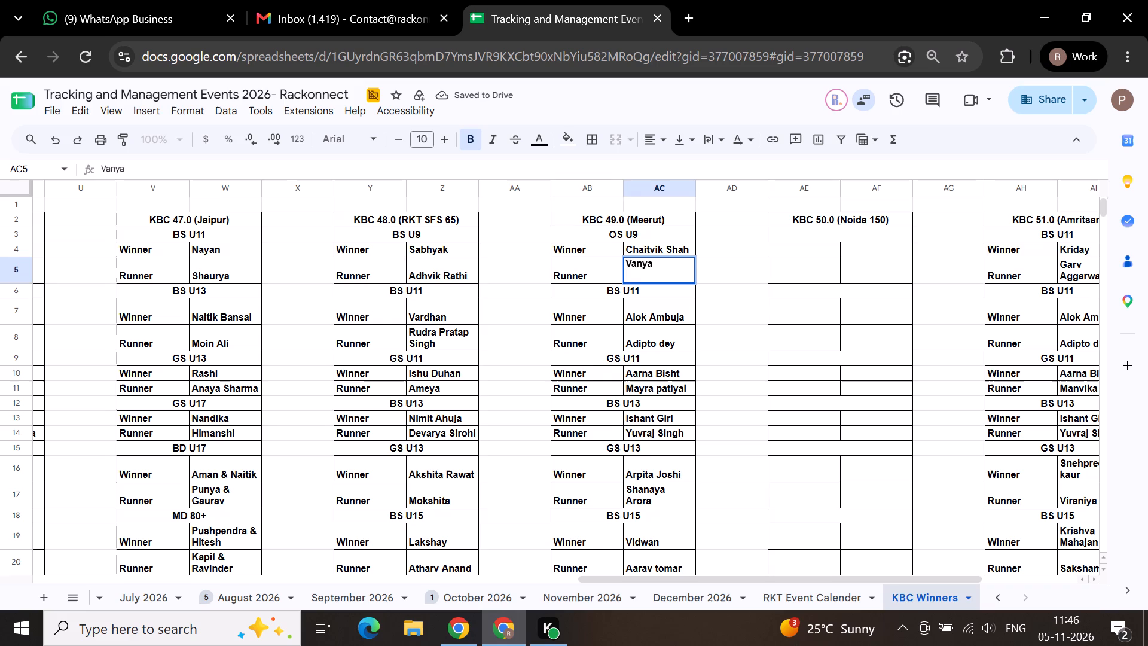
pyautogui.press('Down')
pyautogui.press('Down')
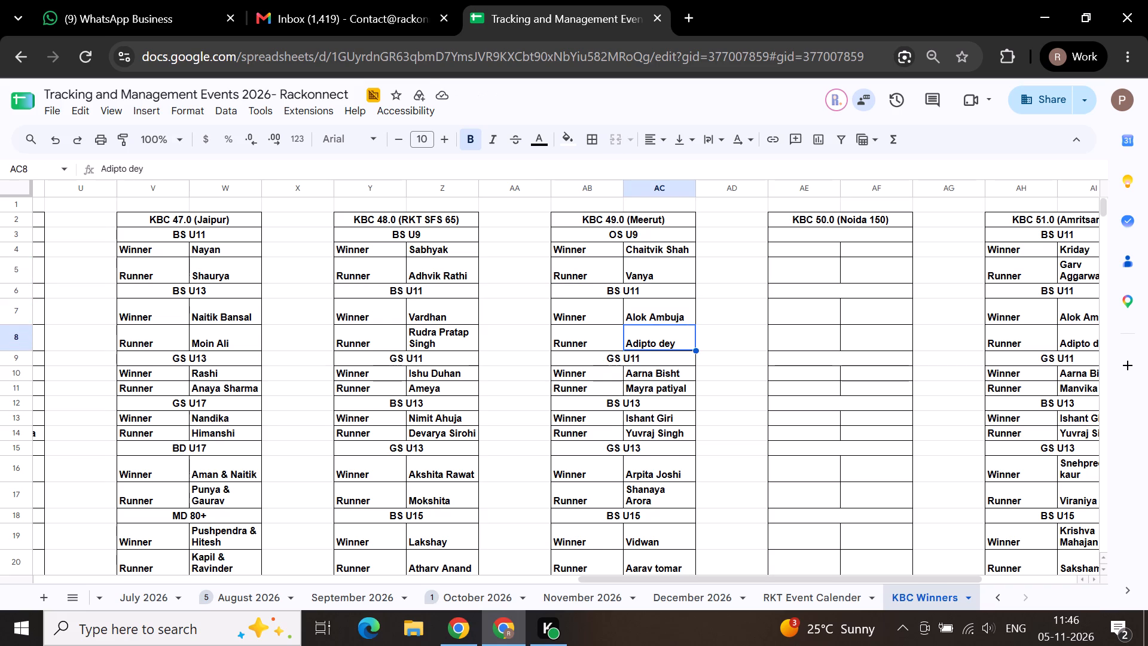
# Change the GS U11 category heading in the KBC 49.0 (Meerut) table to GS U13.
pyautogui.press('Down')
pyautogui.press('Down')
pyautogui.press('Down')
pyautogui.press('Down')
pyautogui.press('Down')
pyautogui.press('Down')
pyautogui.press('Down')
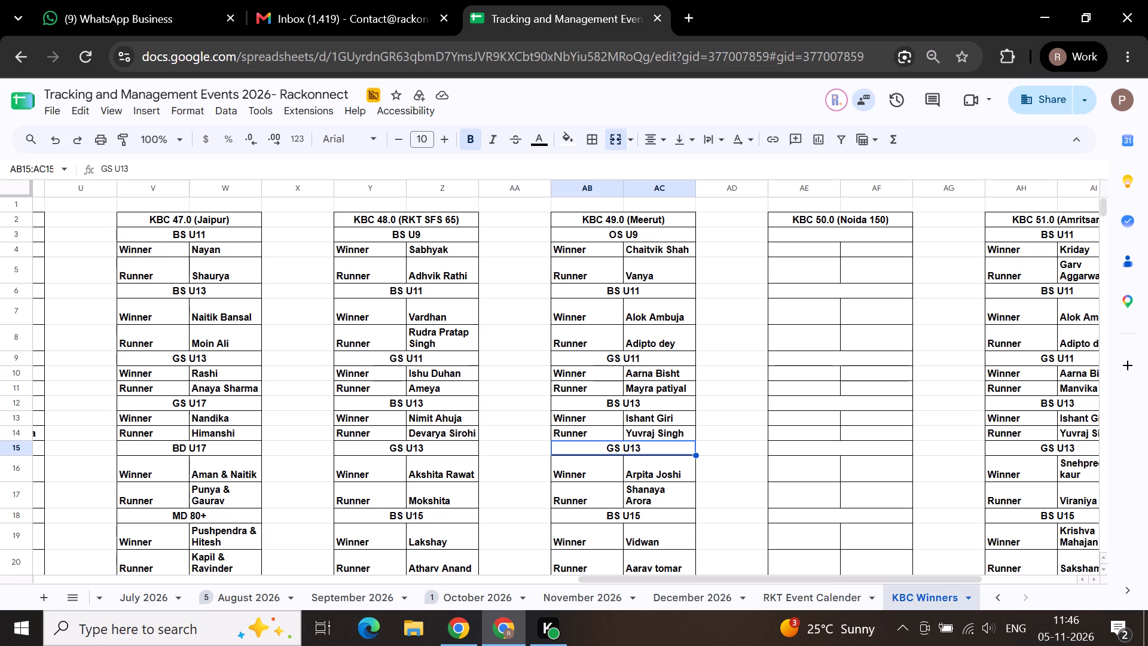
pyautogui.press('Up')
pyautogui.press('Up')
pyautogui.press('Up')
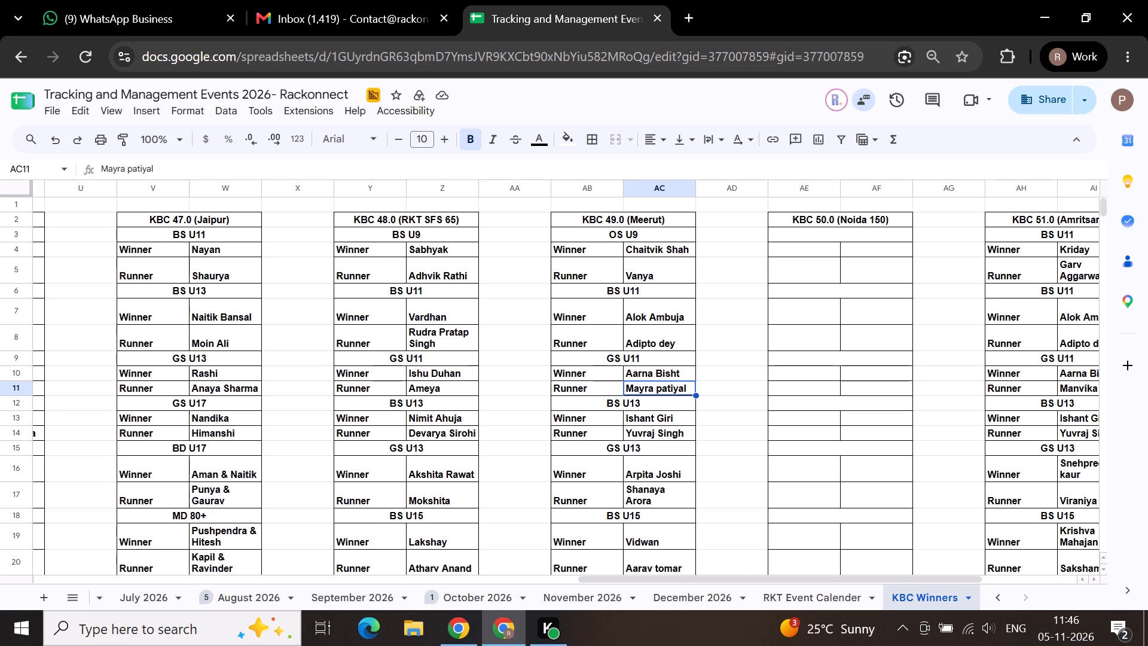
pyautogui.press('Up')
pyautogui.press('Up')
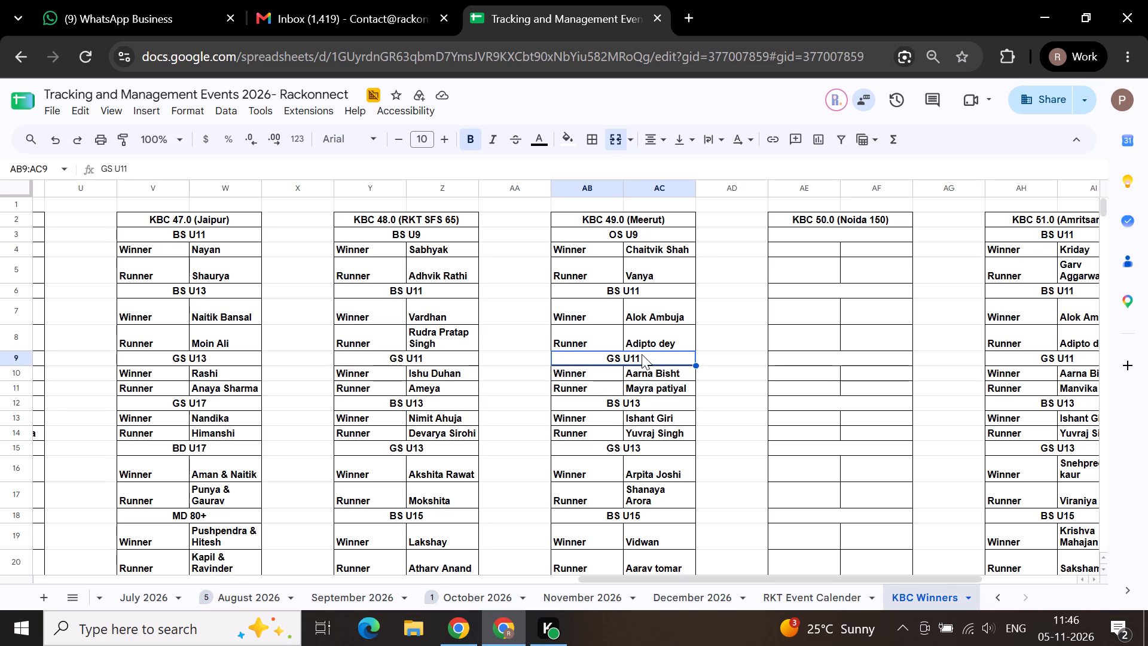
pyautogui.doubleClick(642, 357)
pyautogui.press('BackSpace')
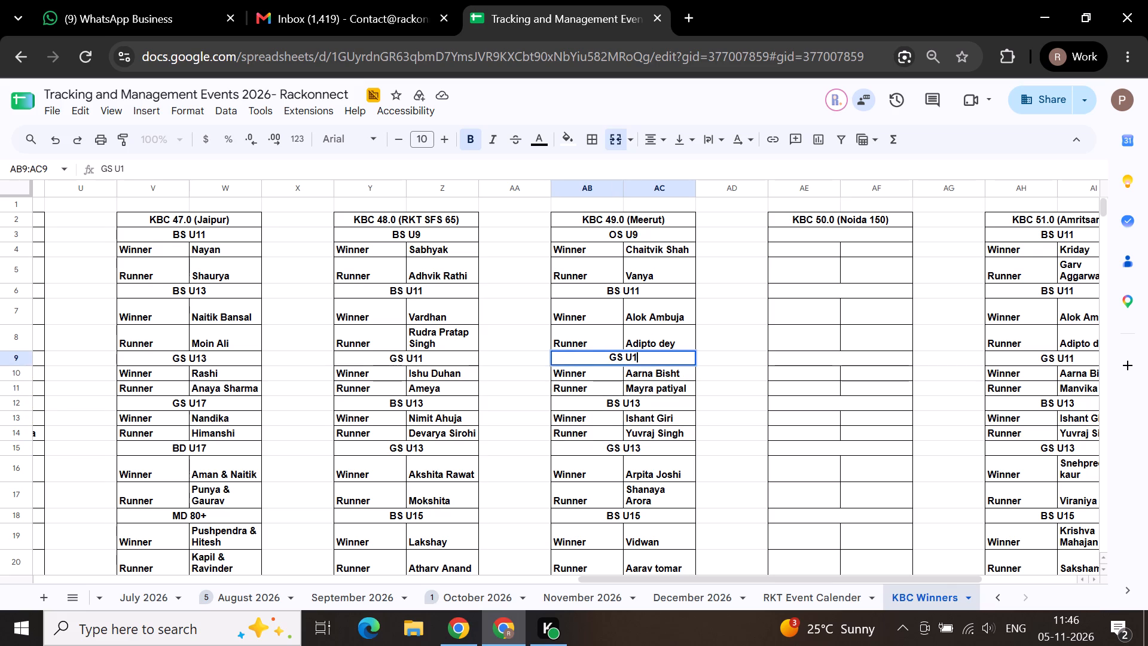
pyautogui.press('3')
# Replace the winner's name under the upper GS U13 heading of KBC 49.0 (Meerut) with the correct player's full name.
pyautogui.click(642, 375)
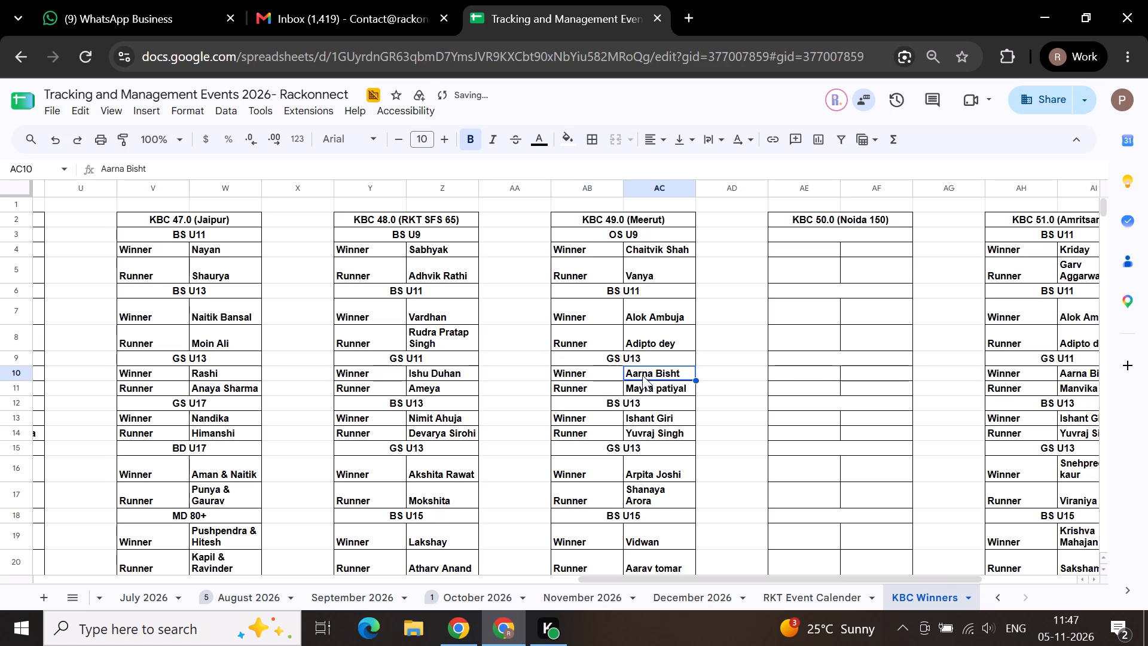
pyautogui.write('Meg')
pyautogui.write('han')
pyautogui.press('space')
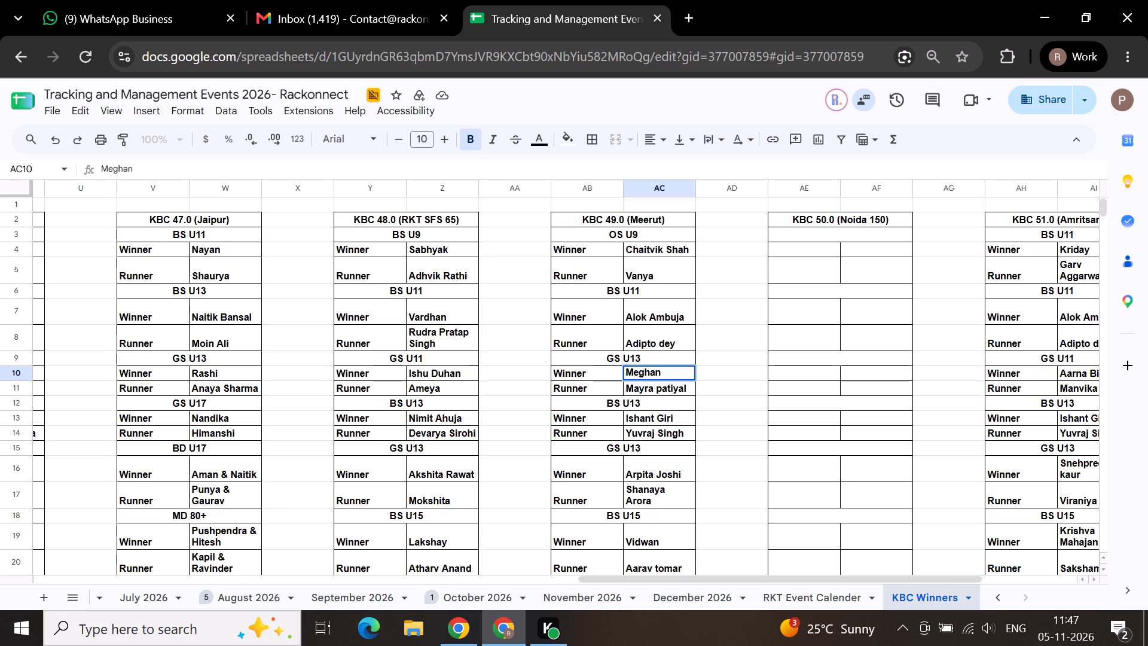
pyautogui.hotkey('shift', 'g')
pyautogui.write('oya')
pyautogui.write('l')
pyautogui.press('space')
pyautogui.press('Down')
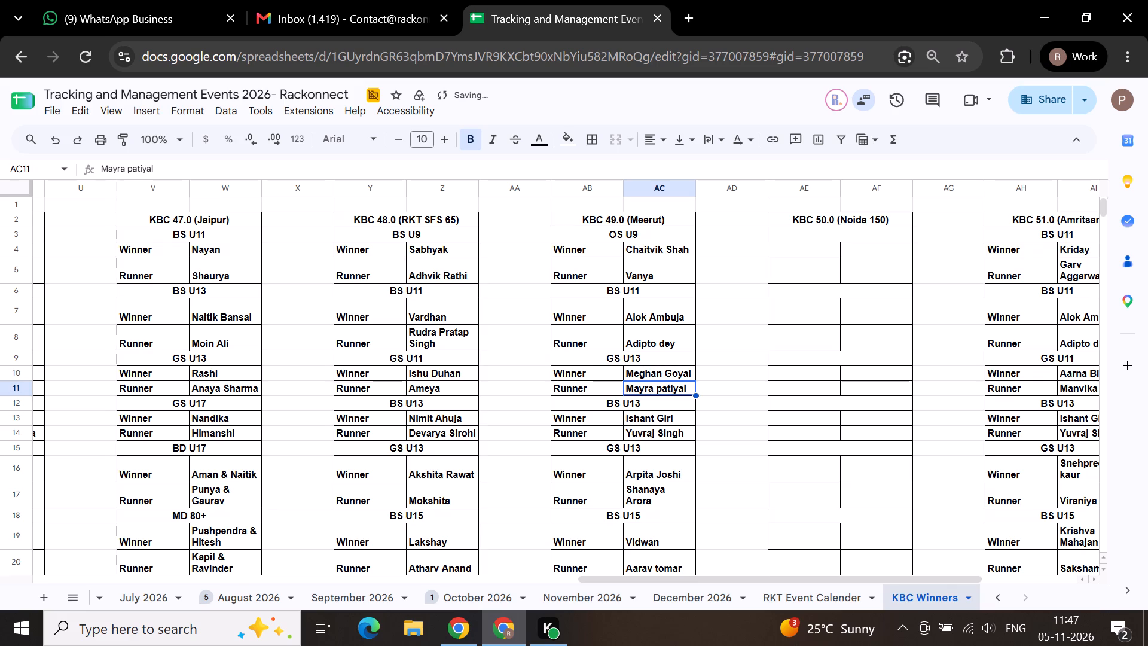
# Replace the runner-up's name under the upper GS U13 heading of KBC 49.0 (Meerut) with the correct player's full name.
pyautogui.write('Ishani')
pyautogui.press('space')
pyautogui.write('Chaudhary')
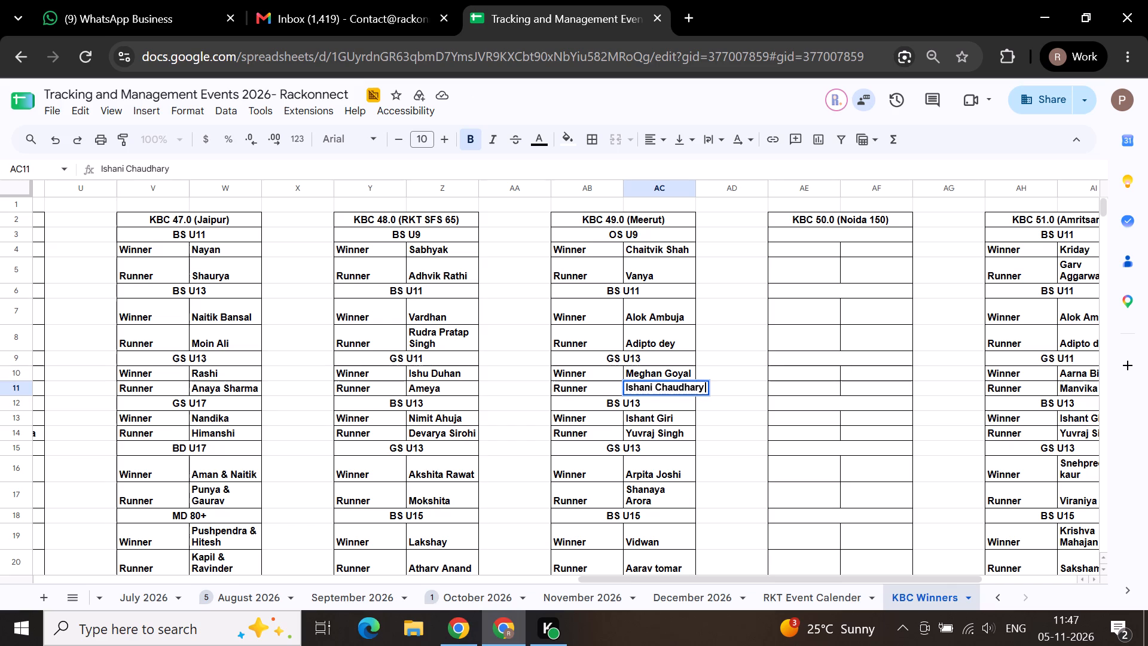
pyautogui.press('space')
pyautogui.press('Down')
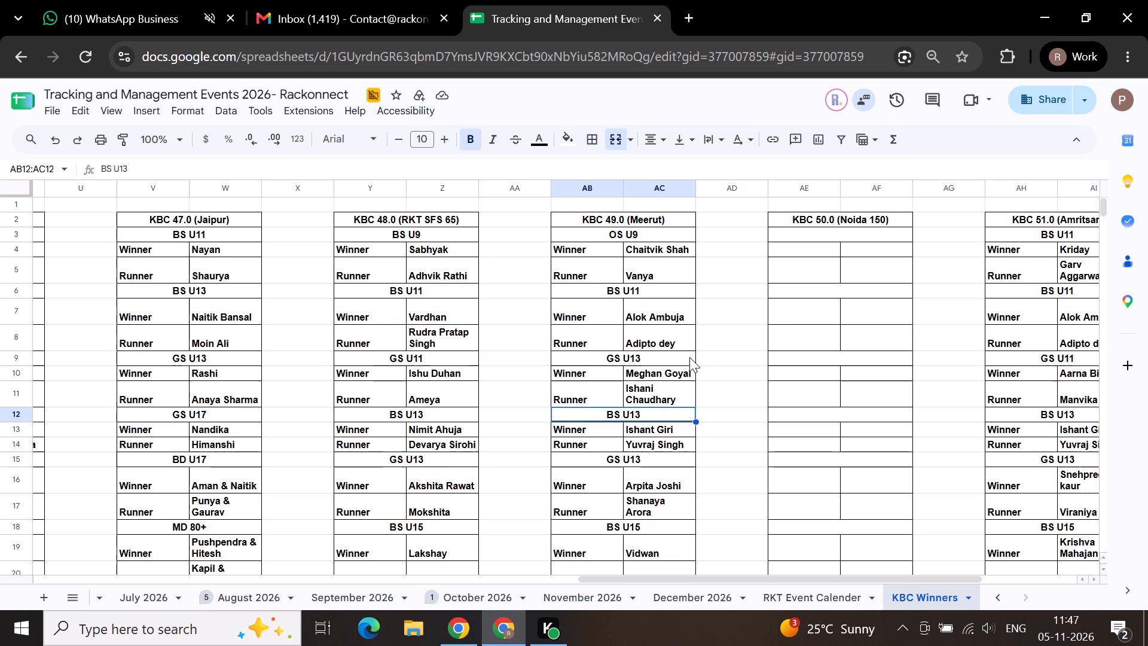
# Replace the BS U11 winner's name in the KBC 49.0 (Meerut) table with the correct player's full name.
pyautogui.click(636, 313)
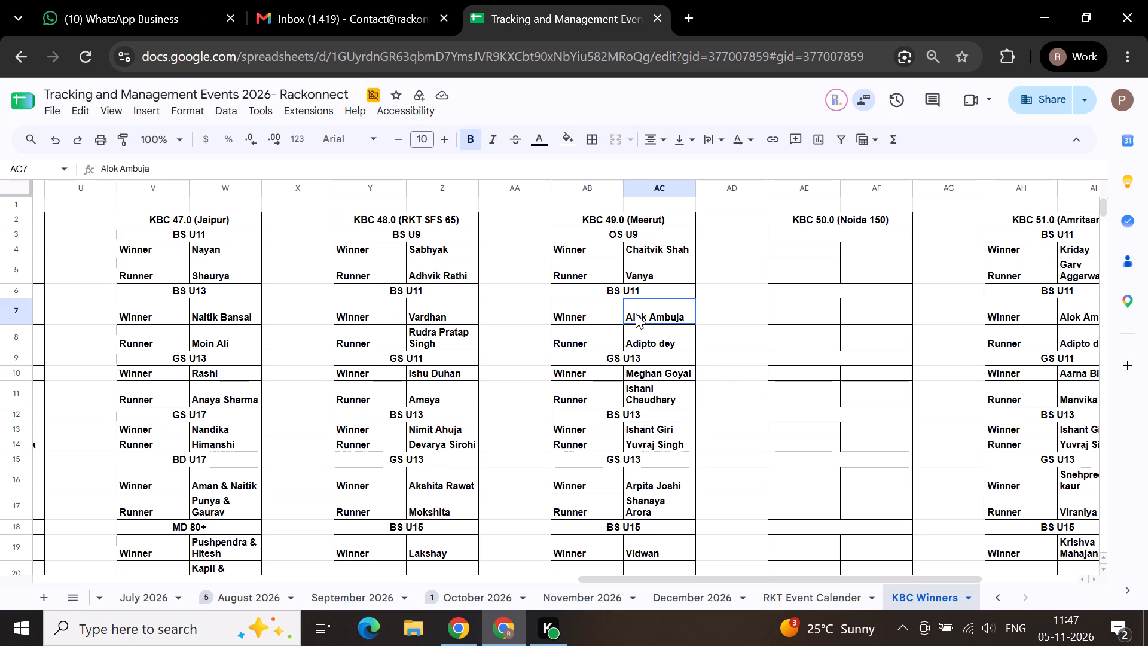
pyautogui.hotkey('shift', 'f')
pyautogui.press('BackSpace')
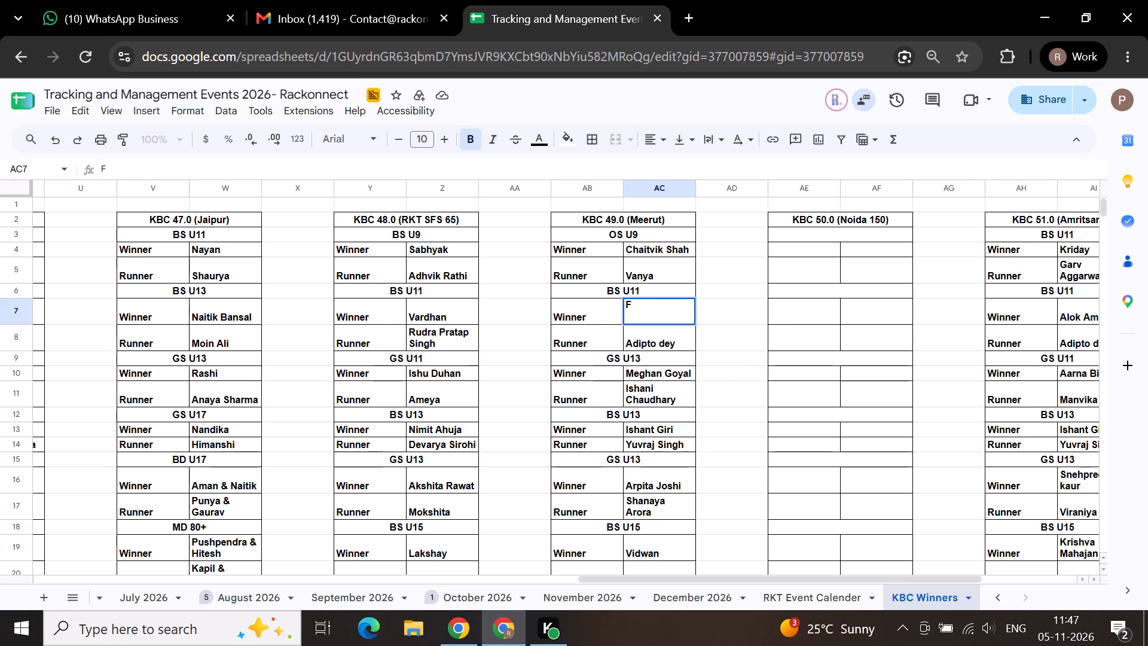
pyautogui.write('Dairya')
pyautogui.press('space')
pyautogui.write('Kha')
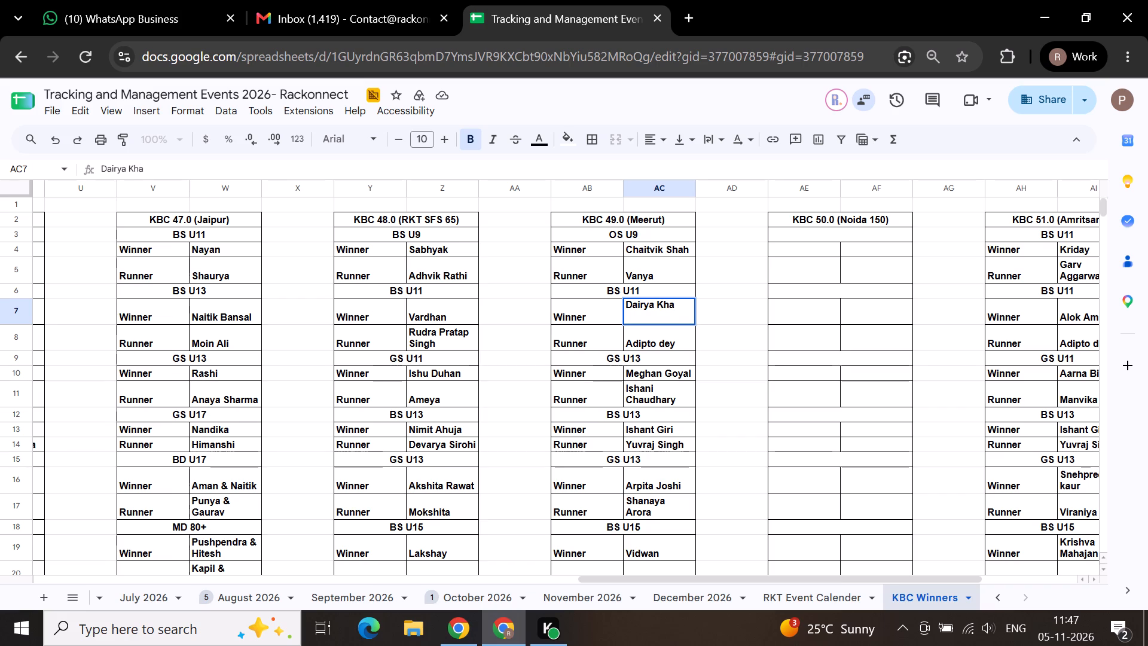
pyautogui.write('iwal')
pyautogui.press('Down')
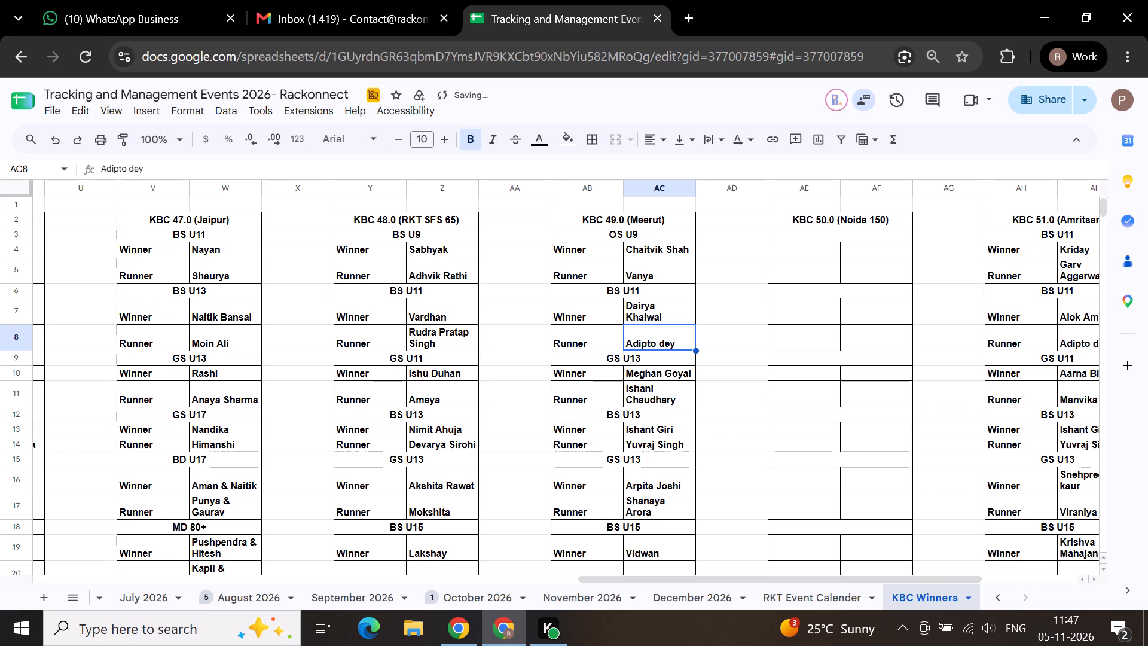
# Replace the BS U11 runner-up's name in the KBC 49.0 (Meerut) table with the correct player's full name.
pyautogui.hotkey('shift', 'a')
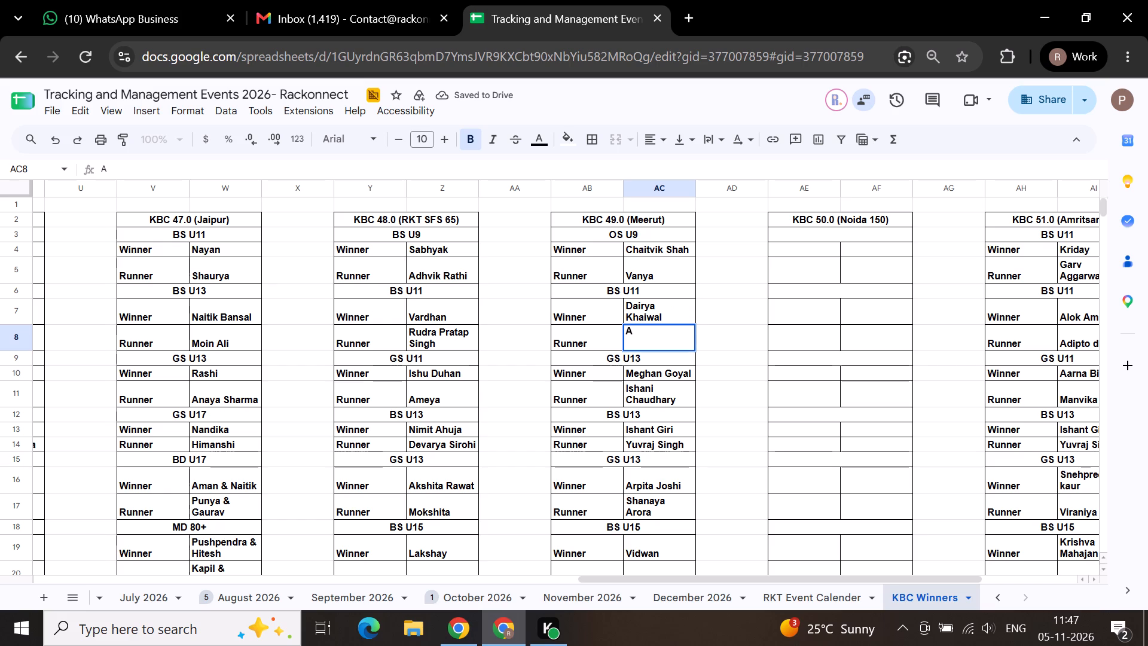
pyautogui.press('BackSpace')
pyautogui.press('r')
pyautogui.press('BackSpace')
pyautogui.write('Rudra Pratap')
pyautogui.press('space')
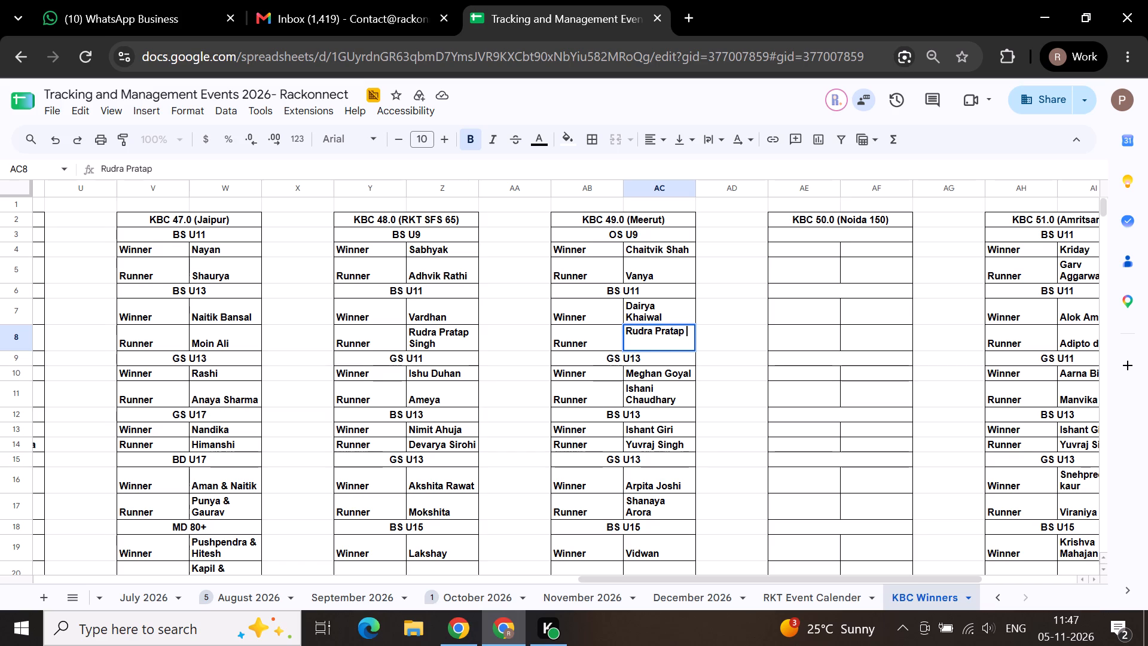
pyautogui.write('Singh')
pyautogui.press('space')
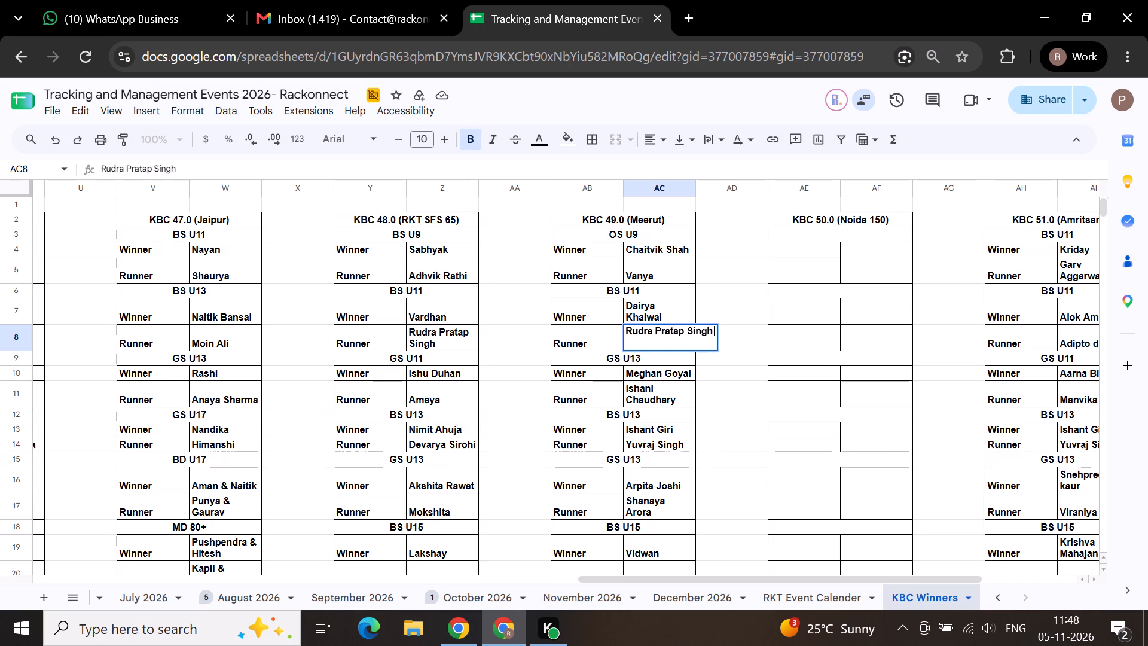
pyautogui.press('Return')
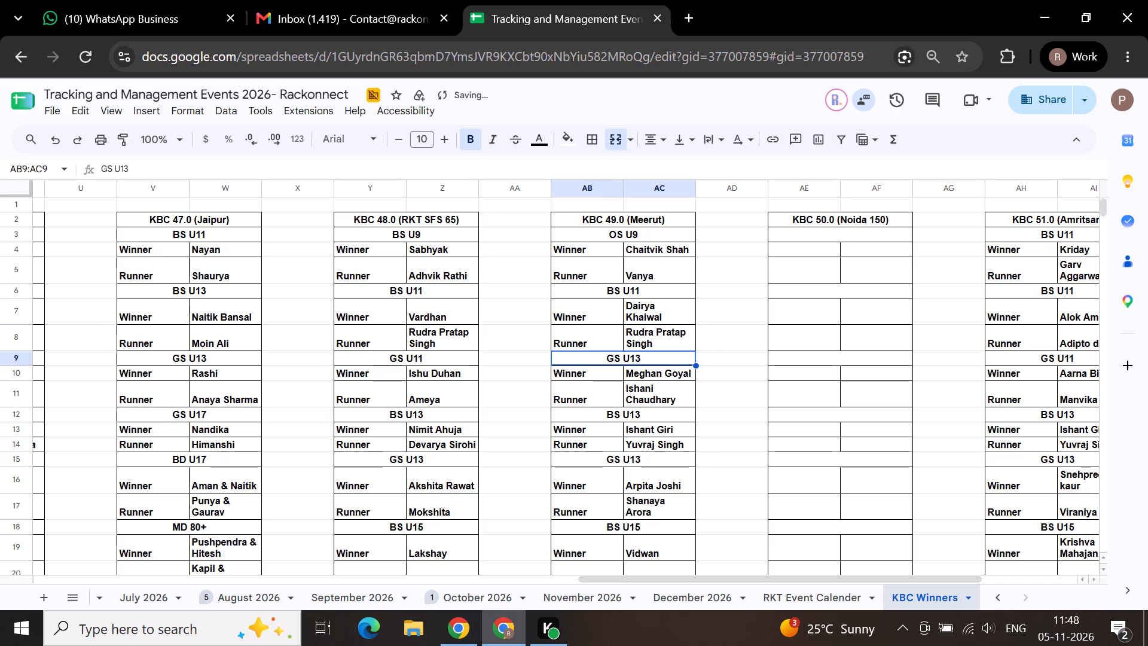
# Replace the BS U13 runner-up's name in the KBC 49.0 (Meerut) table with the correct player's full name.
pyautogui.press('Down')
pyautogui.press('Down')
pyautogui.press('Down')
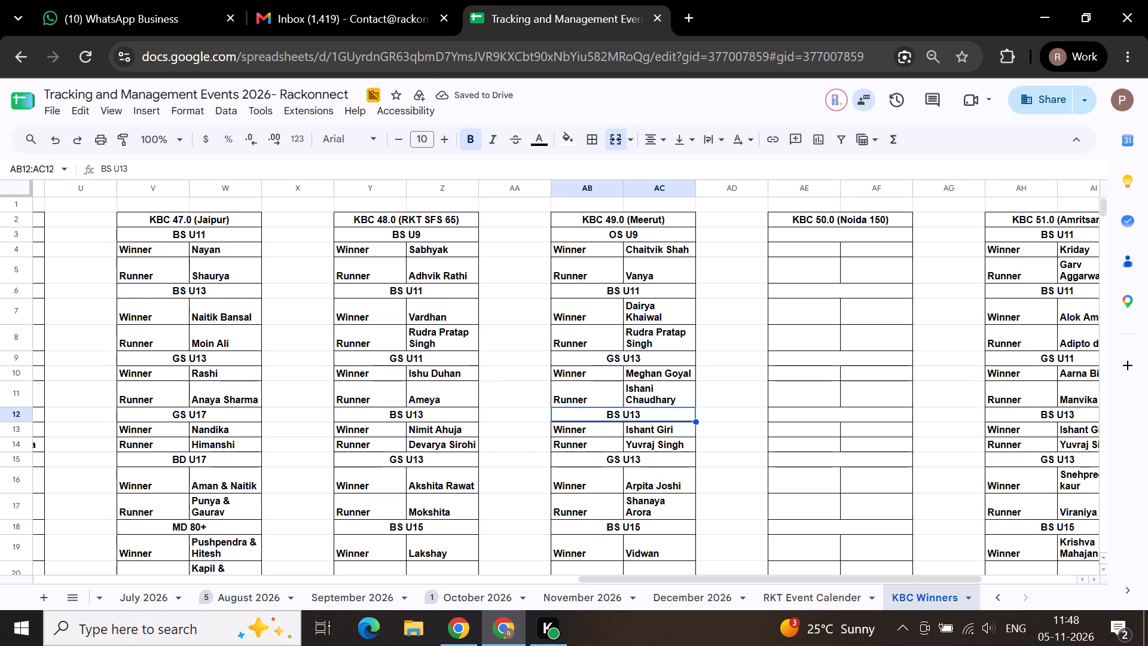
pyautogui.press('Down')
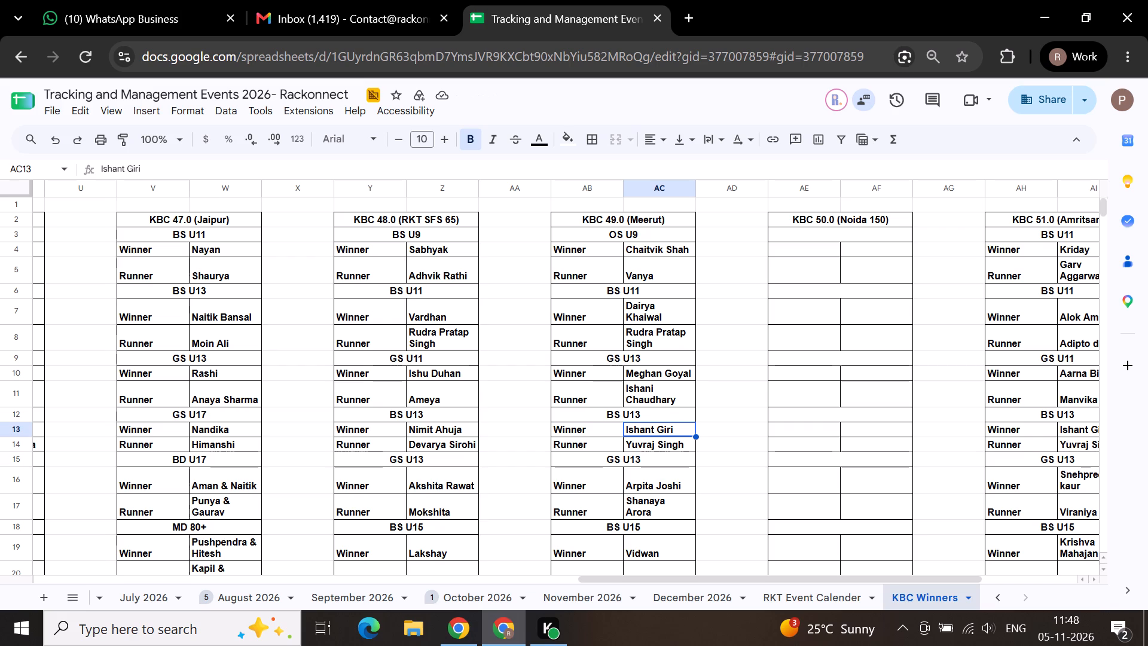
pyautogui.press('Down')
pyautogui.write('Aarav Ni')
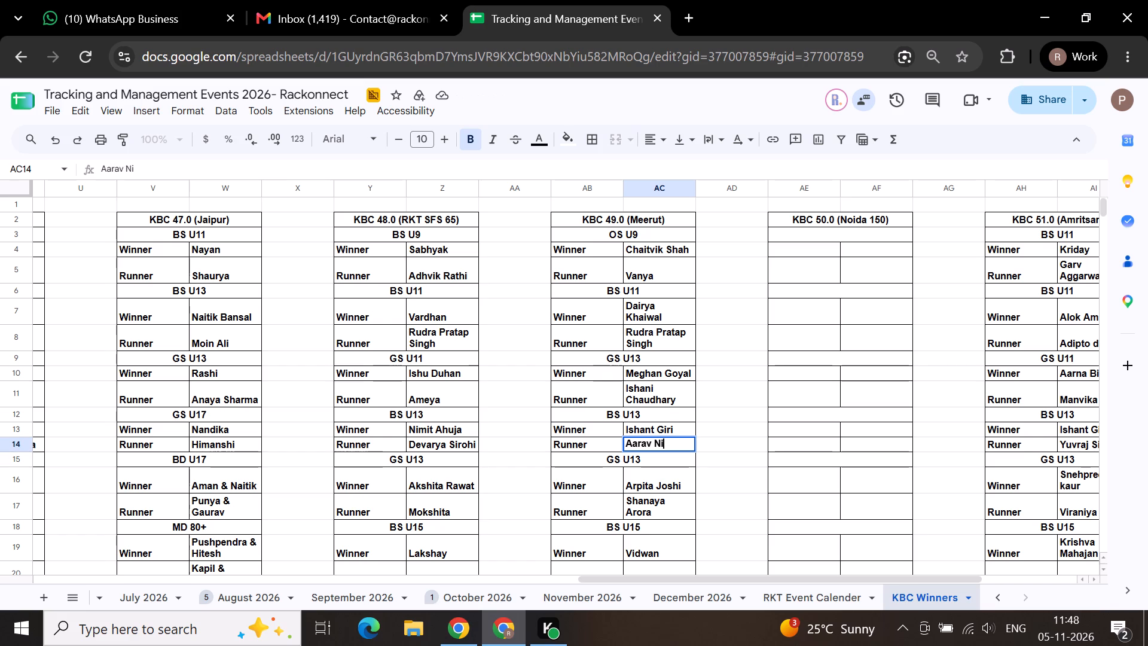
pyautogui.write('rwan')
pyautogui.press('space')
# Replace the BS U13 winner's name in the KBC 49.0 (Meerut) table with the correct player's full name.
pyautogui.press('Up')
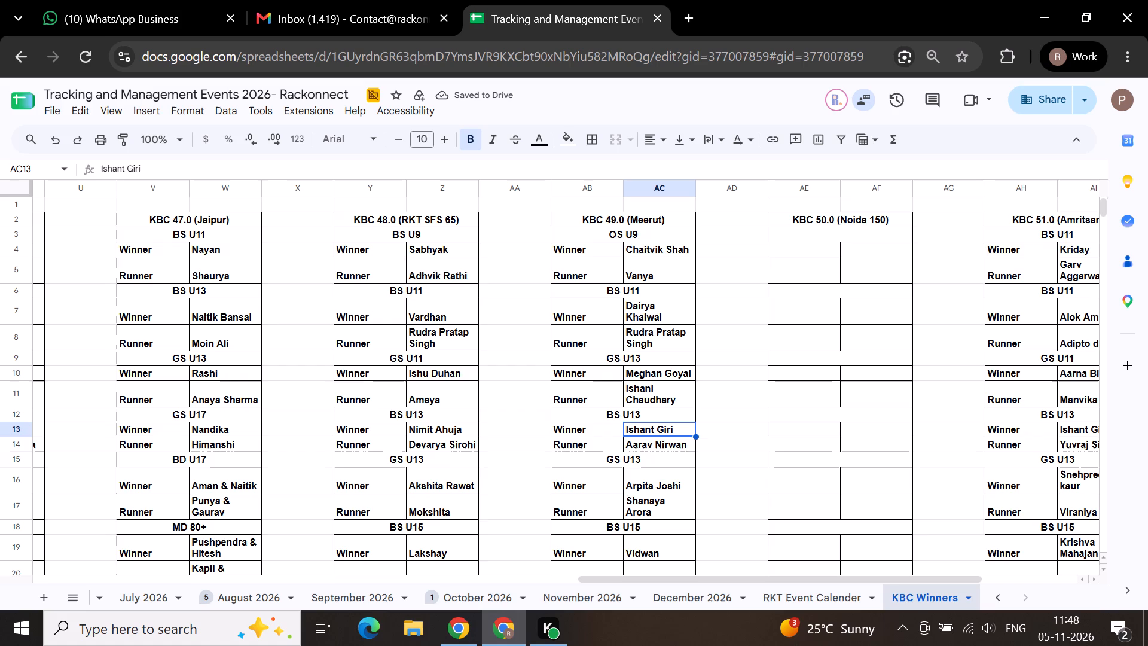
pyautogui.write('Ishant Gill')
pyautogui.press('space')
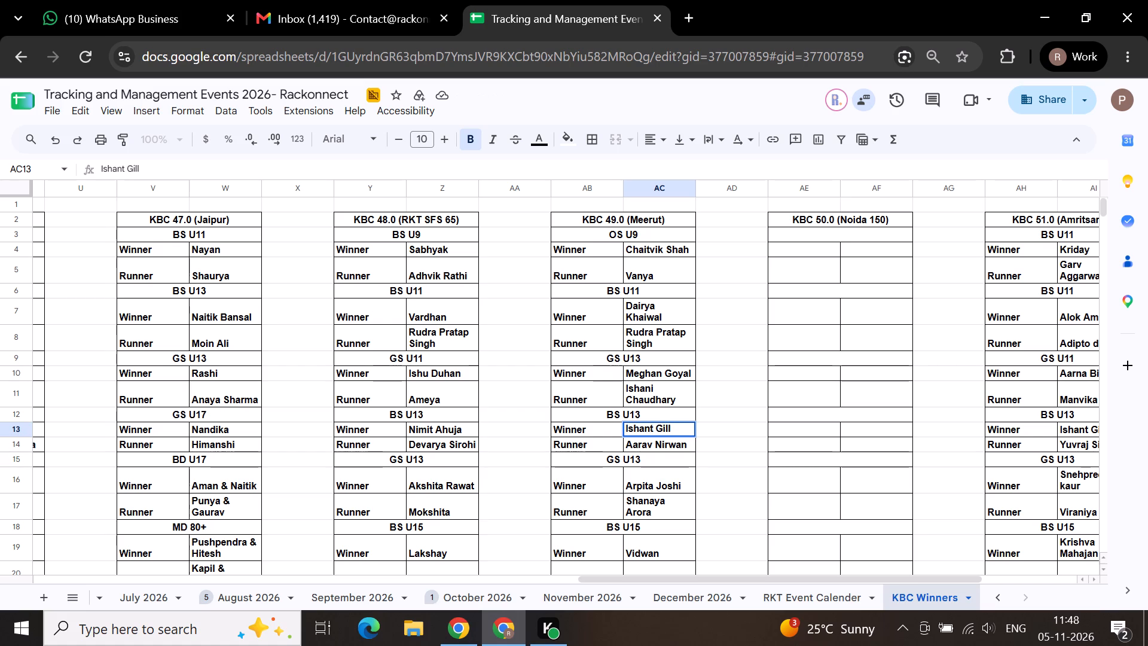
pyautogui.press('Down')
# Change the lower GS U13 category heading of KBC 49.0 (Meerut) to BS U15.
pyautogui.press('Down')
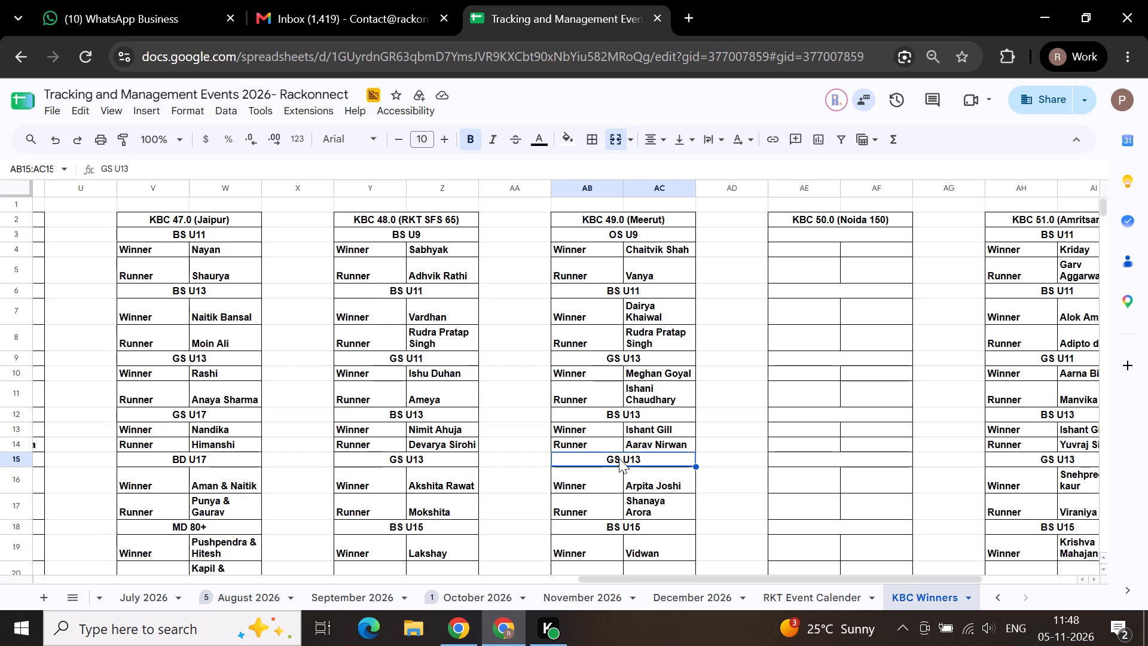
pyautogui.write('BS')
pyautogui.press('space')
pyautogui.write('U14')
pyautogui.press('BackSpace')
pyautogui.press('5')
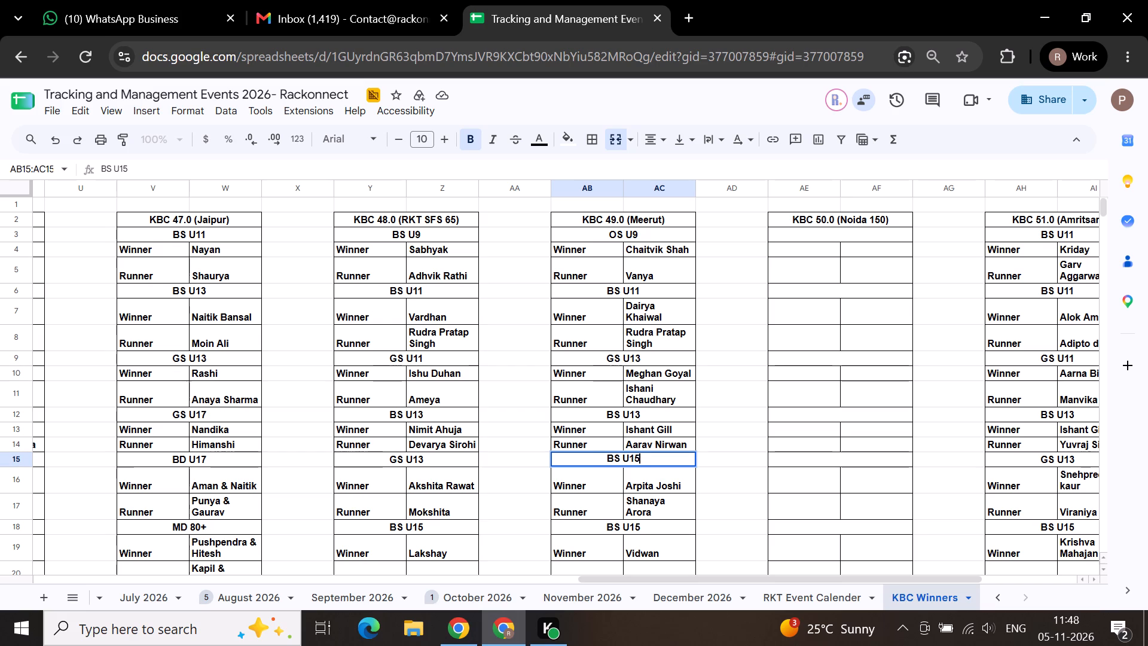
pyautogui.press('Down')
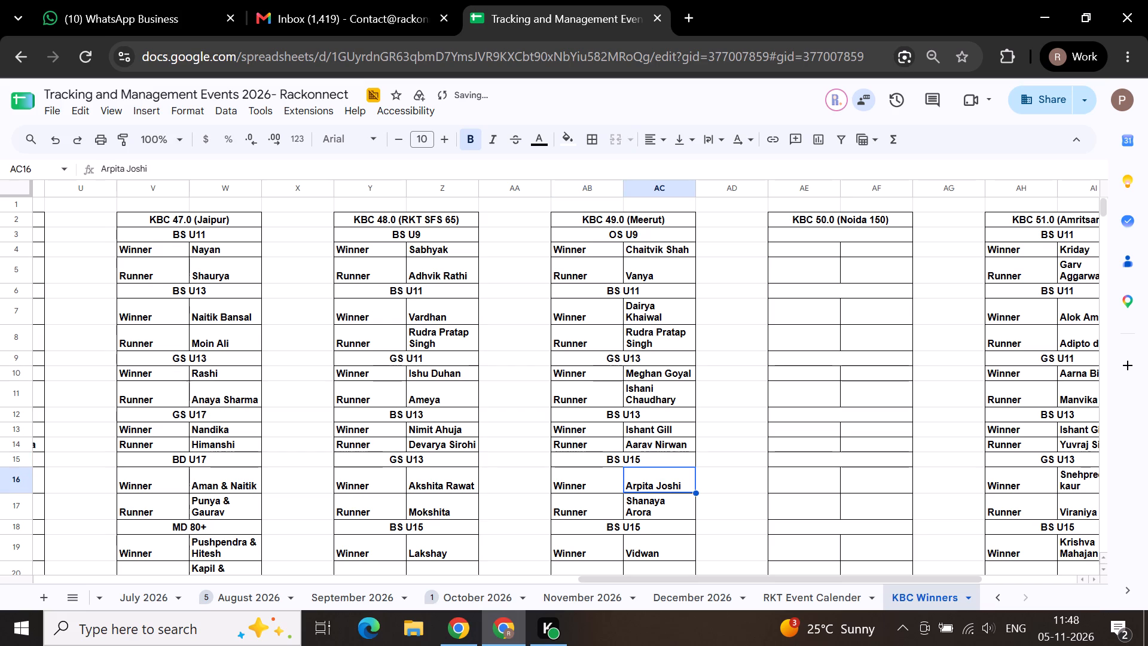
# Replace the winner's name under the upper BS U15 heading of KBC 49.0 (Meerut) with the correct player's full name.
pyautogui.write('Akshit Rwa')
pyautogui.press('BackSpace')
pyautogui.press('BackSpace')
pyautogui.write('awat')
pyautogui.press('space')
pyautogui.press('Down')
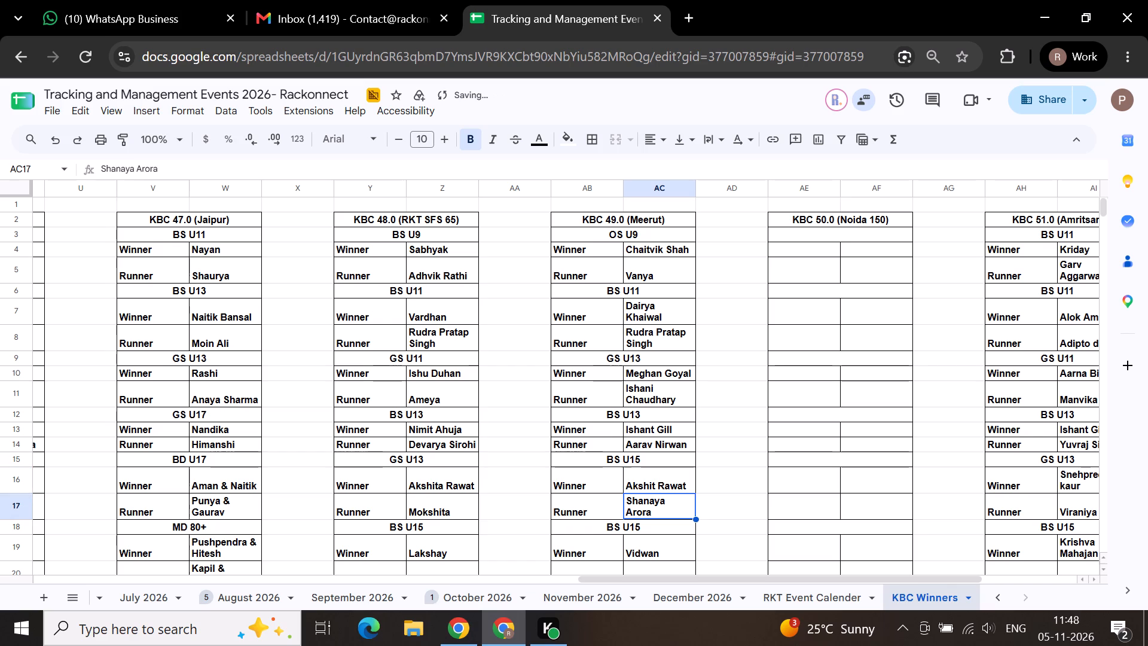
# Replace the runner-up's name under the upper BS U15 heading of KBC 49.0 (Meerut) with the correct player's full name.
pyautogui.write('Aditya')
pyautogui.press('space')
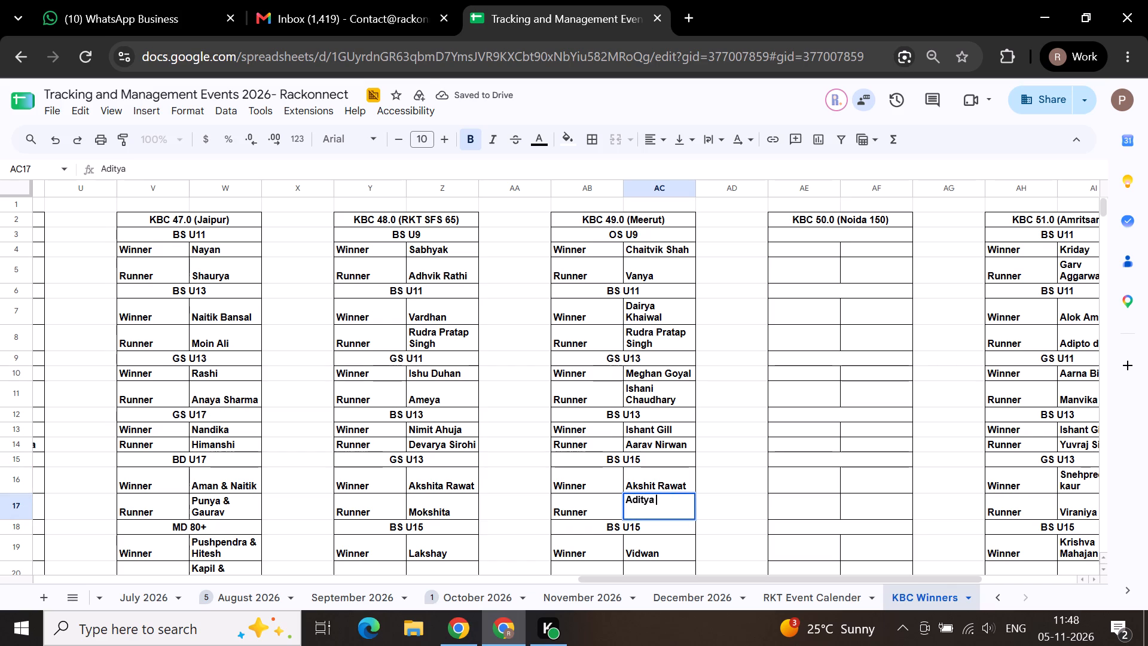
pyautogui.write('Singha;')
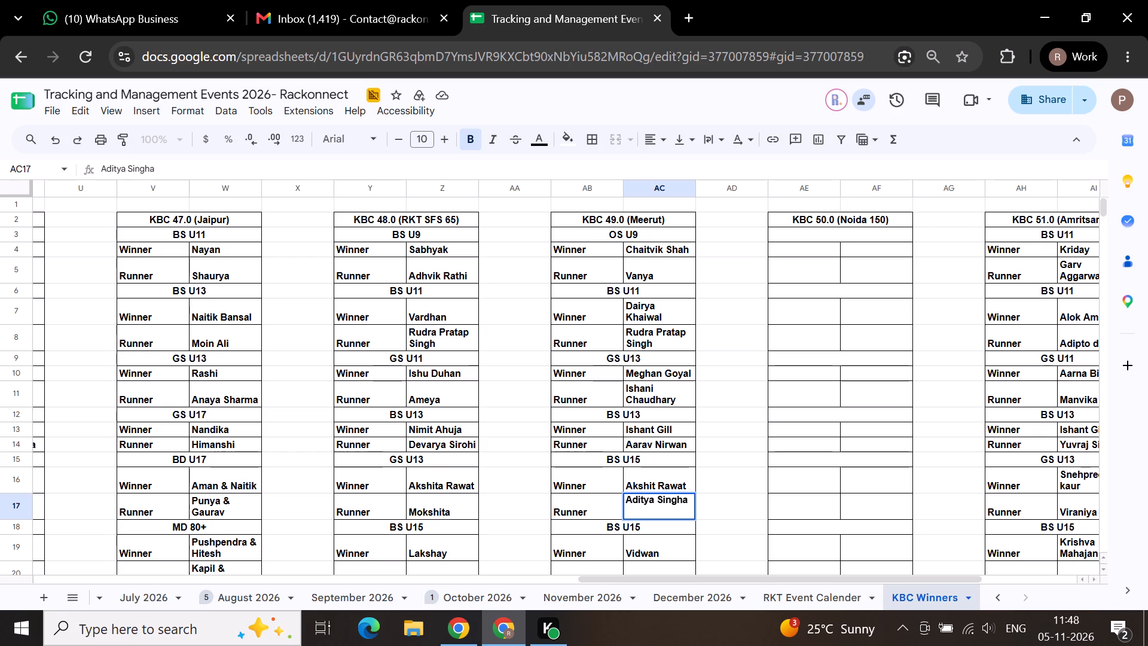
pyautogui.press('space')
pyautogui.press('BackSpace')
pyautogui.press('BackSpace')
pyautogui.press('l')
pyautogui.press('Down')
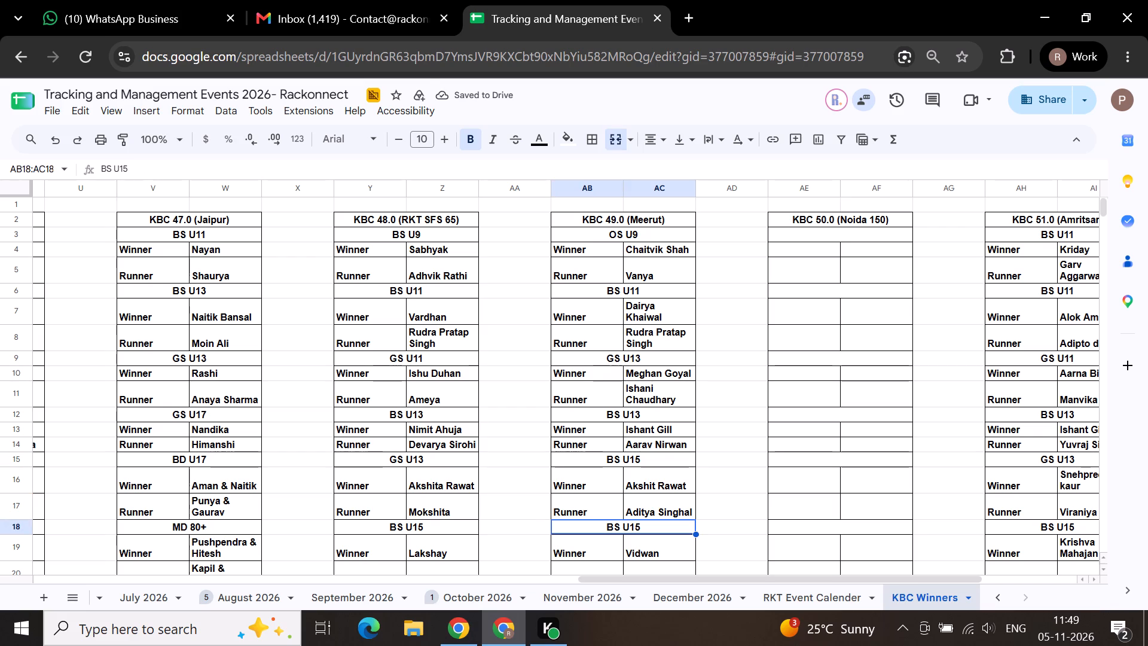
# Change the lower BS U15 category heading of KBC 49.0 (Meerut) to BS U17.
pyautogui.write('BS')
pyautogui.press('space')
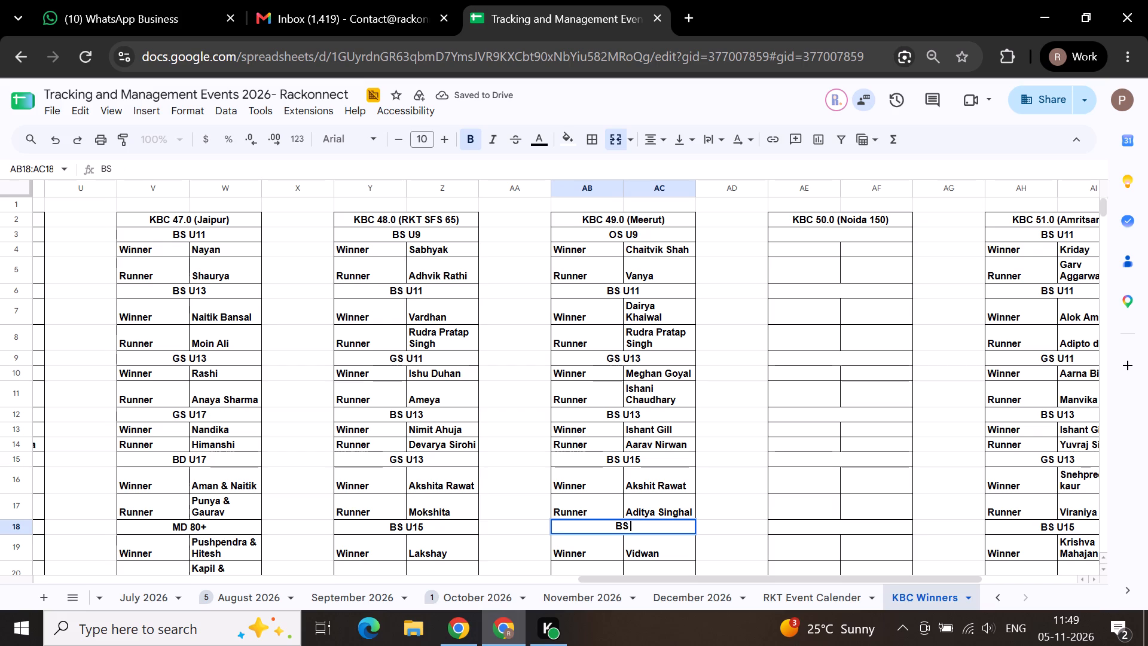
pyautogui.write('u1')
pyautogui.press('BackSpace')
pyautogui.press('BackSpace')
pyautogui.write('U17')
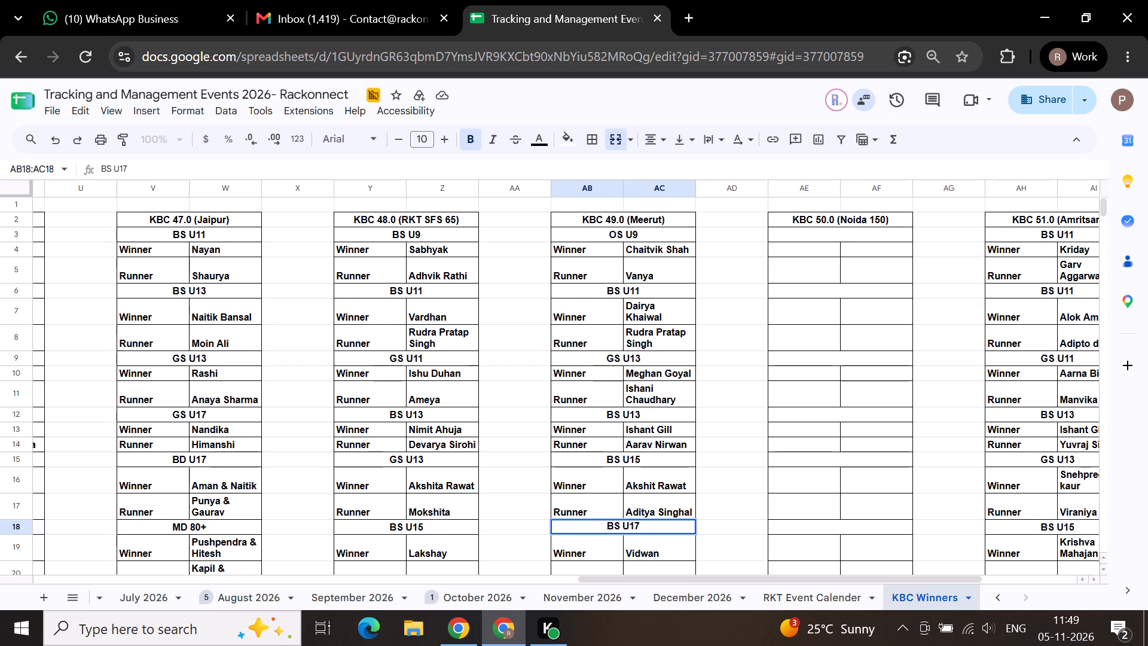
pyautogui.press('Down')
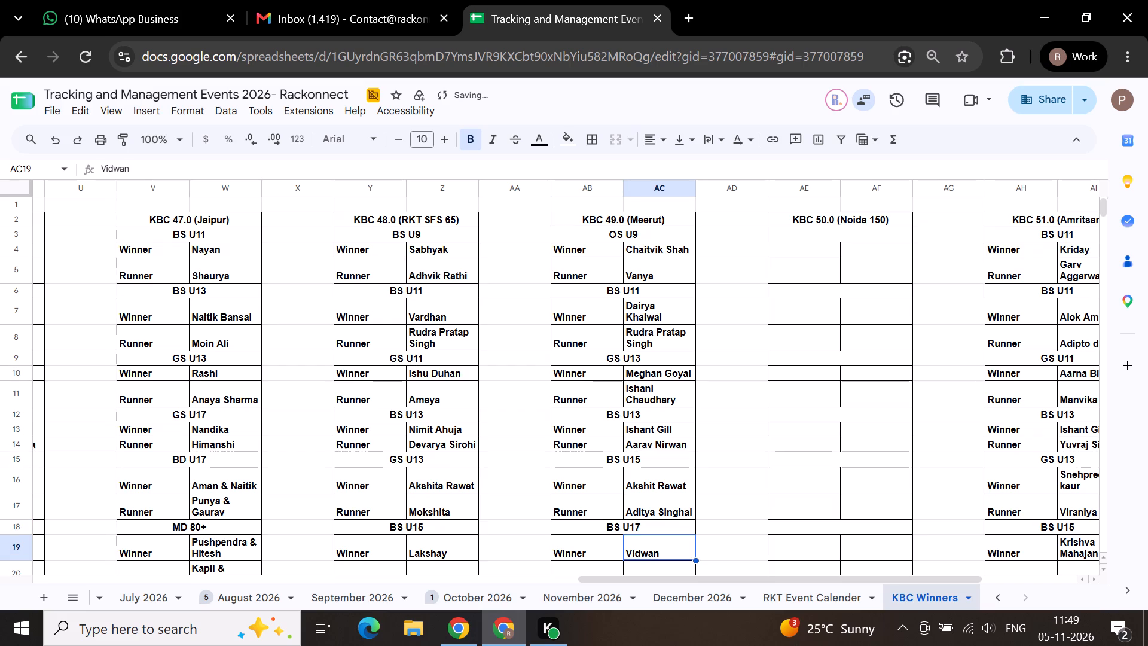
# Replace the BS U17 winner's name in the KBC 49.0 (Meerut) table with Gagan.
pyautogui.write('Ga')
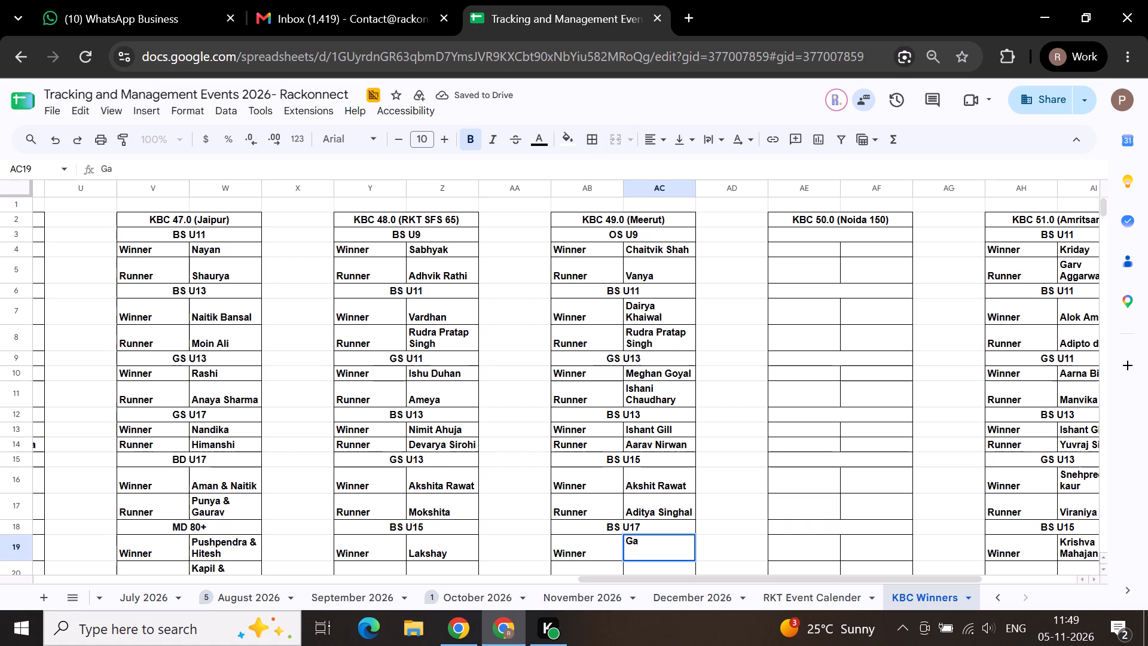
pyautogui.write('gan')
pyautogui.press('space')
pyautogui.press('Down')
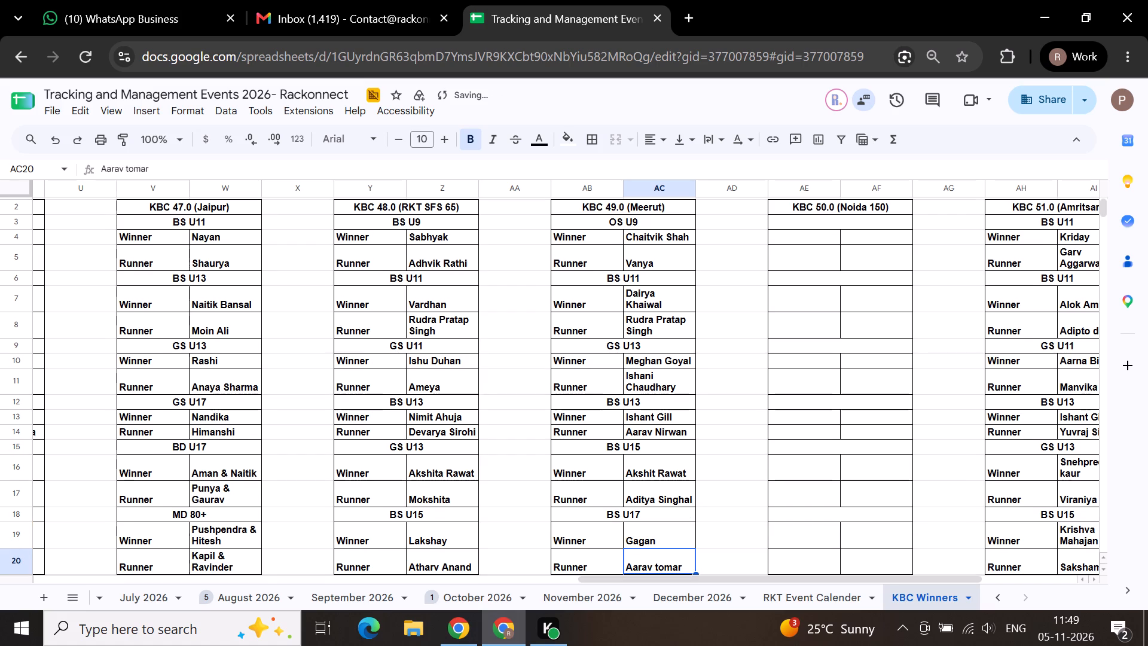
# Replace the BS U17 runner-up's name in the KBC 49.0 (Meerut) table with the correct player's full name.
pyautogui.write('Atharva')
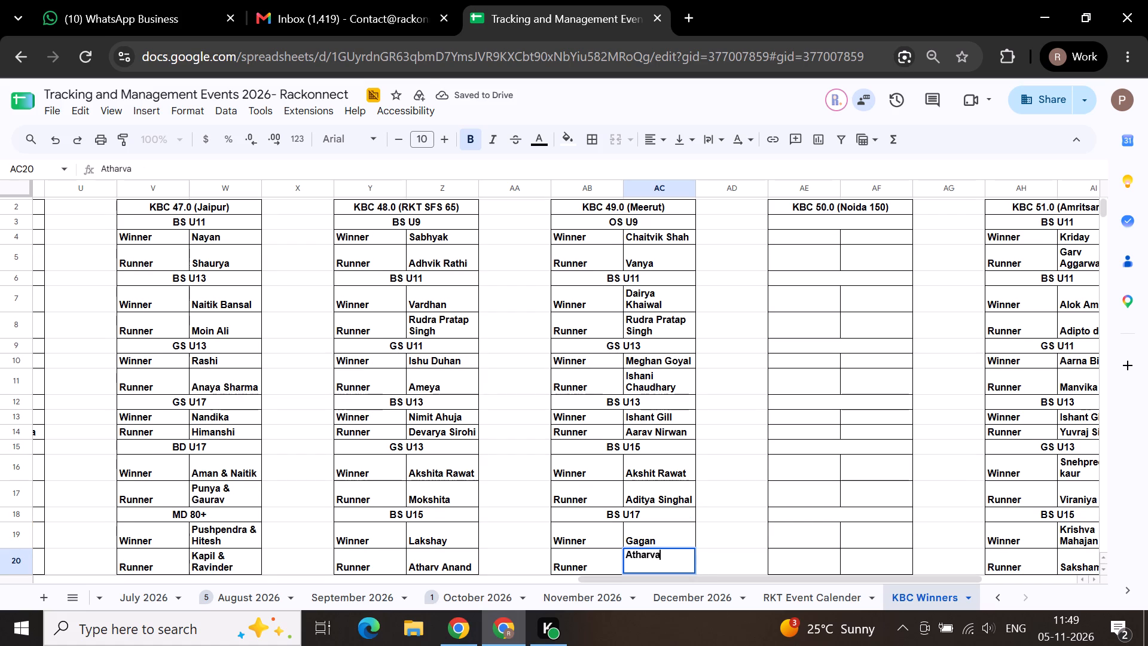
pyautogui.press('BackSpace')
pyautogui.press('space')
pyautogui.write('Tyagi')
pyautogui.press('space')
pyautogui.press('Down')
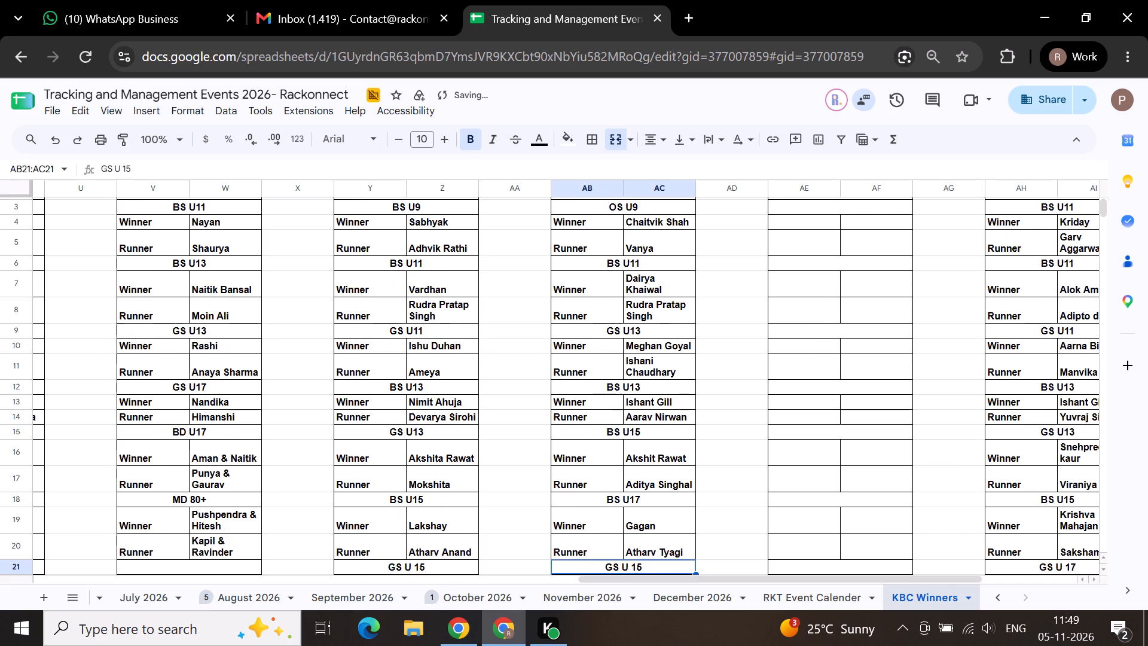
# Change the GS U 15 category heading of KBC 49.0 (Meerut) to MS.
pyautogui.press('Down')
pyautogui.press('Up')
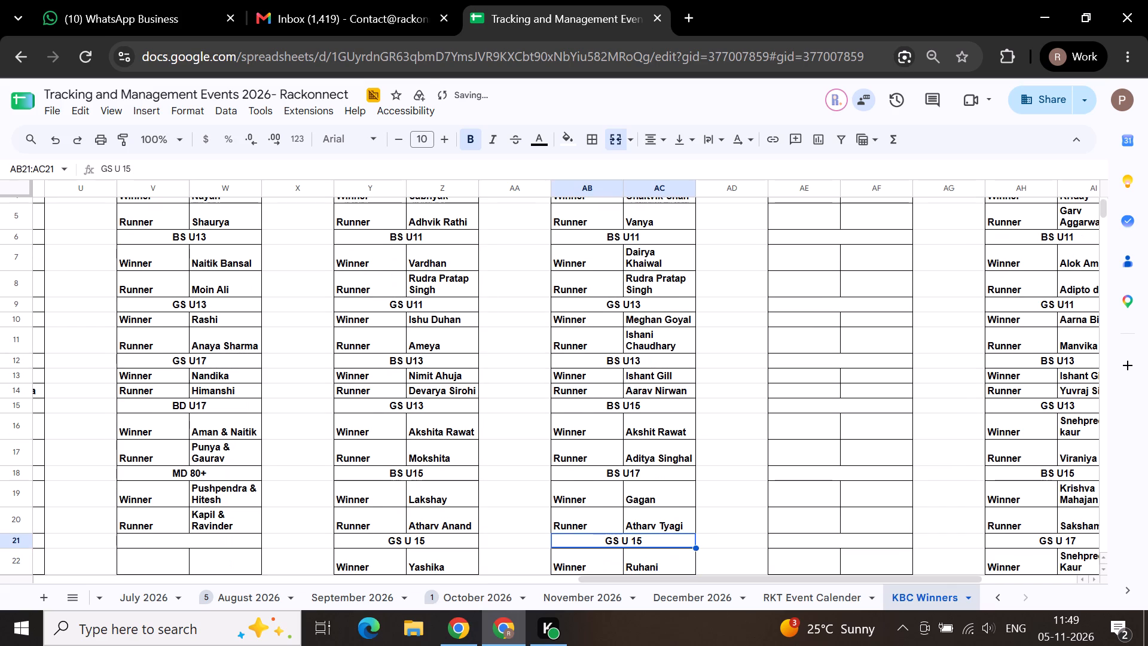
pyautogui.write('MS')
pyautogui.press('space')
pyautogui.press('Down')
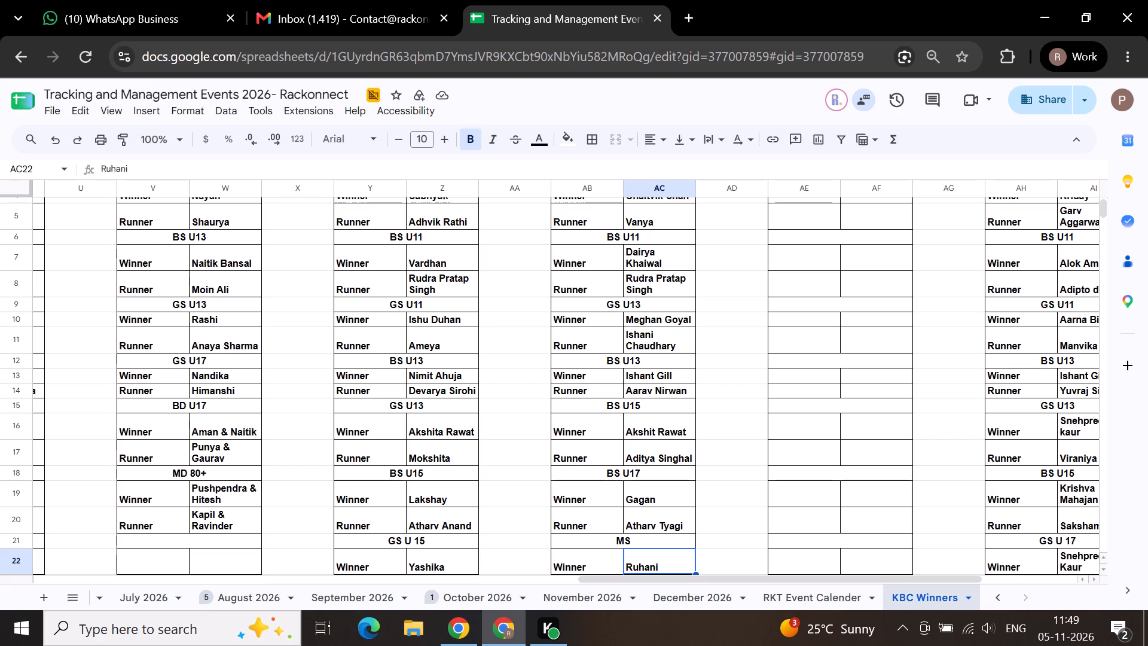
# Open the KBC 49.0 Meerut spreadsheet in a new browser tab and examine the player names on its MS sheet.
pyautogui.click(682, 15)
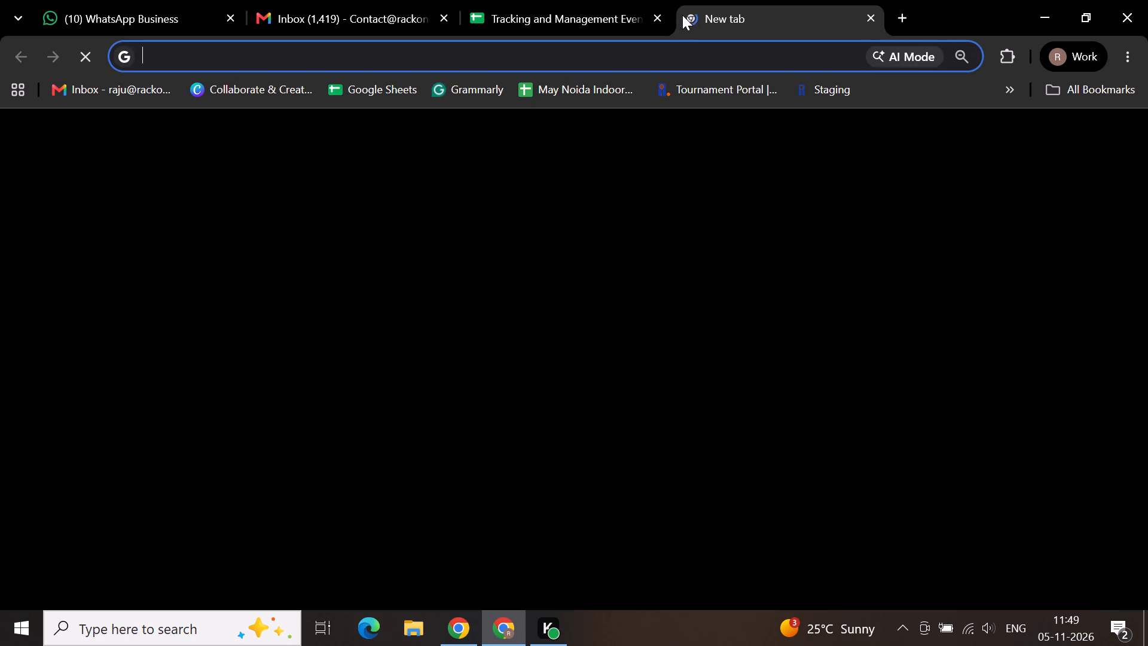
pyautogui.click(653, 56)
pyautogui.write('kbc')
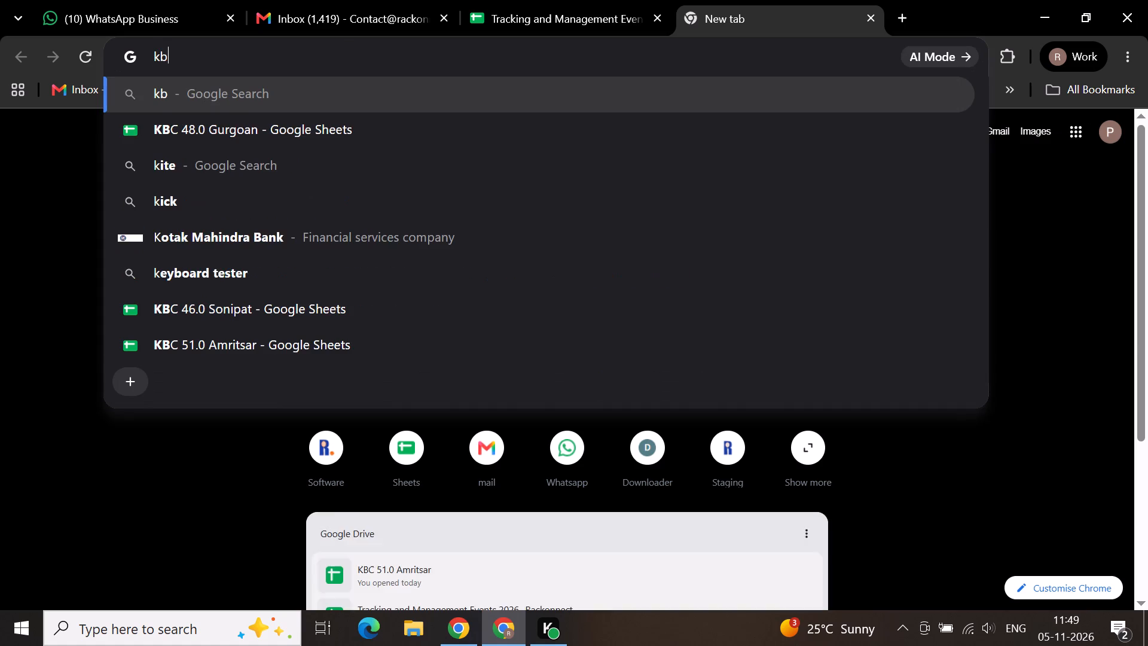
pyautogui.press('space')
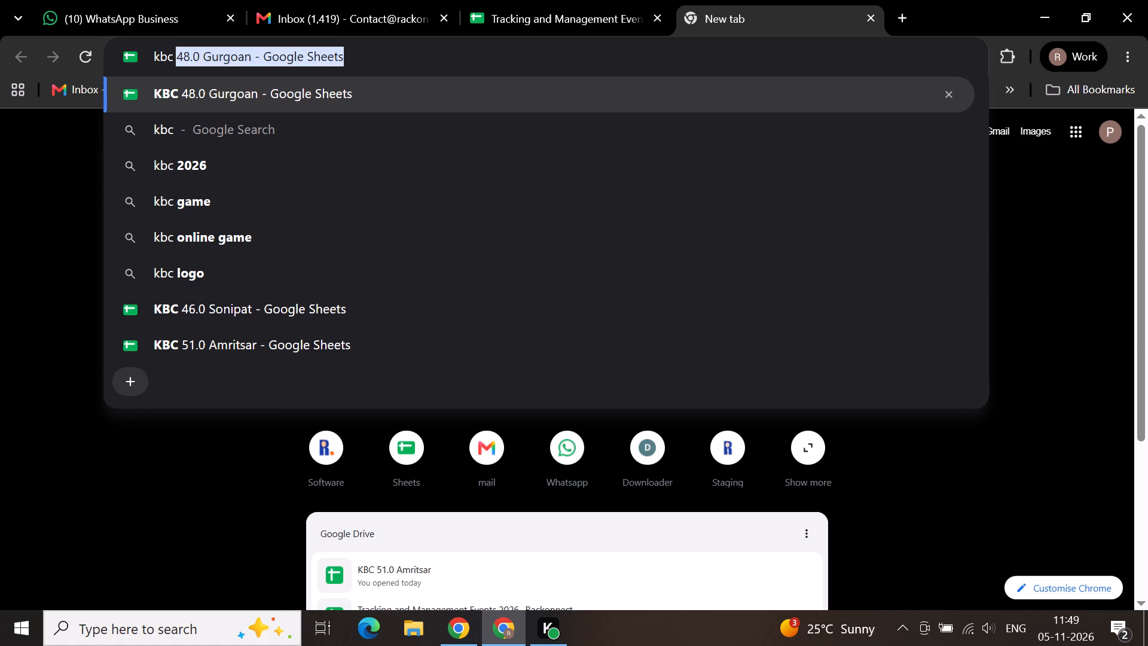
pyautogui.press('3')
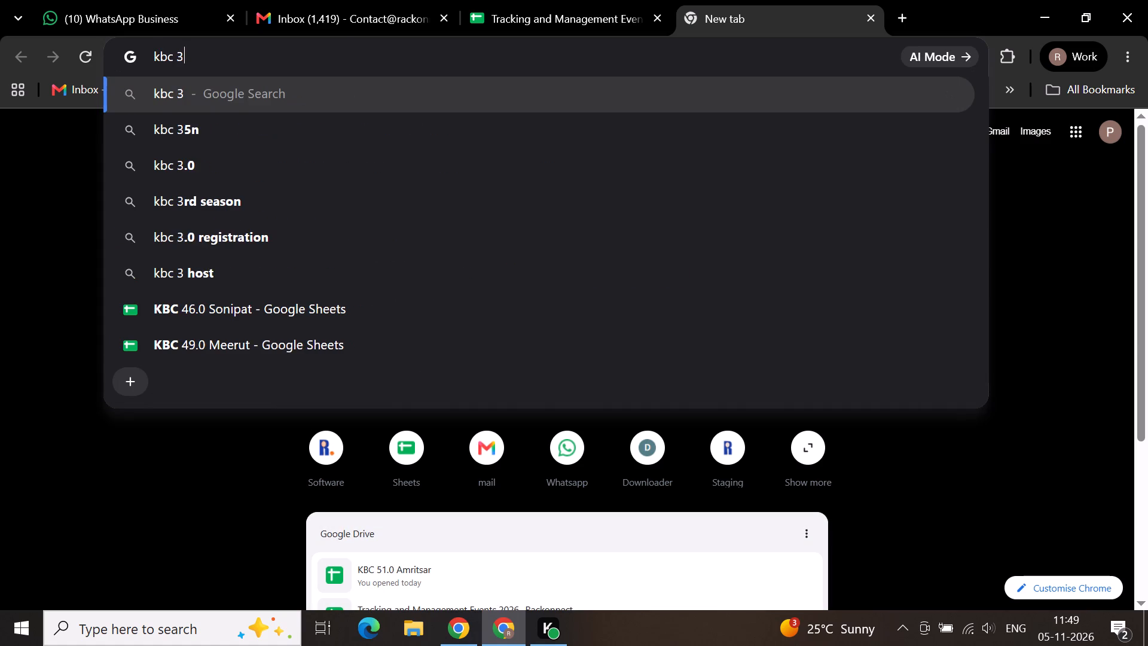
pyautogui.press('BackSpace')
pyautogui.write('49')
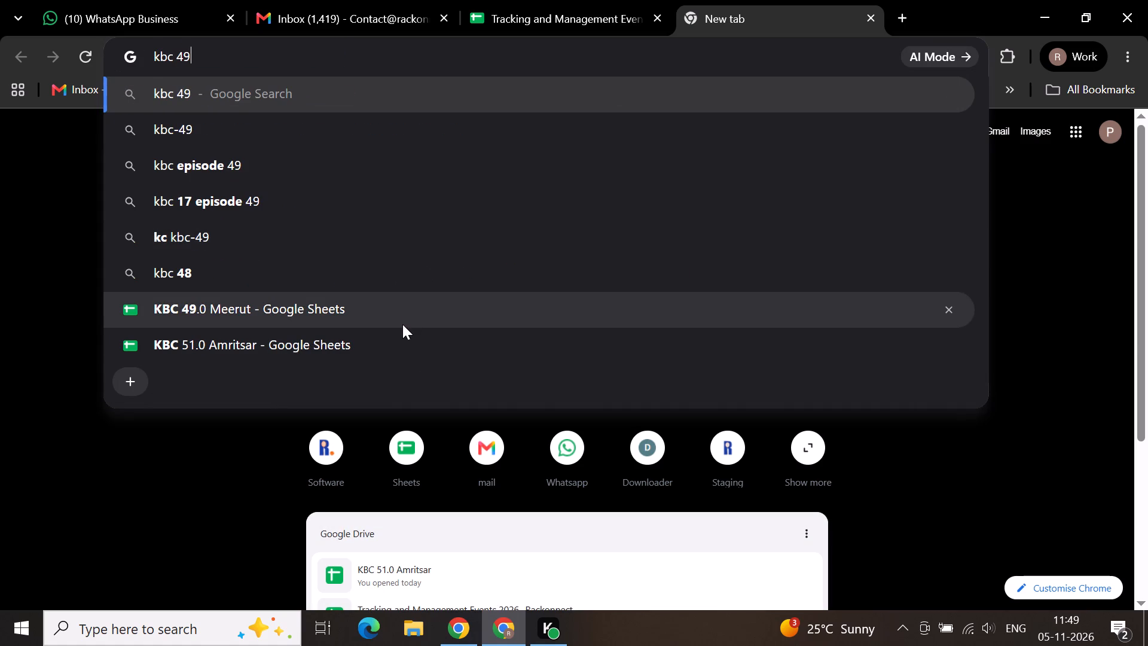
pyautogui.click(402, 324)
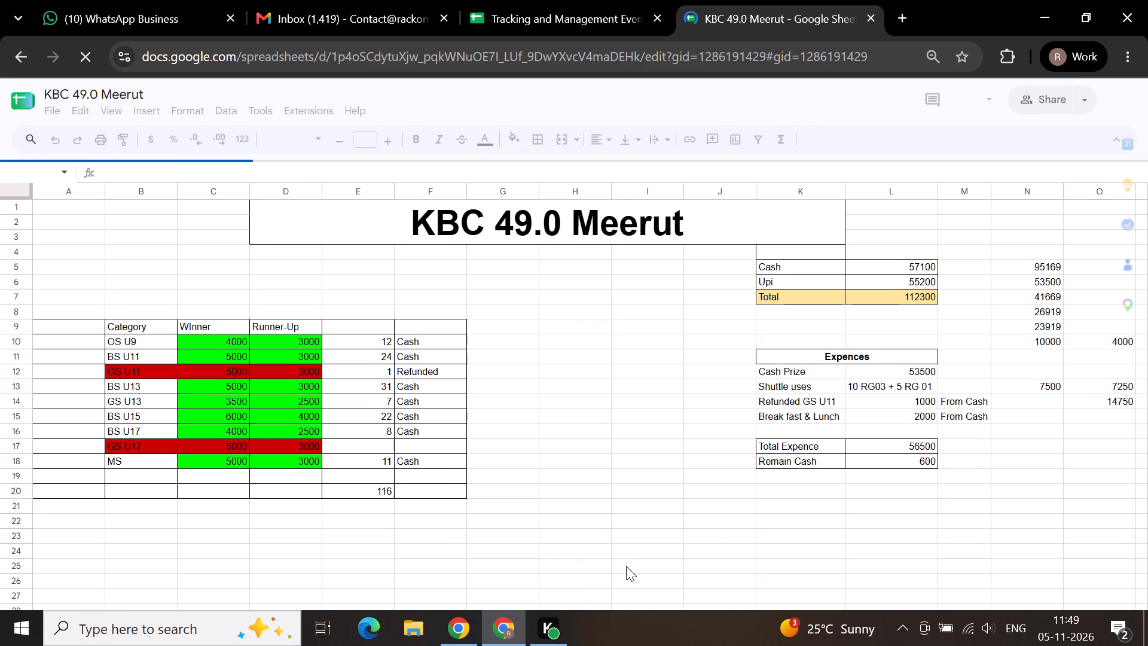
pyautogui.click(560, 601)
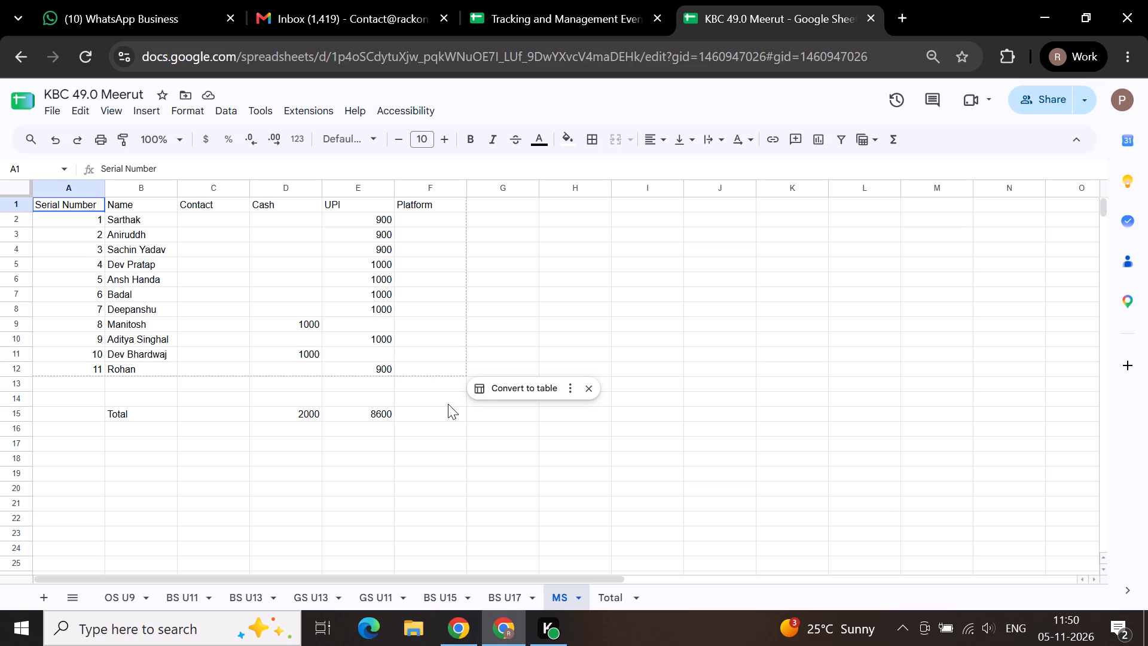
# Return to the KBC Winners sheet and replace the MS winner's name for KBC 49.0 (Meerut) with the correct player's full name.
pyautogui.click(591, 5)
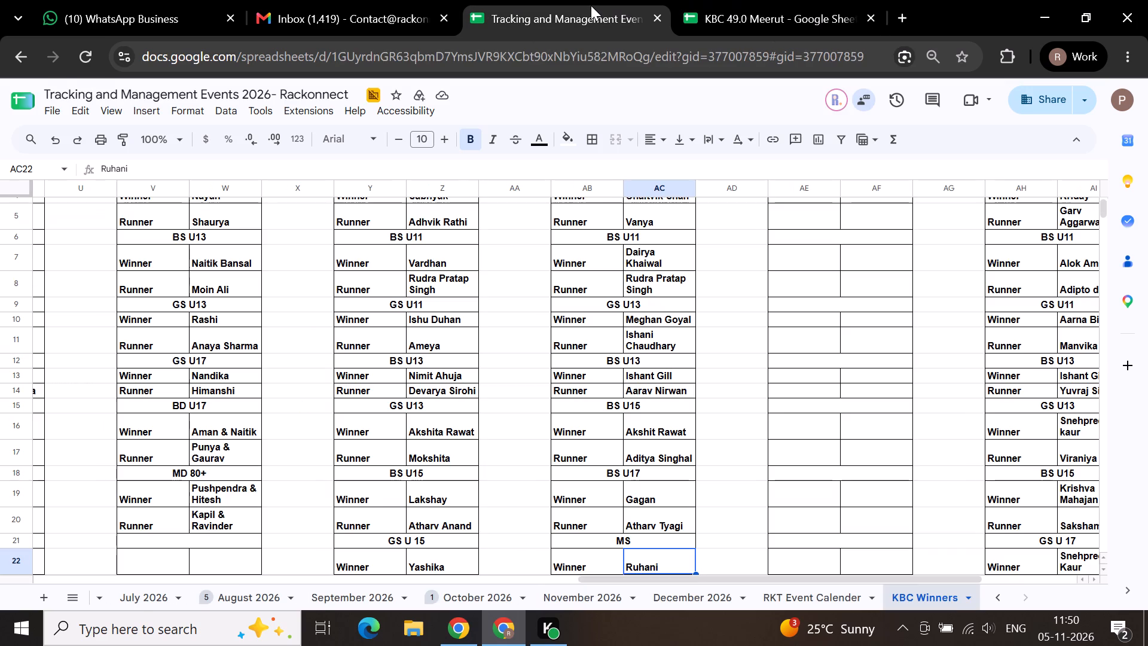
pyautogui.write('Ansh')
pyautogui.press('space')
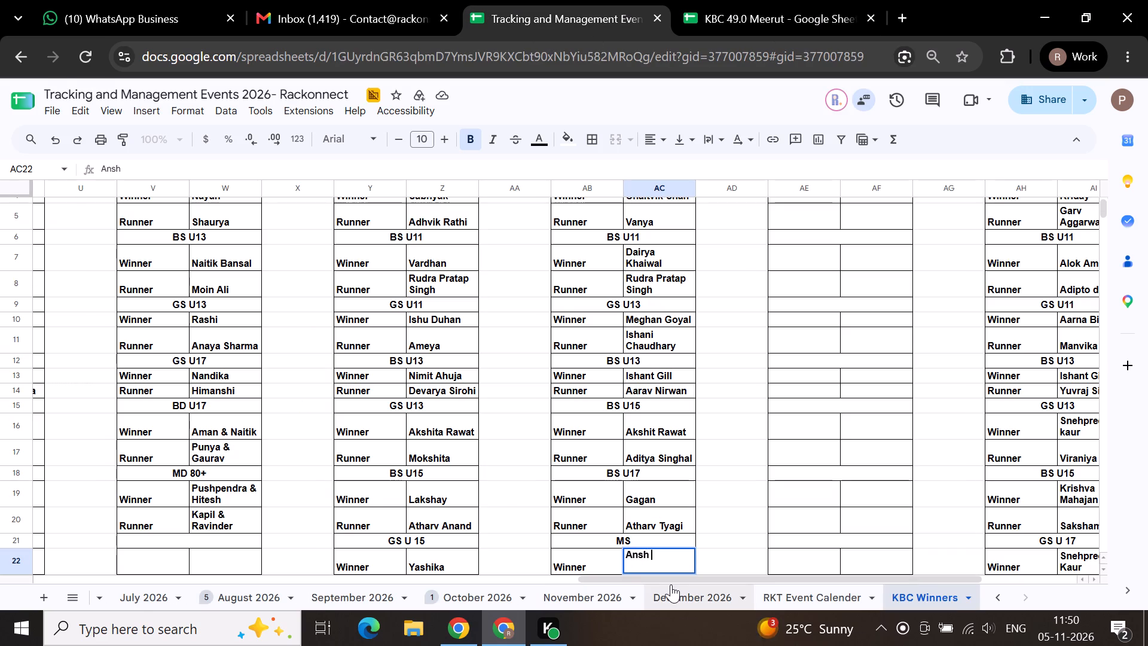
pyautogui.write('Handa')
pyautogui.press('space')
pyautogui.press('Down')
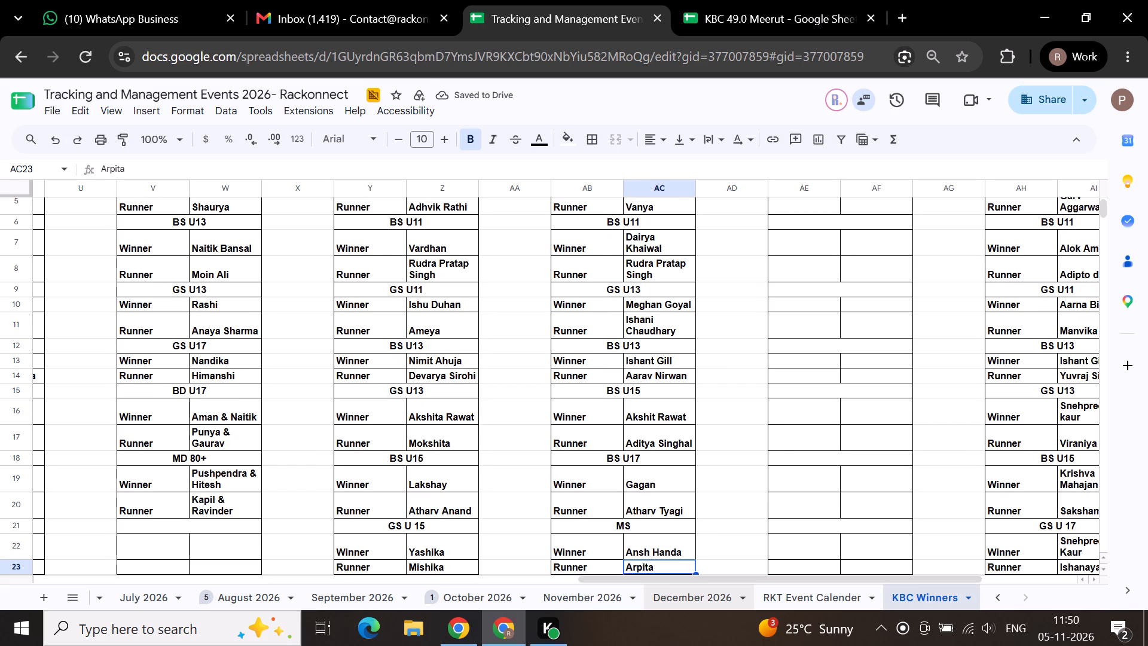
# Replace the MS runner-up's name for KBC 49.0 (Meerut) with the correct player's full name.
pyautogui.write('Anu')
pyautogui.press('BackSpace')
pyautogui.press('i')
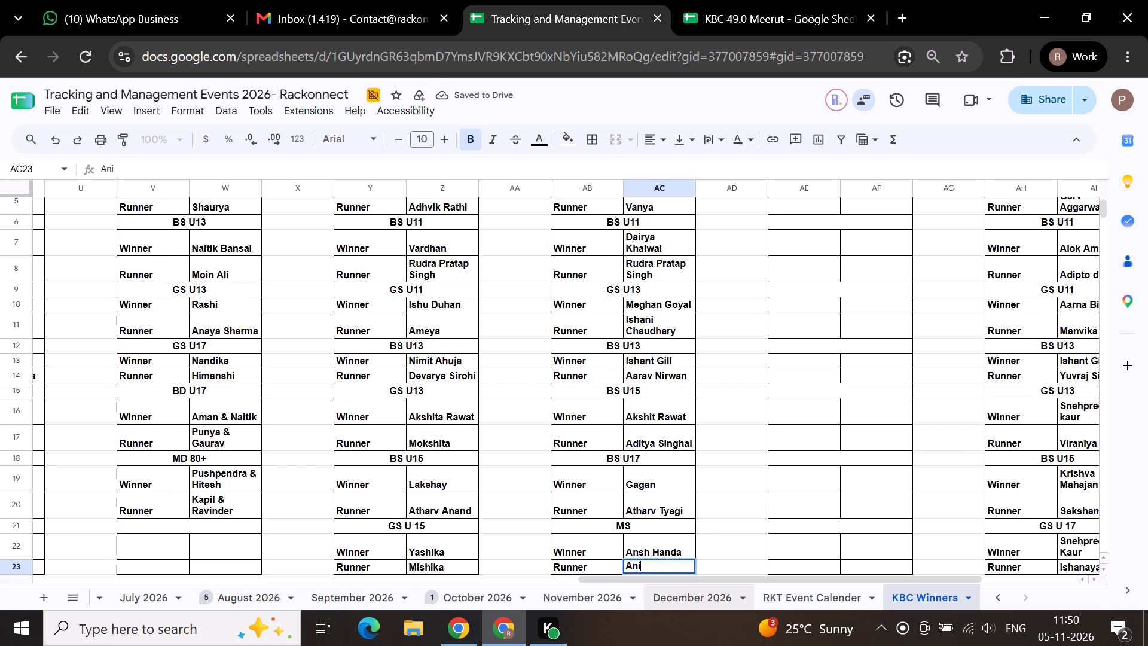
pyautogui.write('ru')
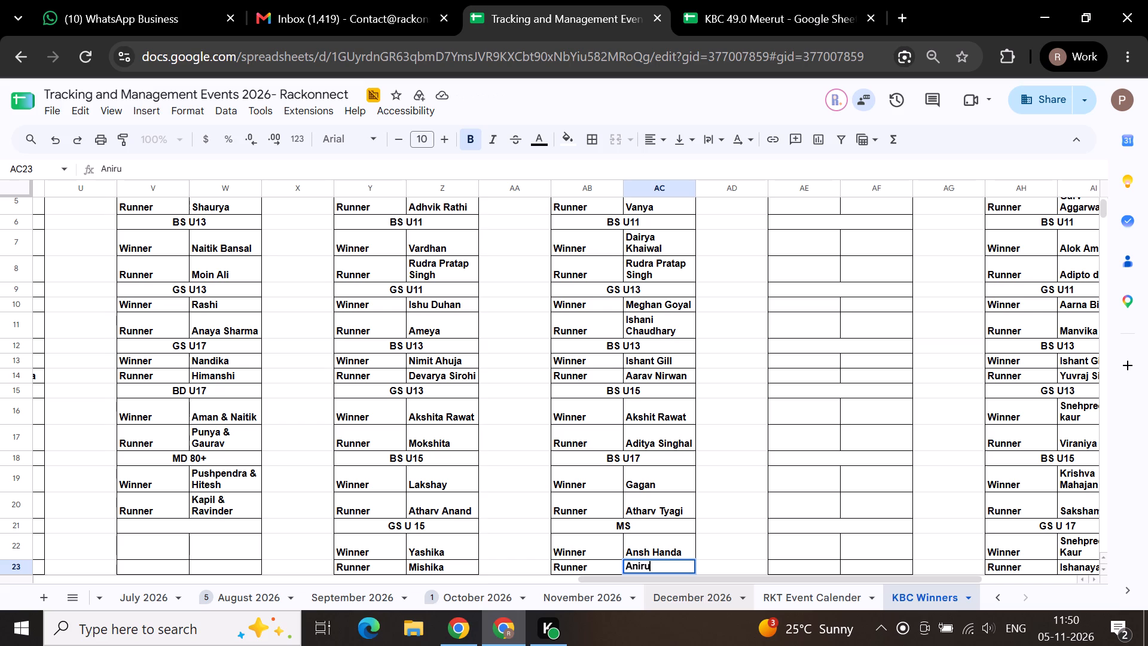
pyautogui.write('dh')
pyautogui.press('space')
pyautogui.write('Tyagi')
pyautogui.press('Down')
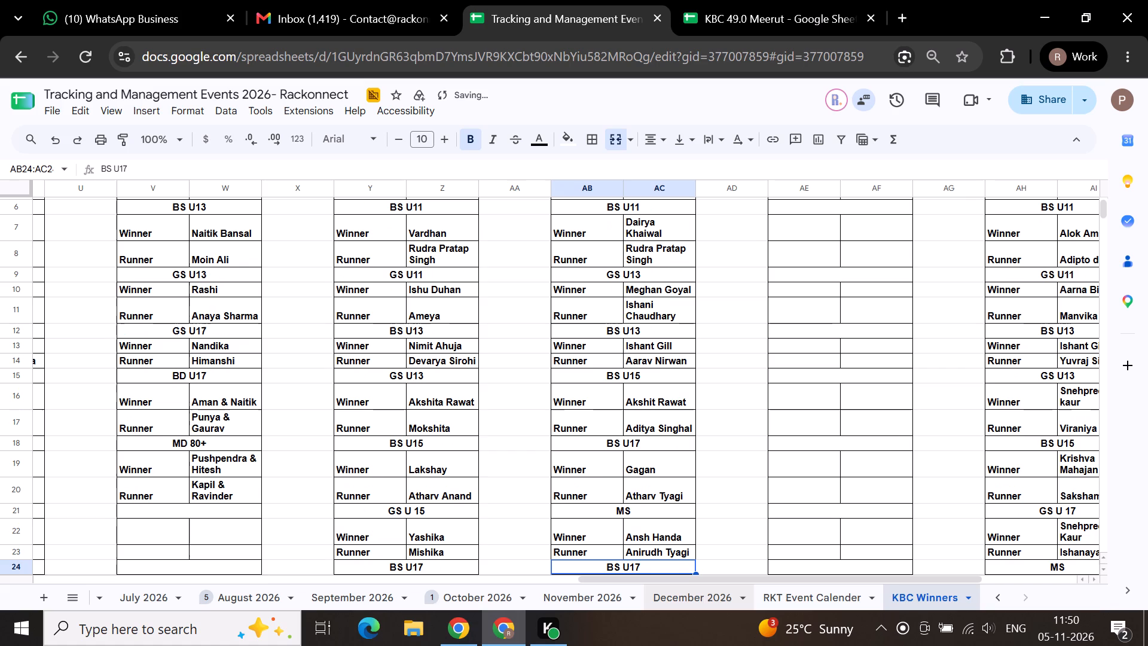
# Clear the leftover BS U17 block below MS in the KBC 49.0 (Meerut) table, including its heading, Winner and Runner labels, and names.
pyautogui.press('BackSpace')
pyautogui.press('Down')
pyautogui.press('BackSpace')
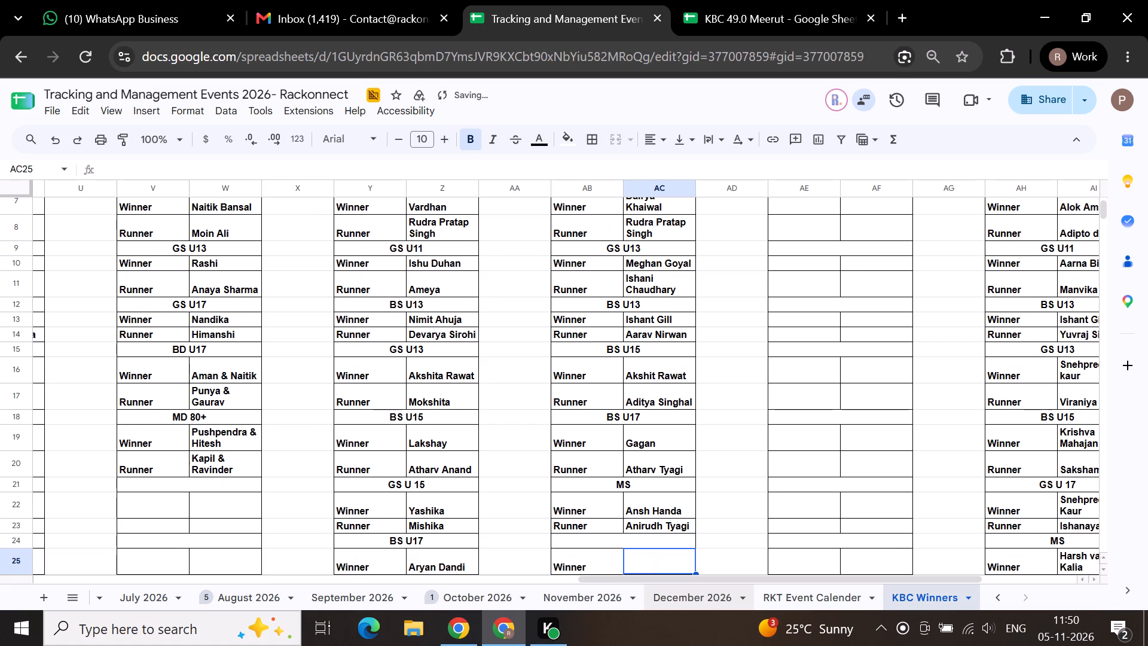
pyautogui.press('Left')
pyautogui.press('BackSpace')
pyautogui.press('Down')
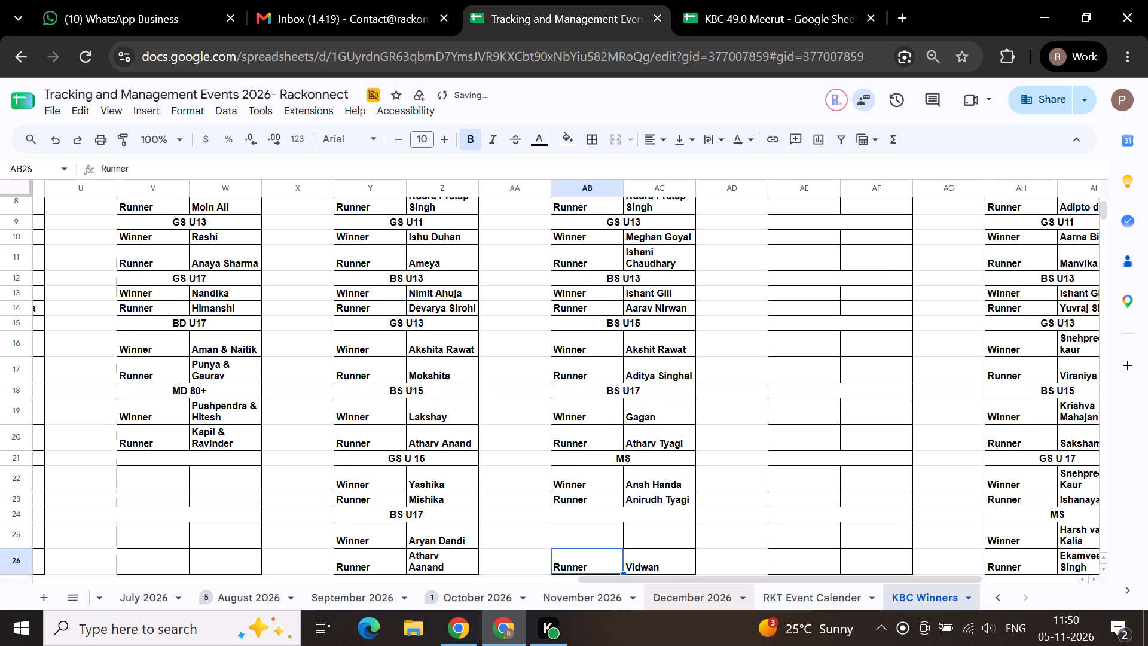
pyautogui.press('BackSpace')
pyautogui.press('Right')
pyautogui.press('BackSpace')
# Clear the leftover GS U17 block in the KBC 49.0 (Meerut) table, including its heading, Winner and Runner labels, and names.
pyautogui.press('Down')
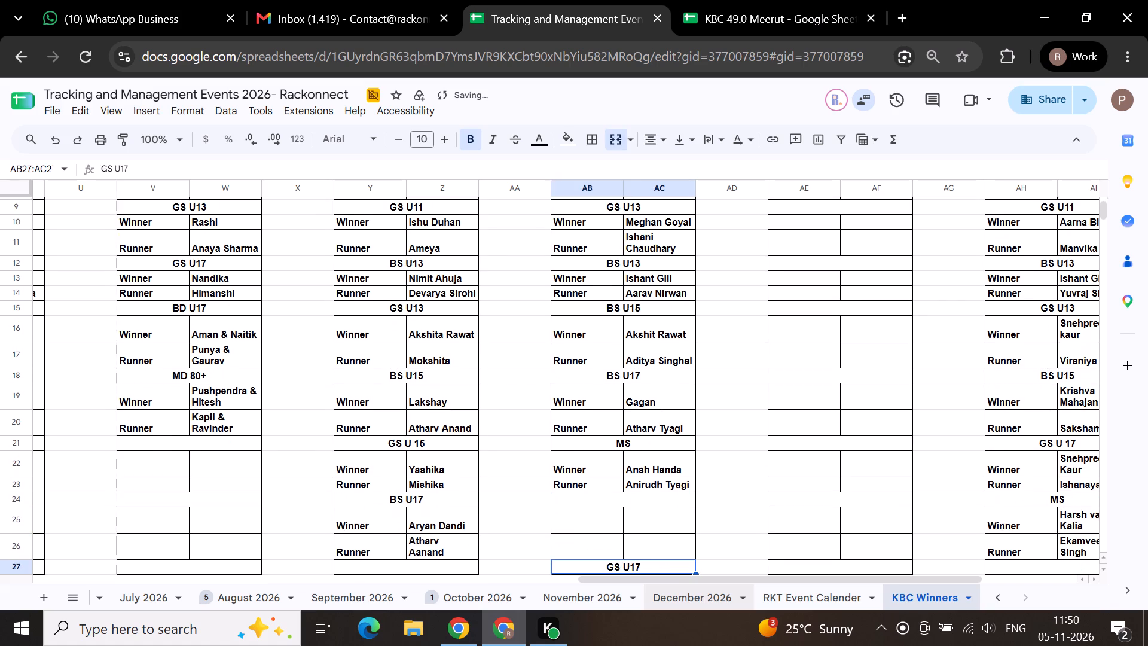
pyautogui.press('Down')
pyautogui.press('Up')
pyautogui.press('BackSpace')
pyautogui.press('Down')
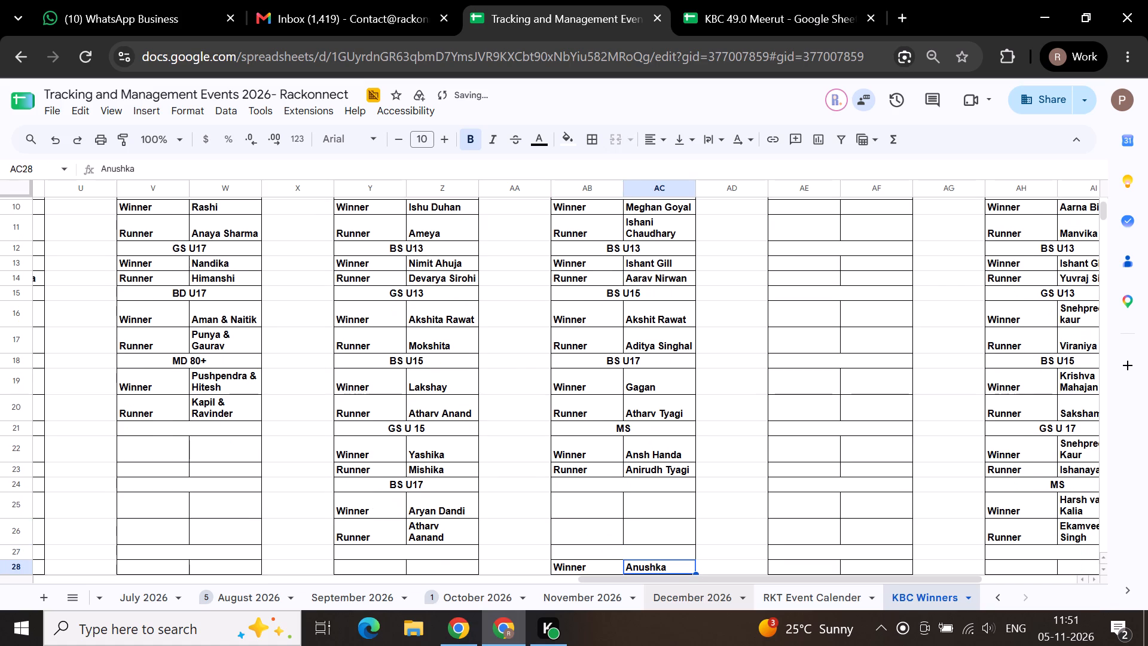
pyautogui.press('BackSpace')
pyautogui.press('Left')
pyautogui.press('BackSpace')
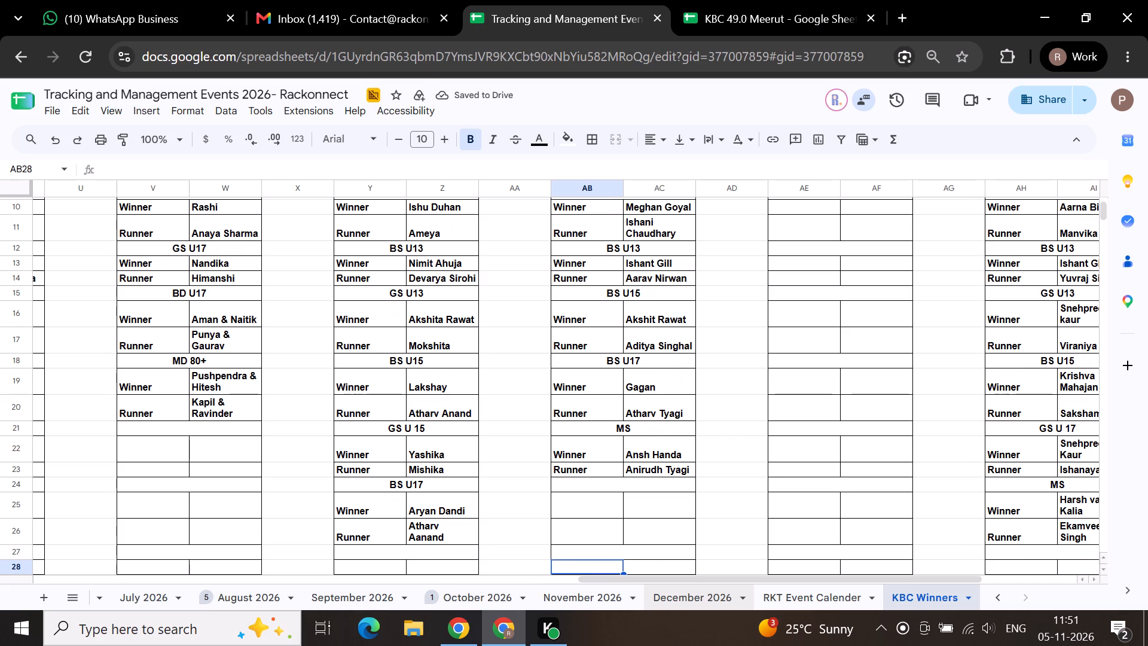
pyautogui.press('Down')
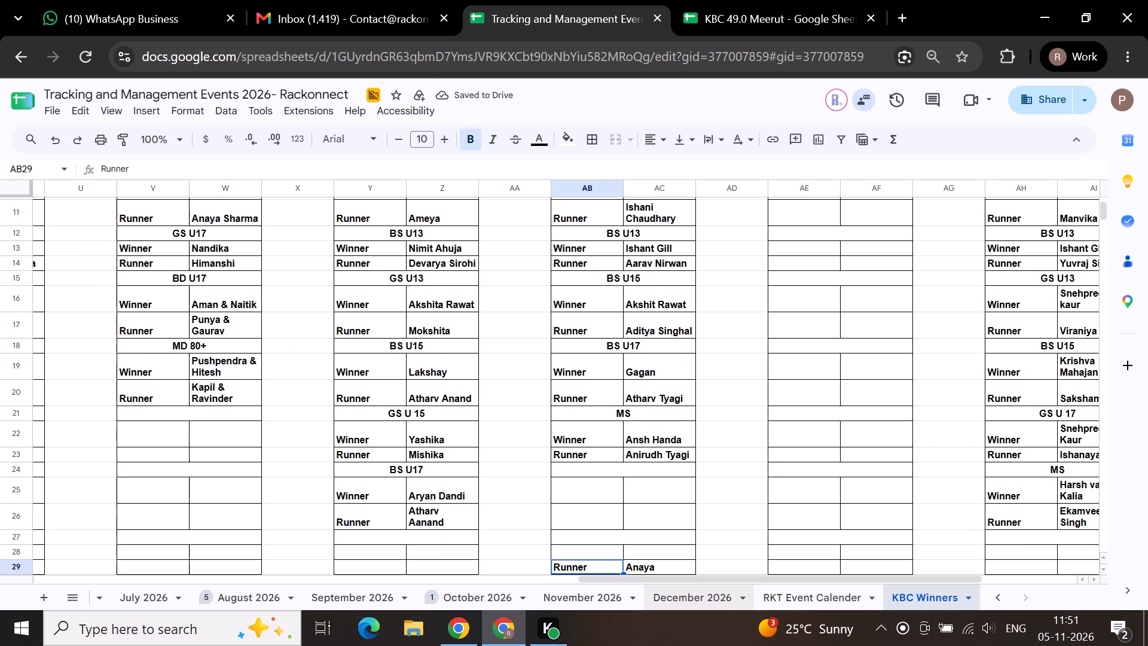
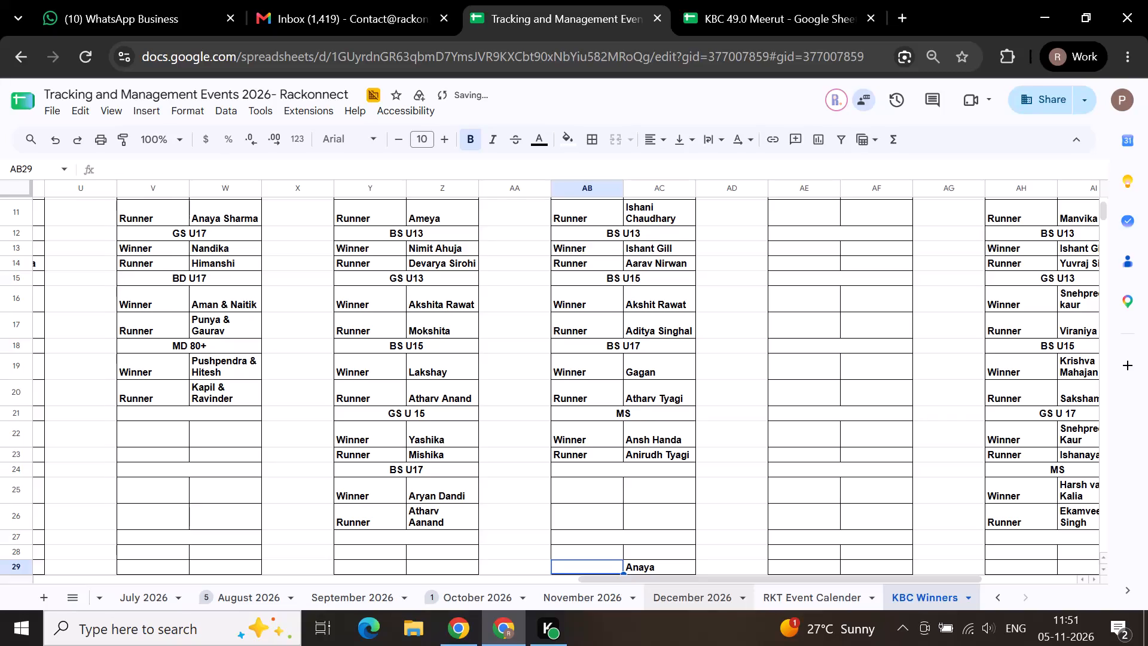
# Clear the last leftover runner-up name in the bottom row of the KBC 49.0 (Meerut) table.
pyautogui.press('Right')
pyautogui.press('Delete')
pyautogui.press('Down')
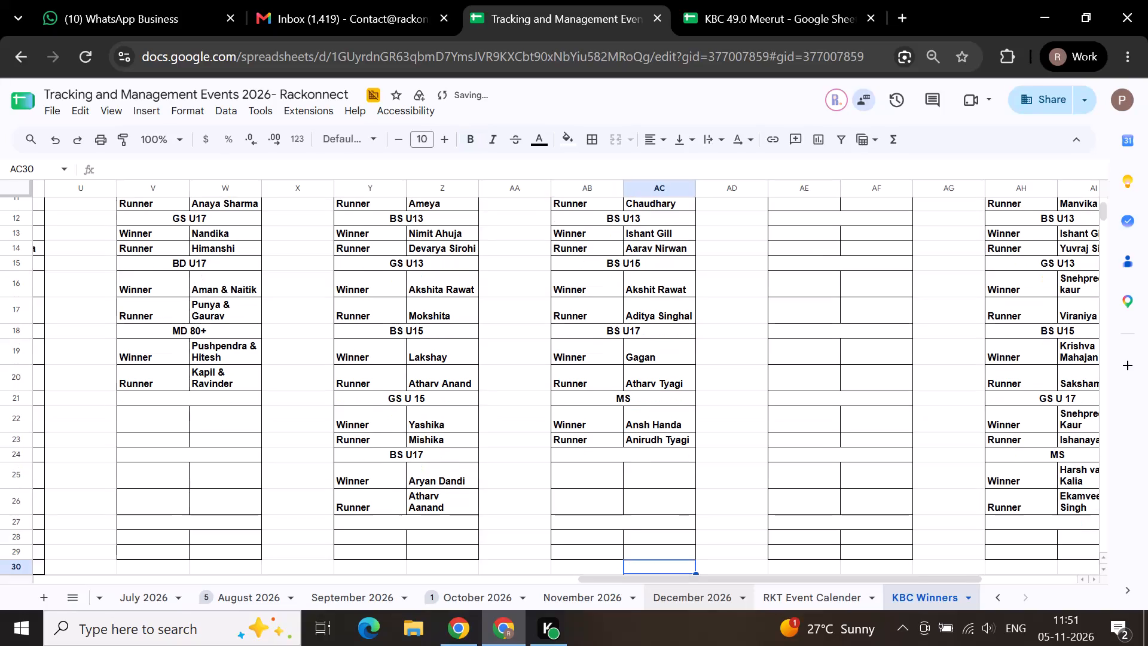
pyautogui.press('Down')
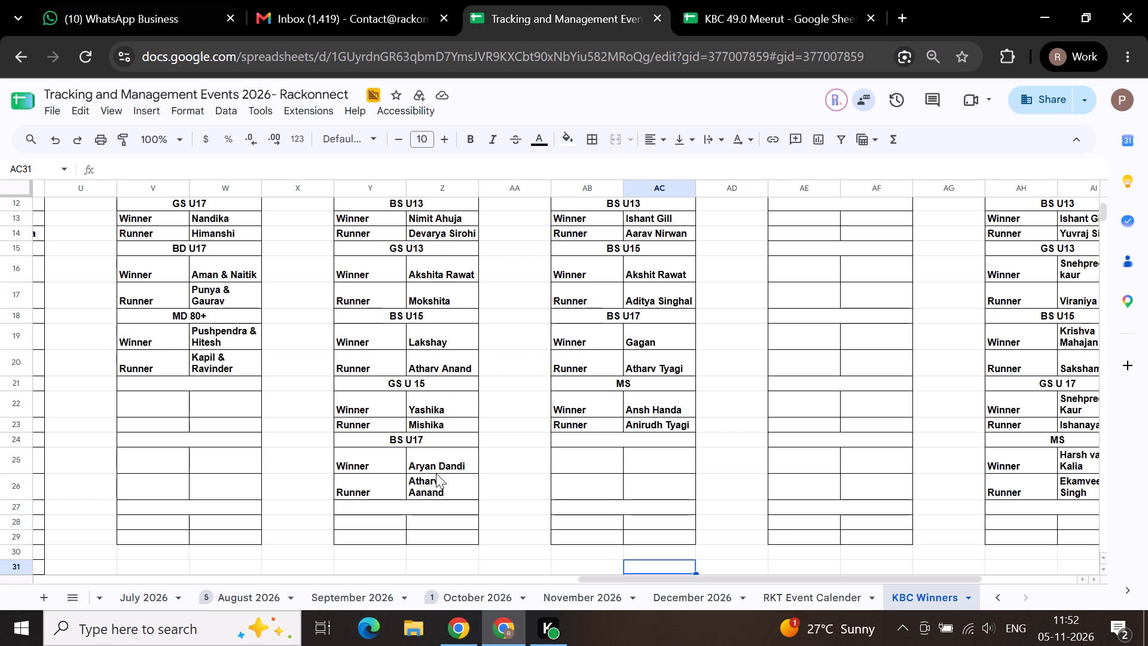
# Switch to the other Chrome window, the one with the YouTube, Rackonnect and WhatsApp pages open.
pyautogui.click(460, 635)
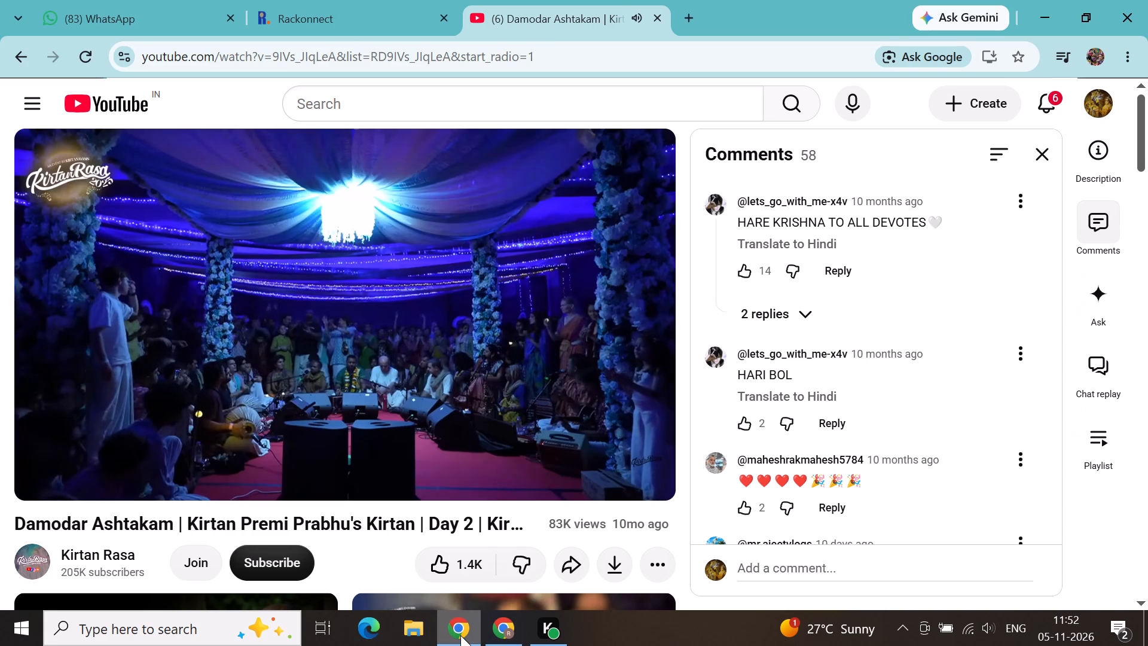
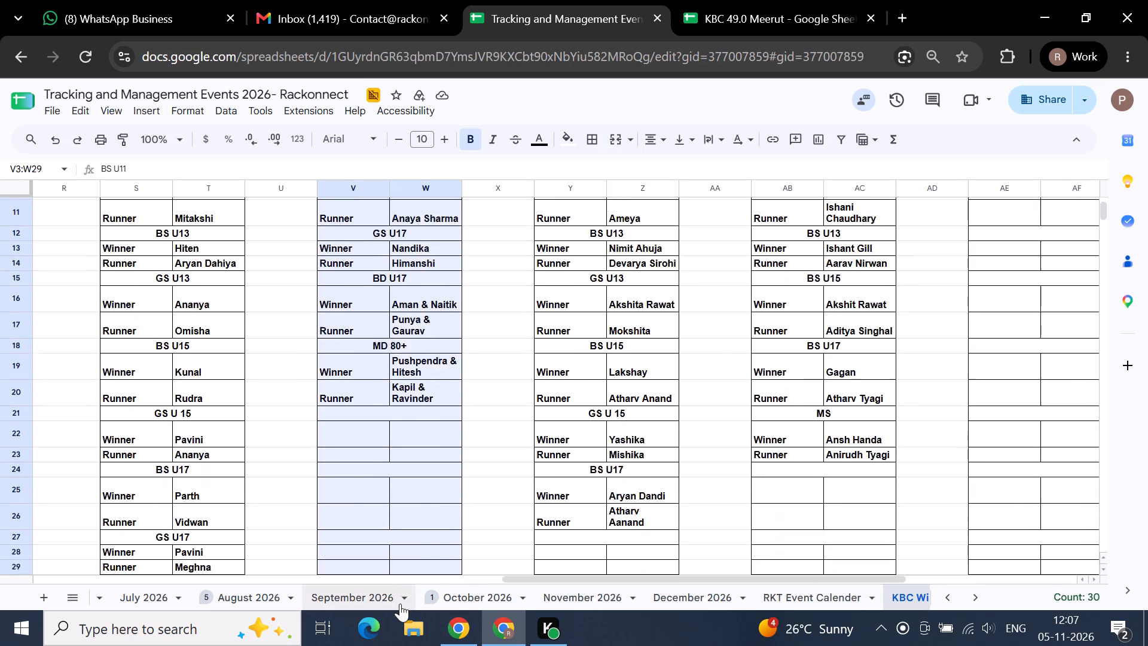
# Copy the categories, winners and runners-up from V3:W29 into the KBC 42.0 (Jaipur) table, starting at its first category row.
pyautogui.moveTo(400, 604); pyautogui.dragTo(435, 495)
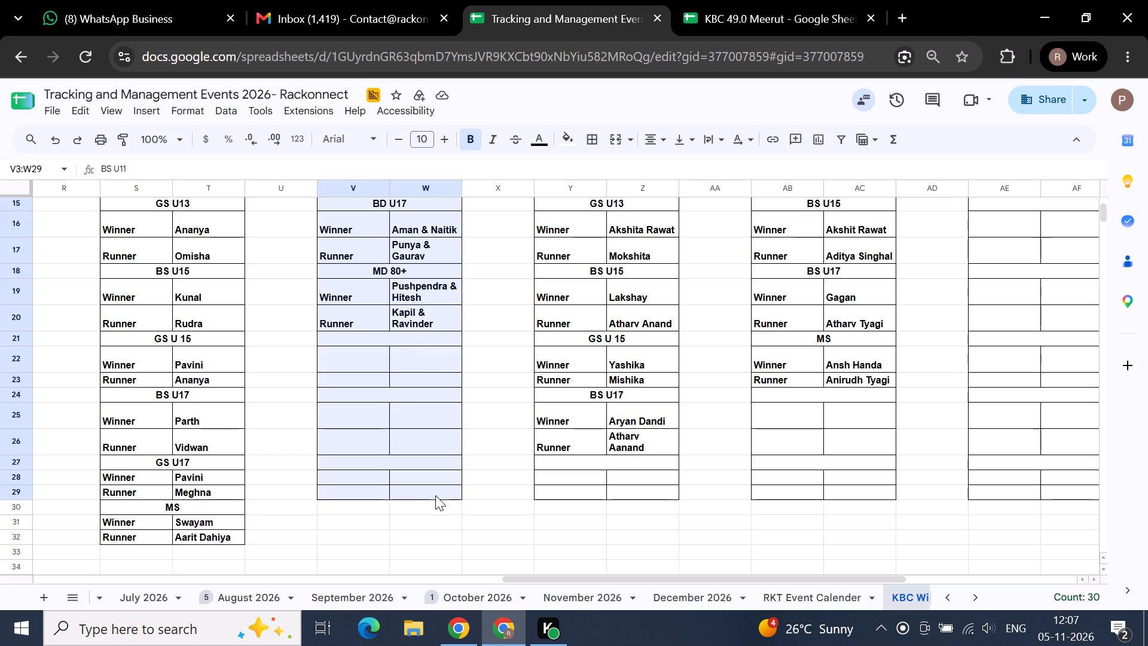
pyautogui.moveTo(435, 495); pyautogui.dragTo(436, 495)
pyautogui.hotkey('ctrl', 'c')
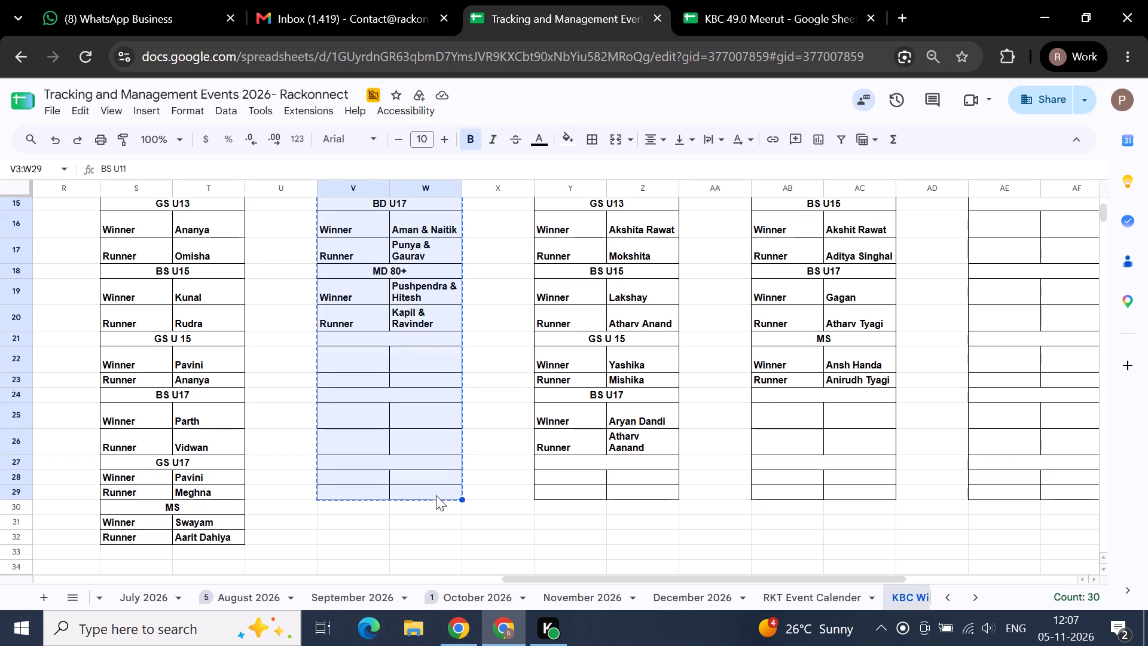
pyautogui.click(315, 547)
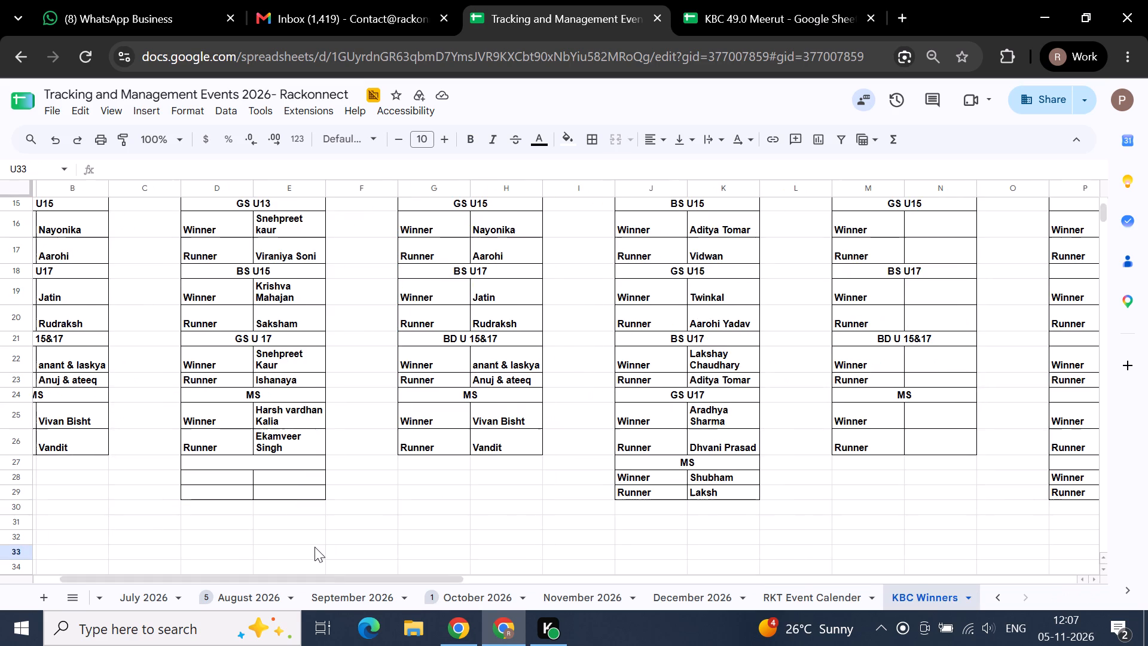
pyautogui.scroll(7, 315, 547)
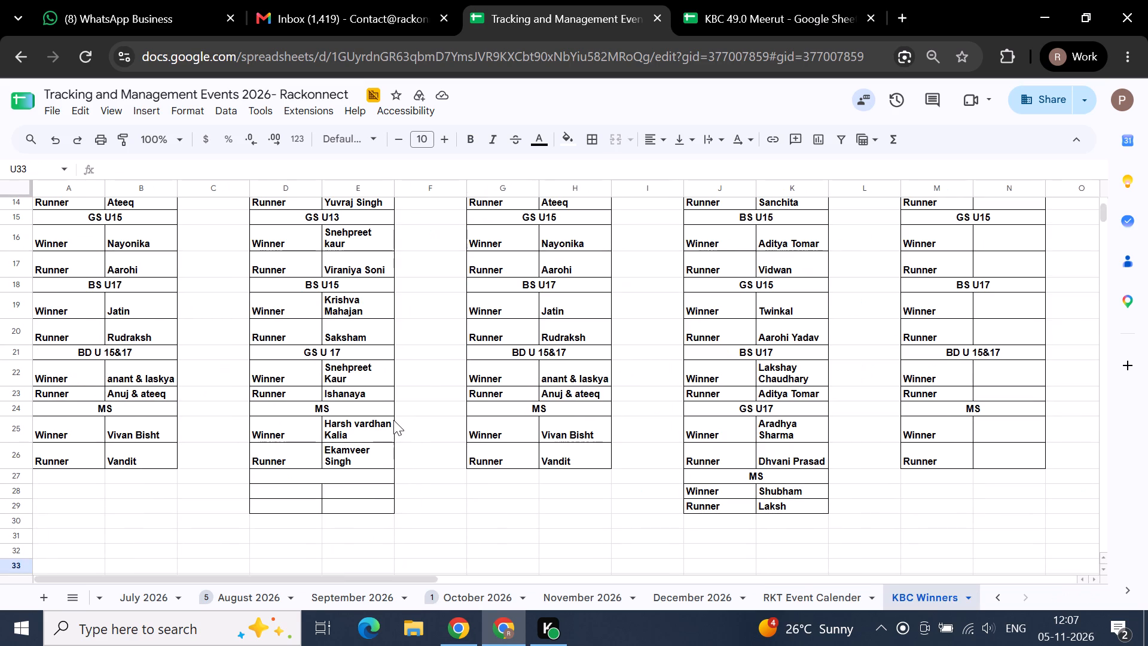
pyautogui.click(492, 233)
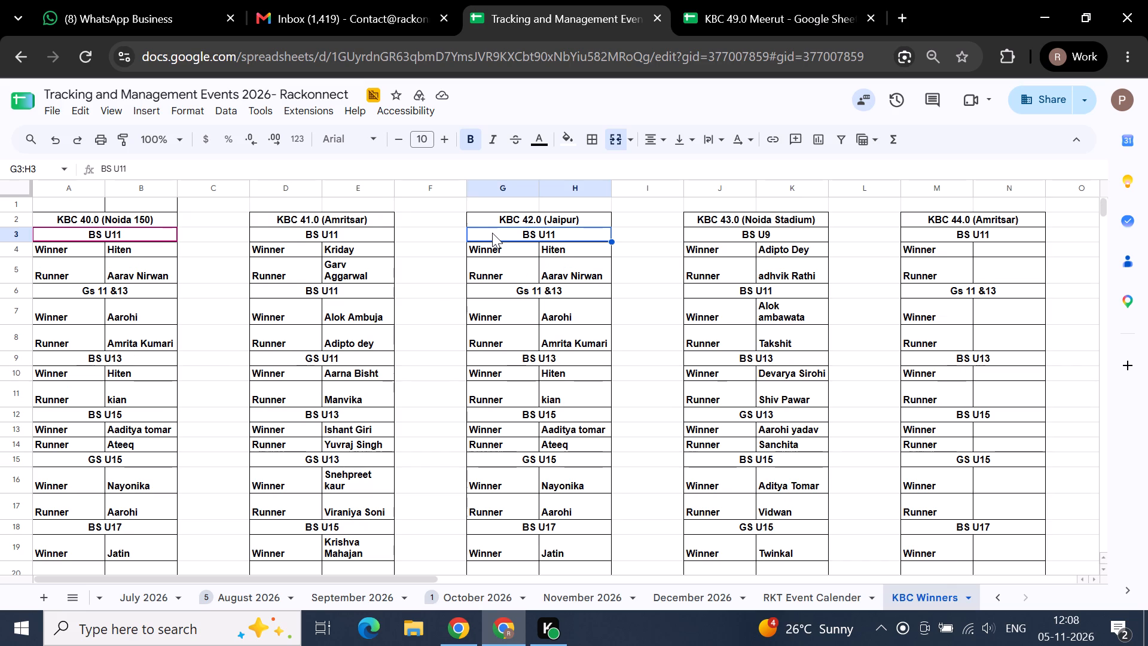
pyautogui.hotkey('ctrl', 'v')
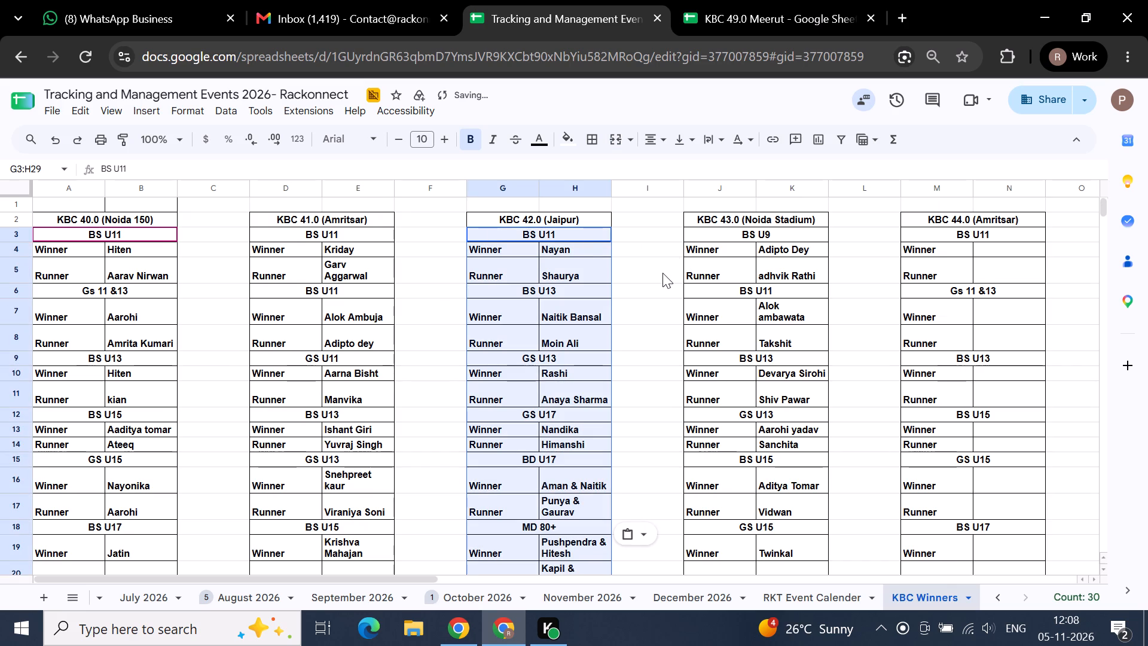
pyautogui.click(662, 273)
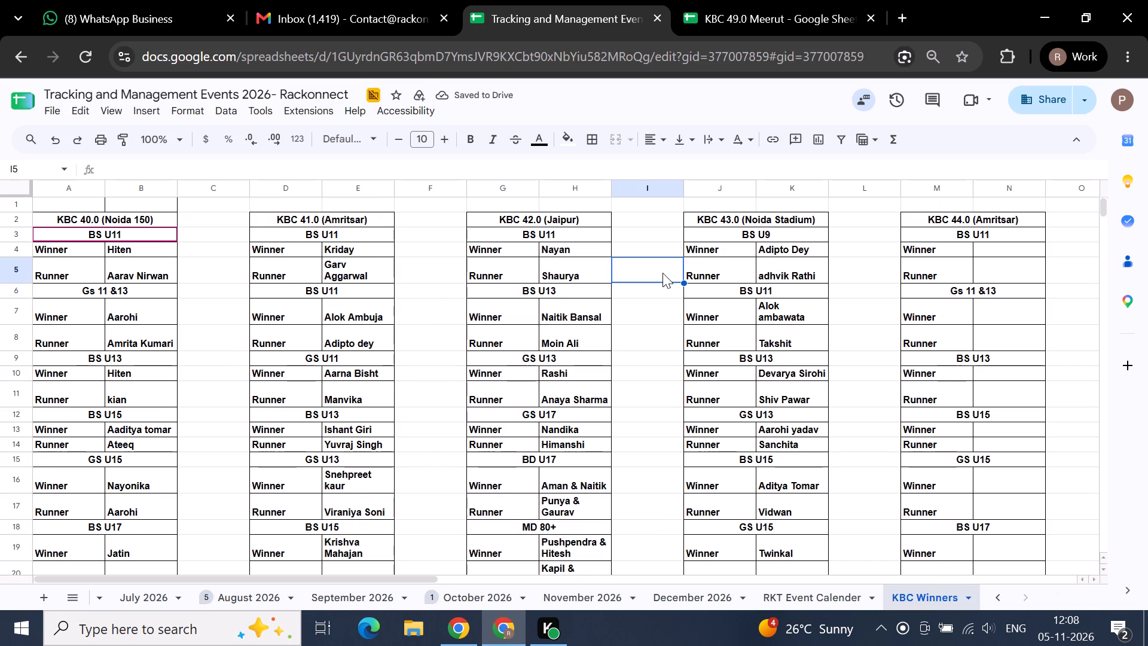